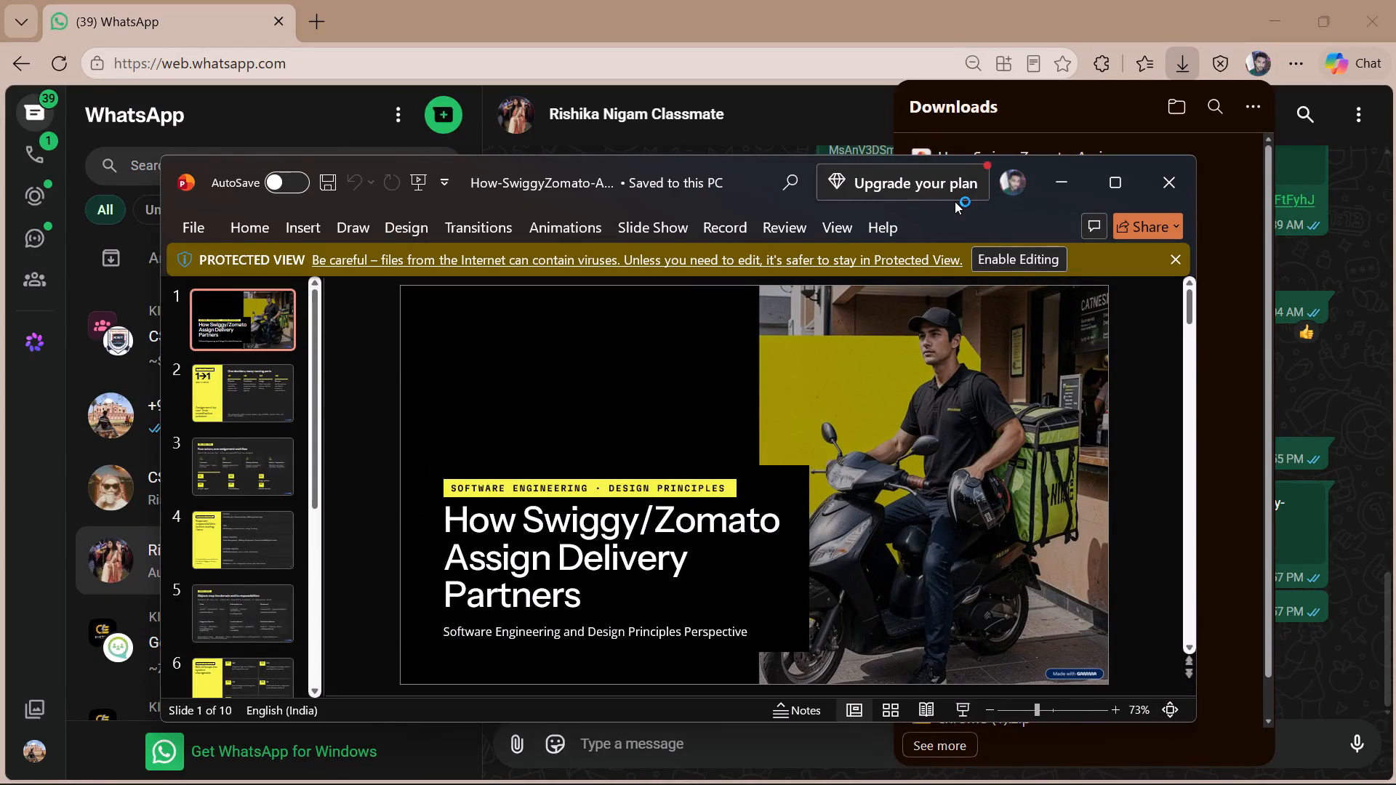
key(f)
click(1112, 177)
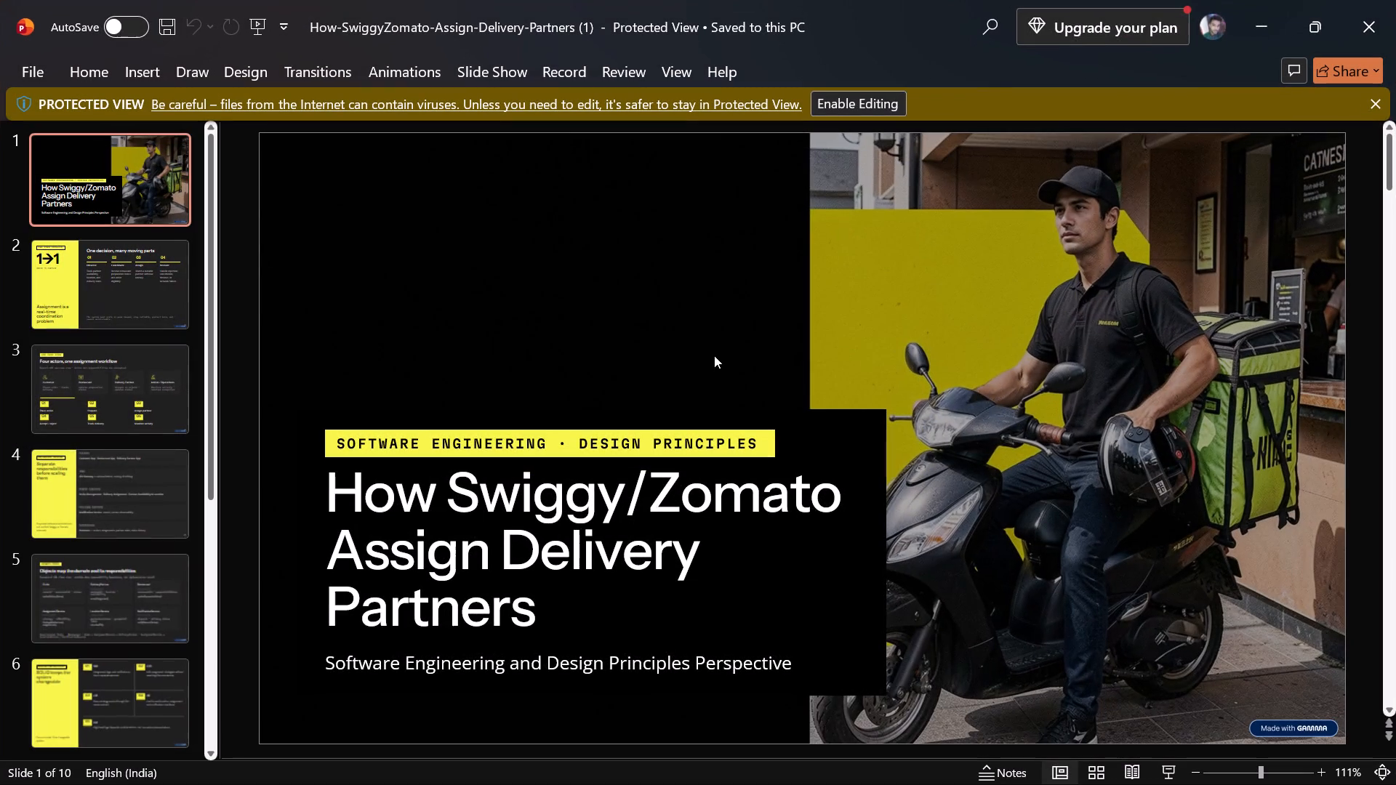
scroll(704, 354, down, 1)
scroll(704, 354, up, 4)
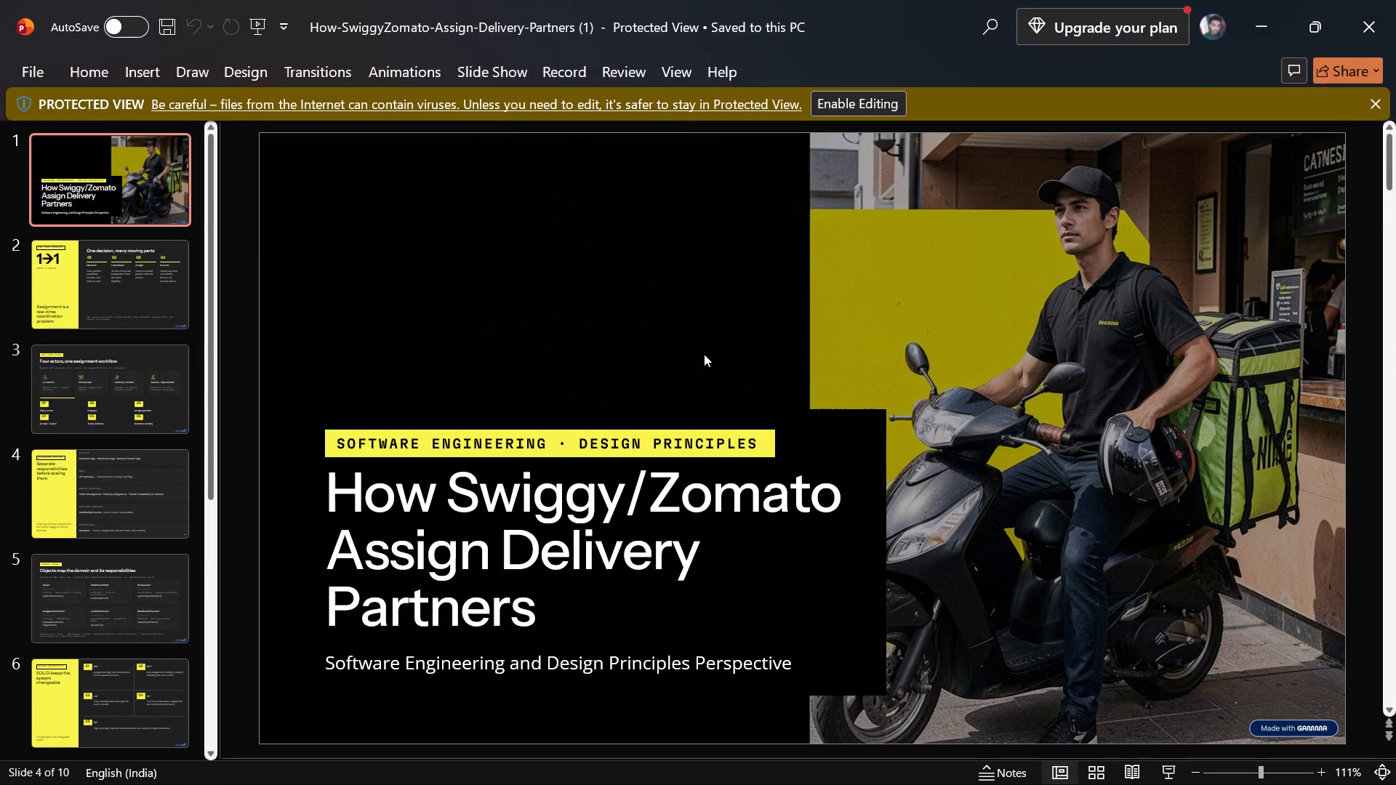
key(Down)
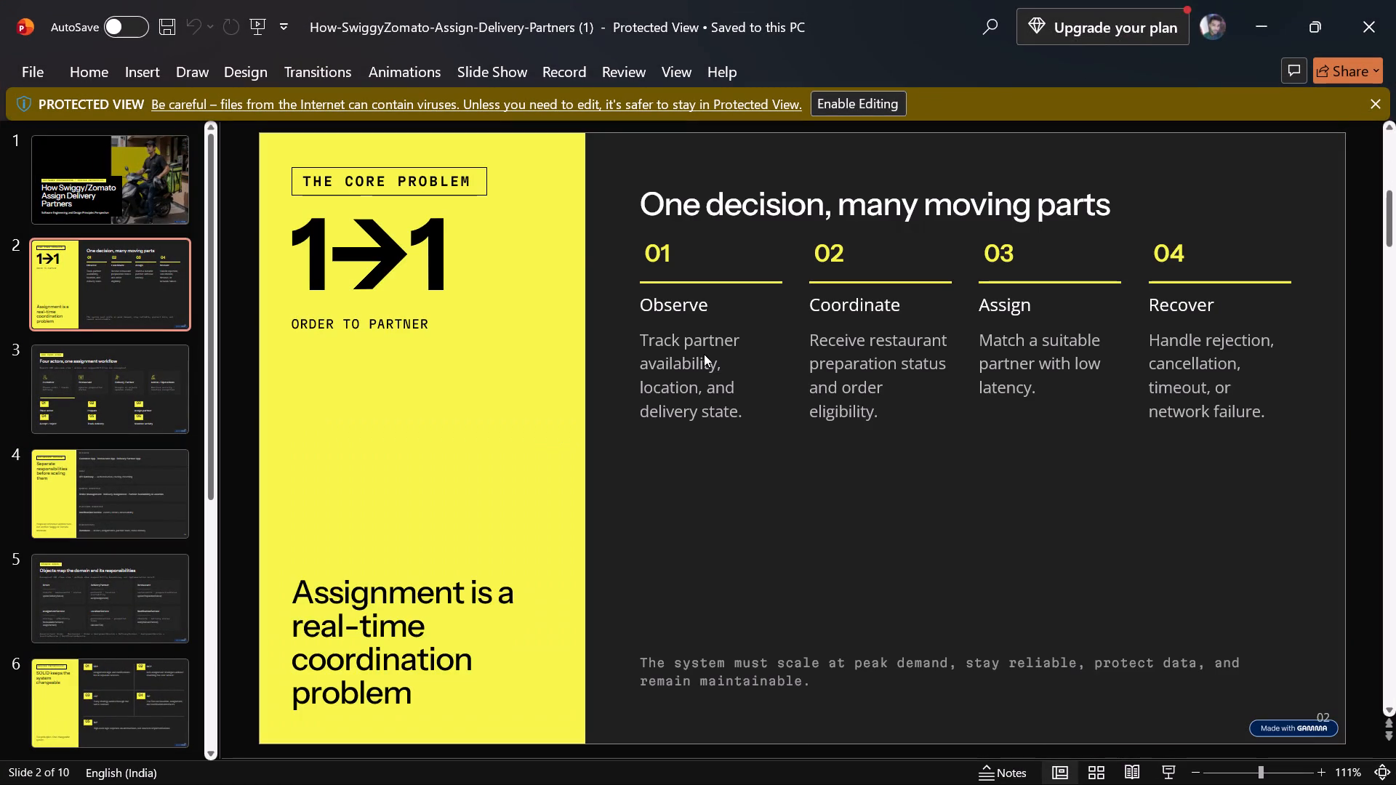
key(Down)
key(Down)
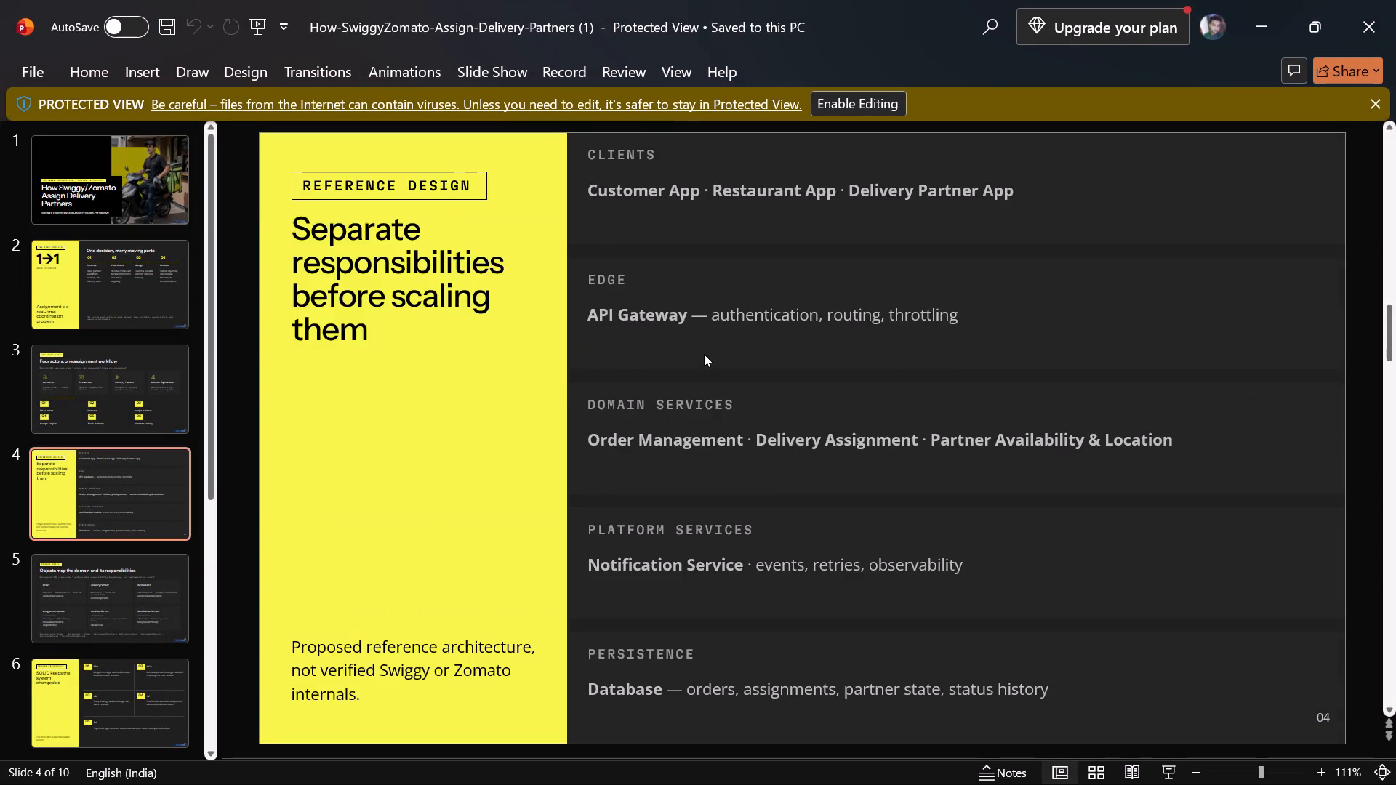
key(Down)
key(Down)
key(Down)
key(Down)
key(Down)
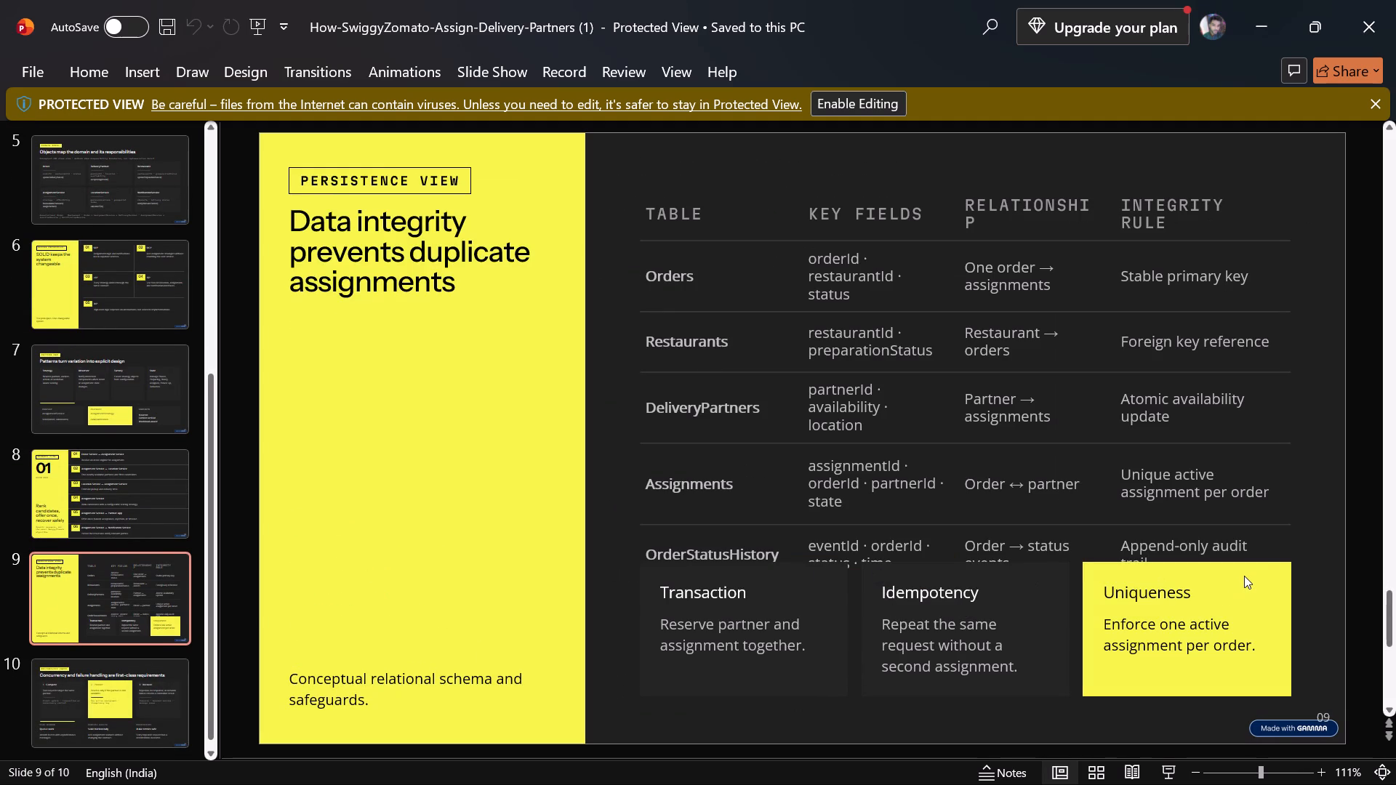
click(1289, 562)
drag(1289, 562, 1253, 633)
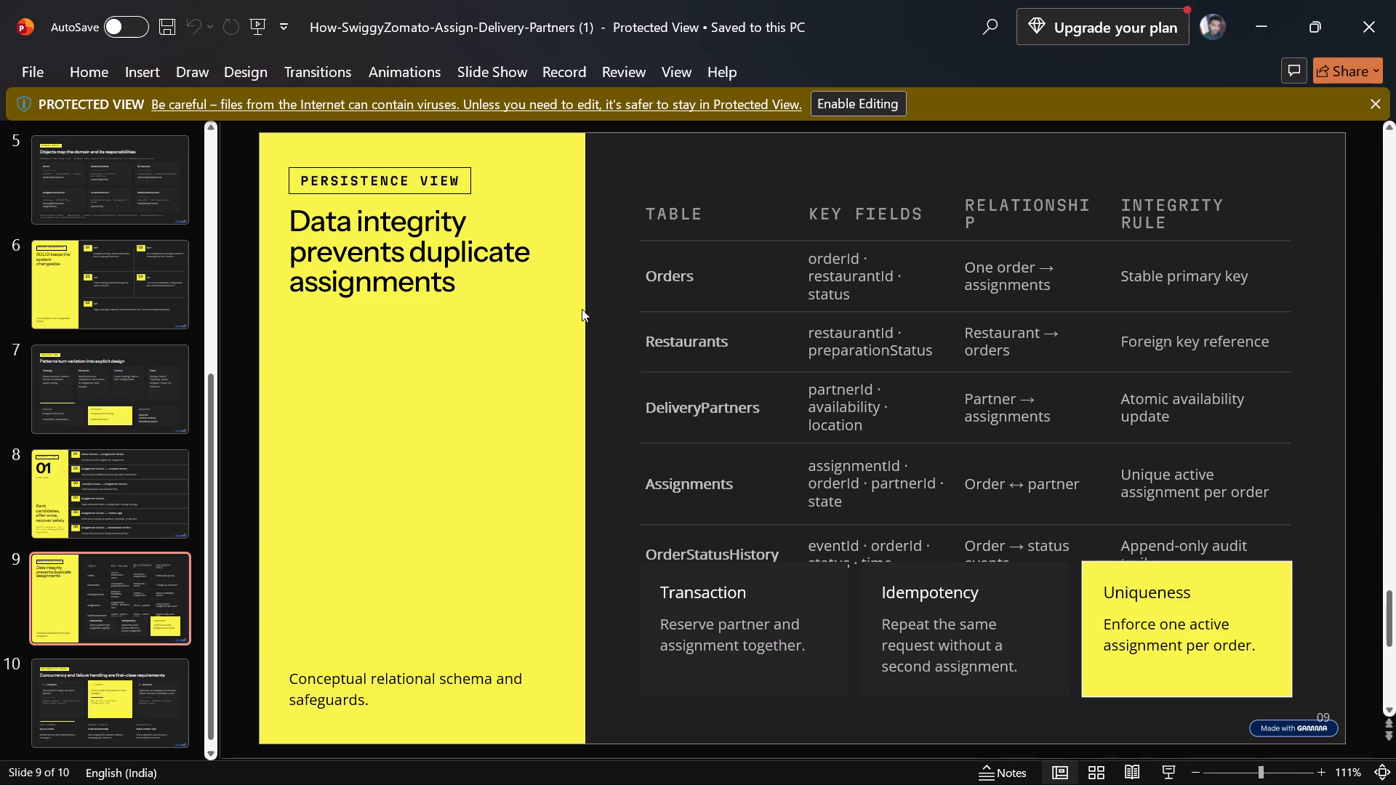
click(130, 689)
scroll(388, 563, down, 1)
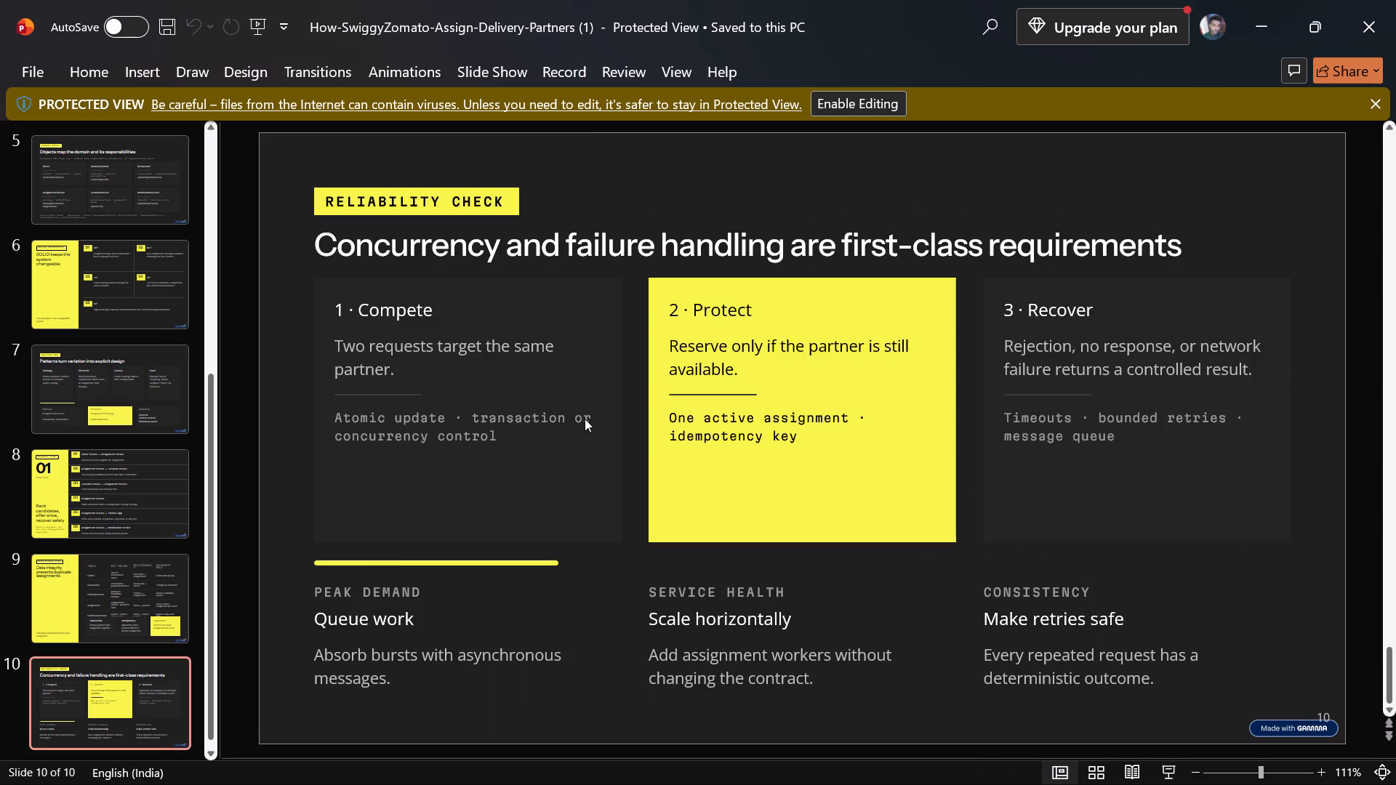
scroll(164, 225, up, 17)
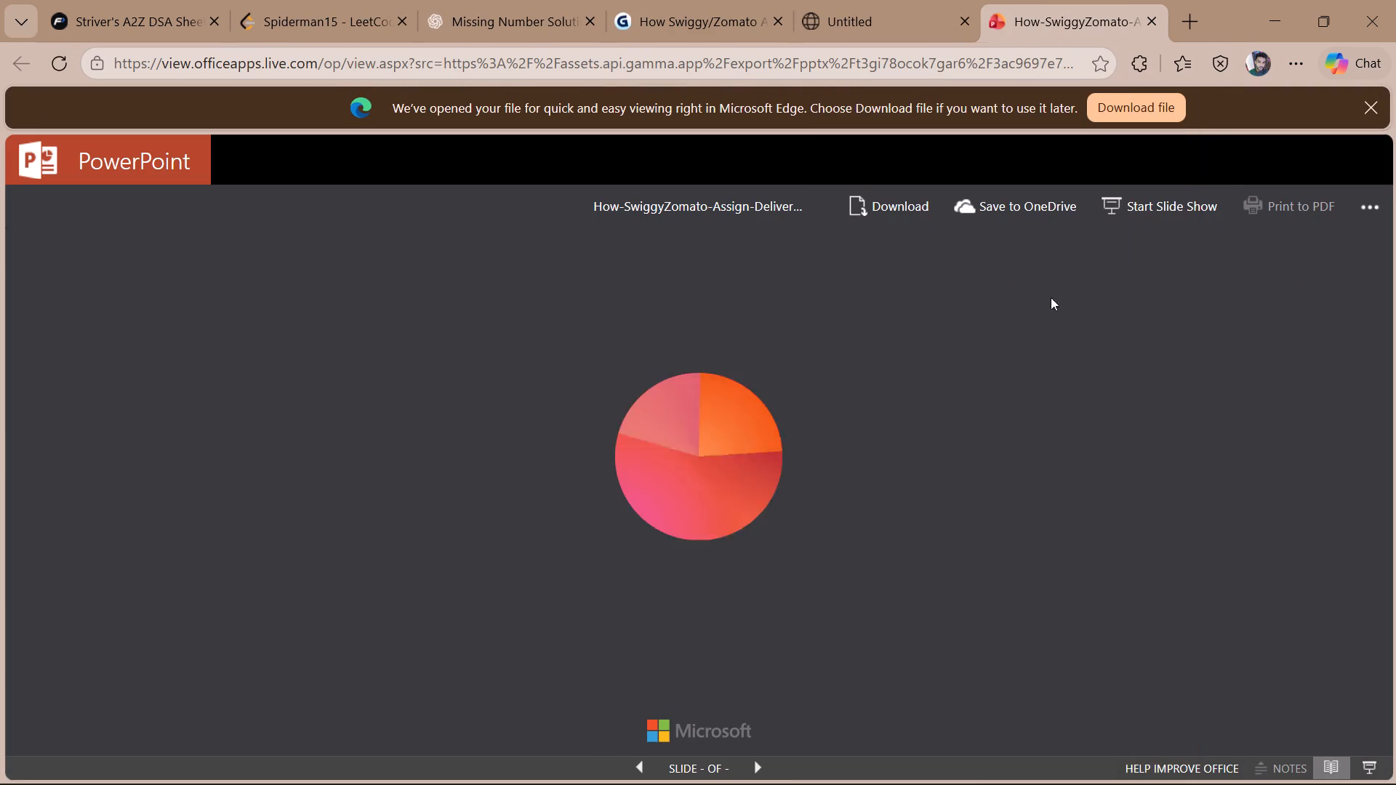
Page through the exported presentation in the browser viewer, checking the slide layouts, especially the "Data integrity" table and cards.
scroll(579, 494, down, 1)
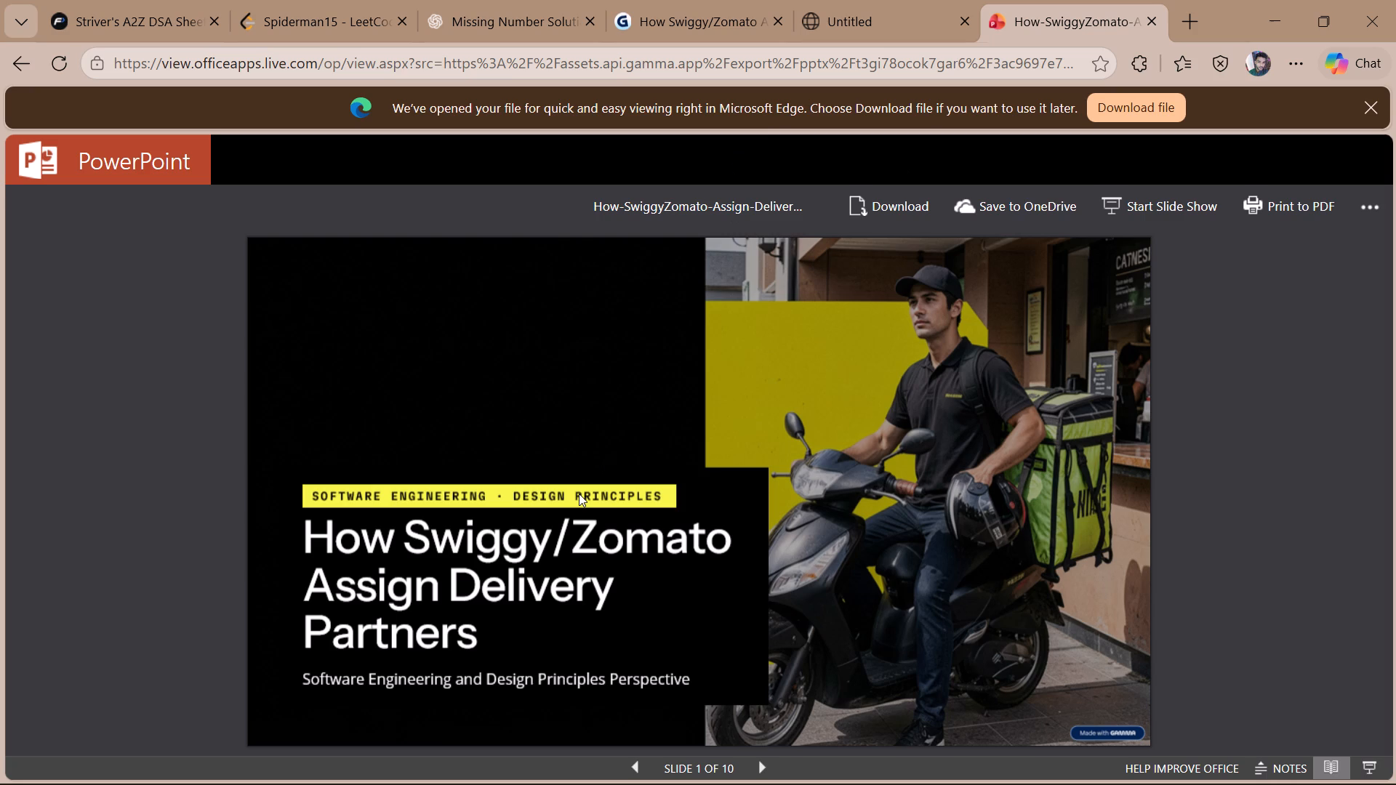
scroll(579, 494, down, 1)
key(Right)
key(Right)
key(Right)
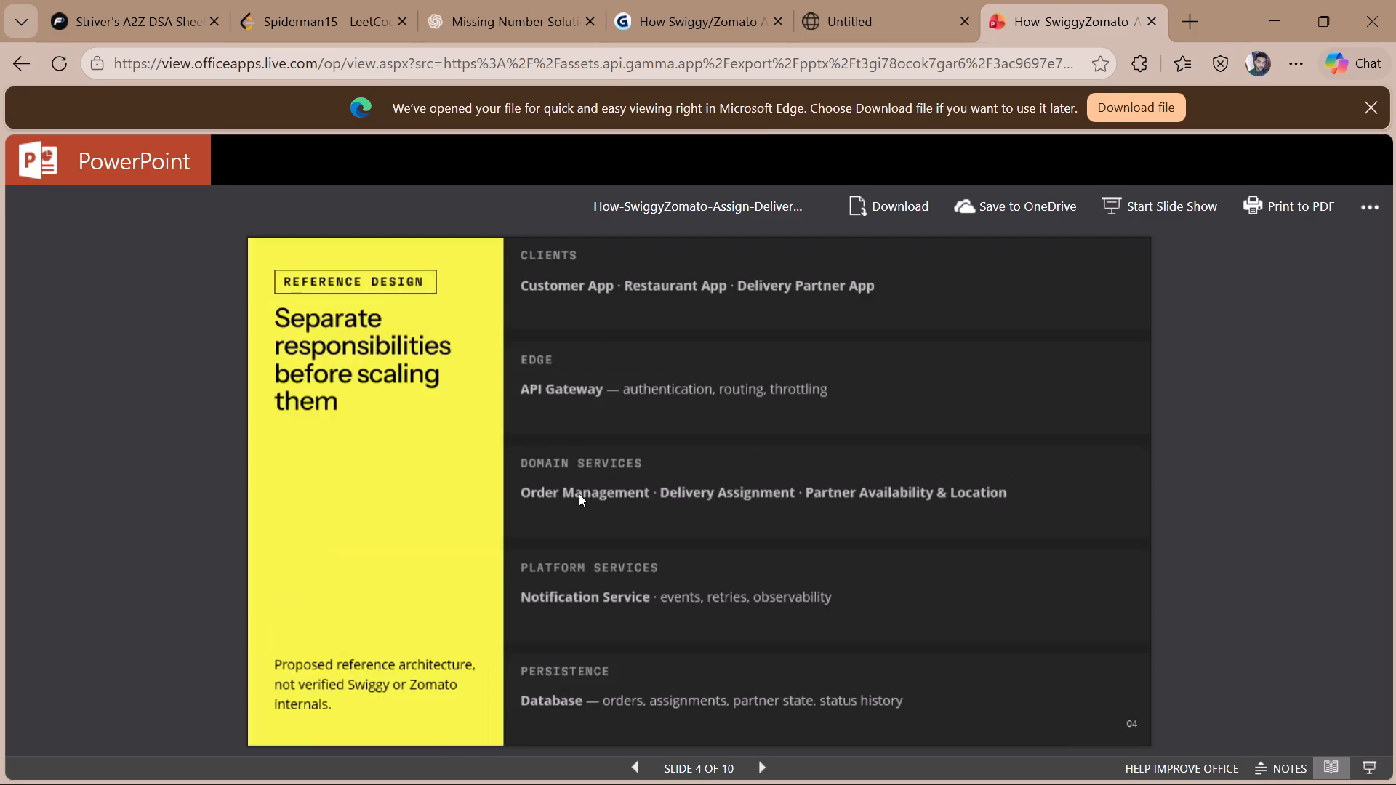
key(Right)
key(Right)
key(Right)
key(Right)
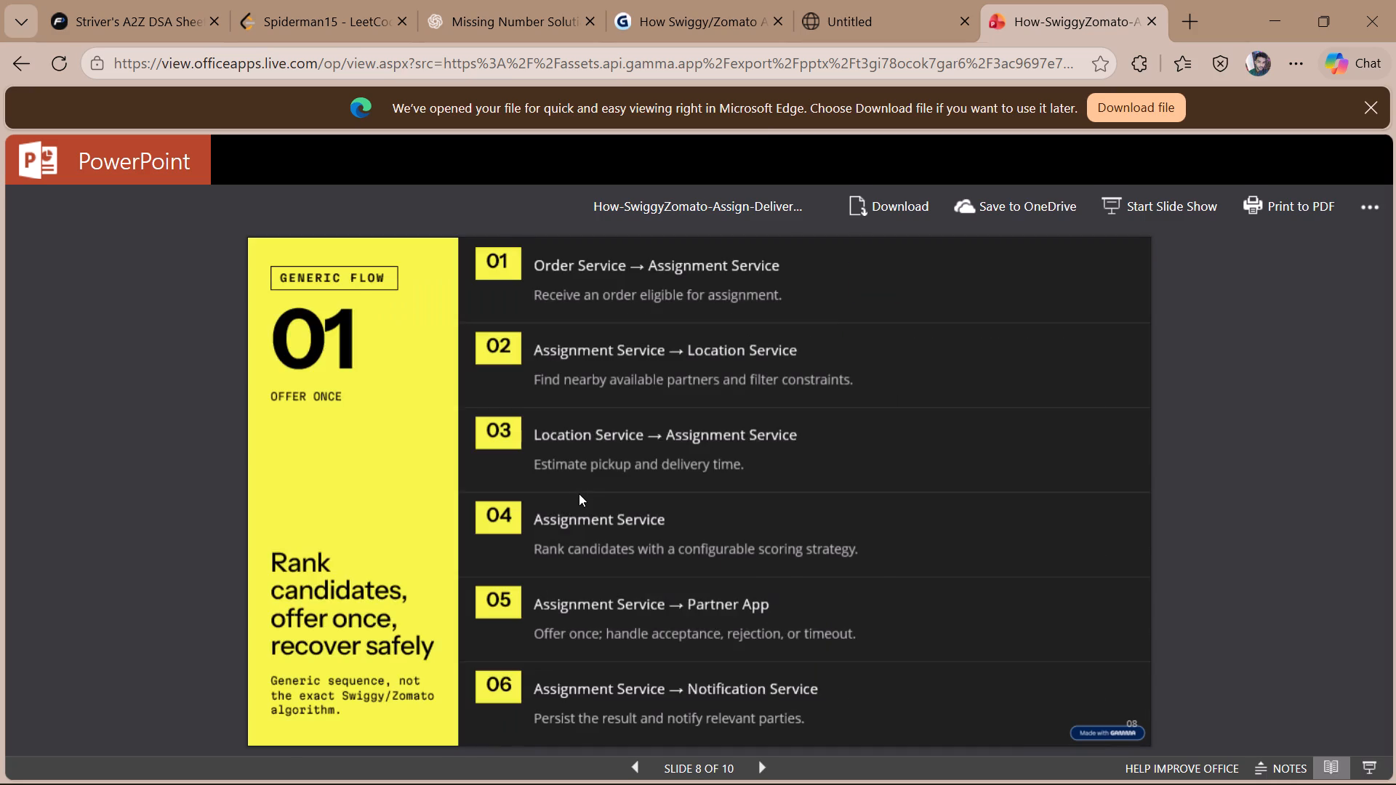
key(Right)
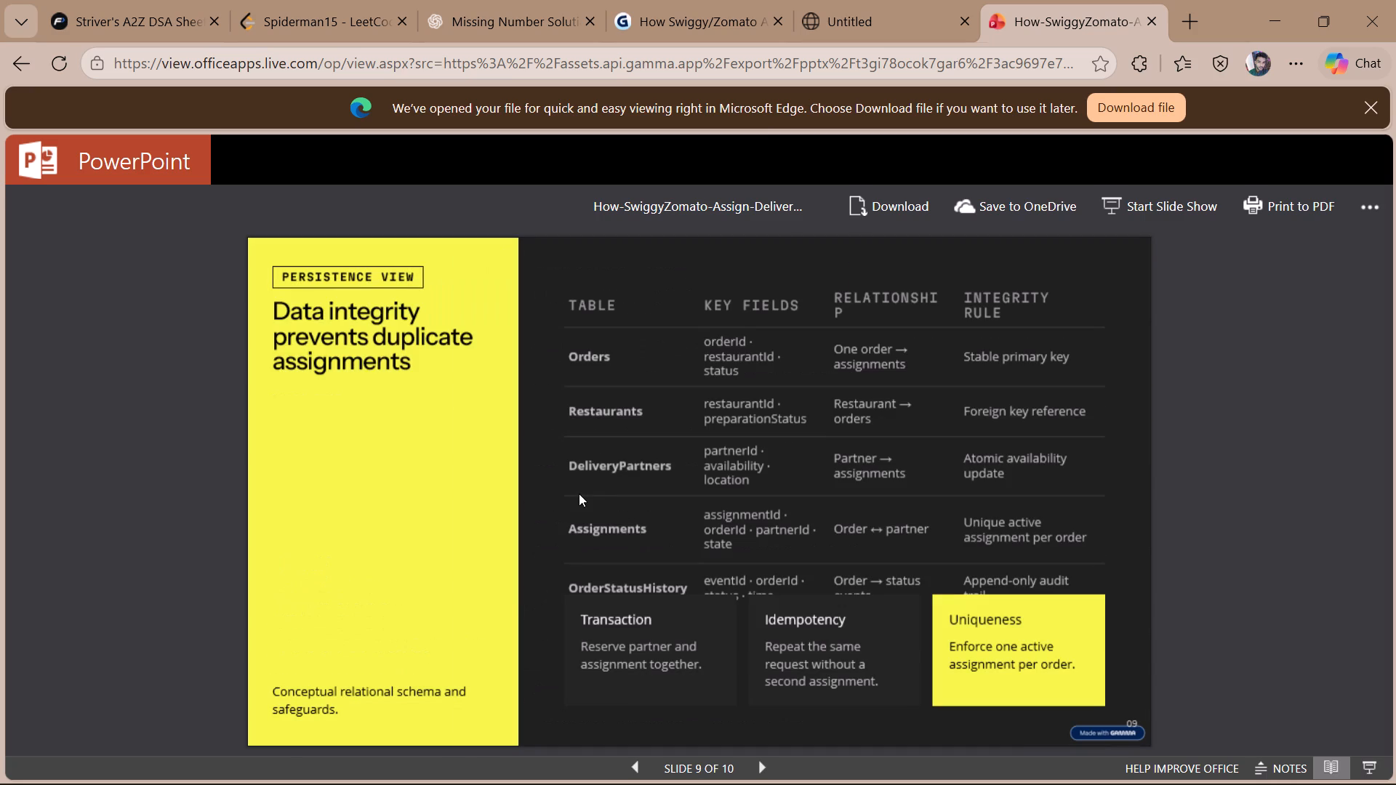
key(Left)
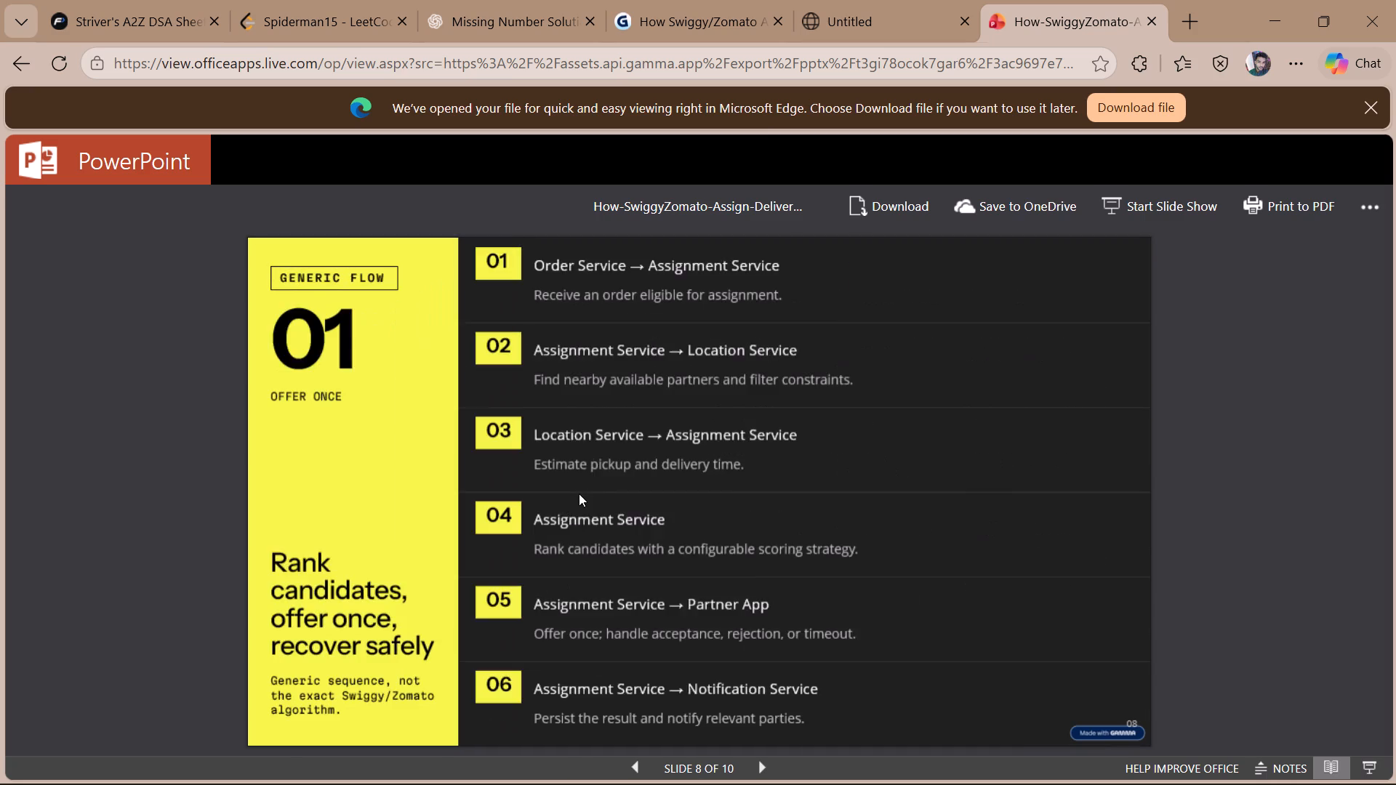
key(Right)
key(Right)
key(Right)
key(Right)
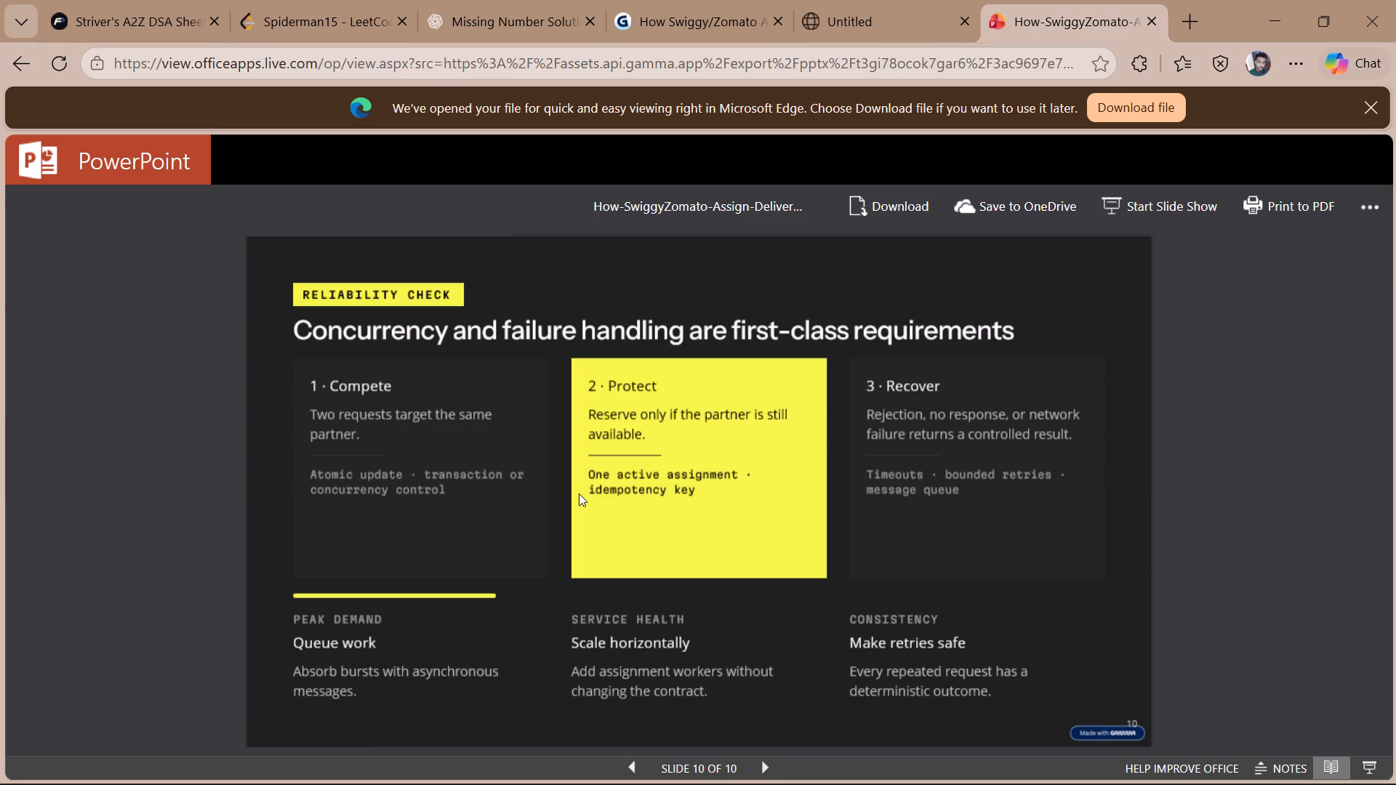
key(Left)
key(Left)
key(Left)
key(Left)
key(Left)
key(Left)
key(Left)
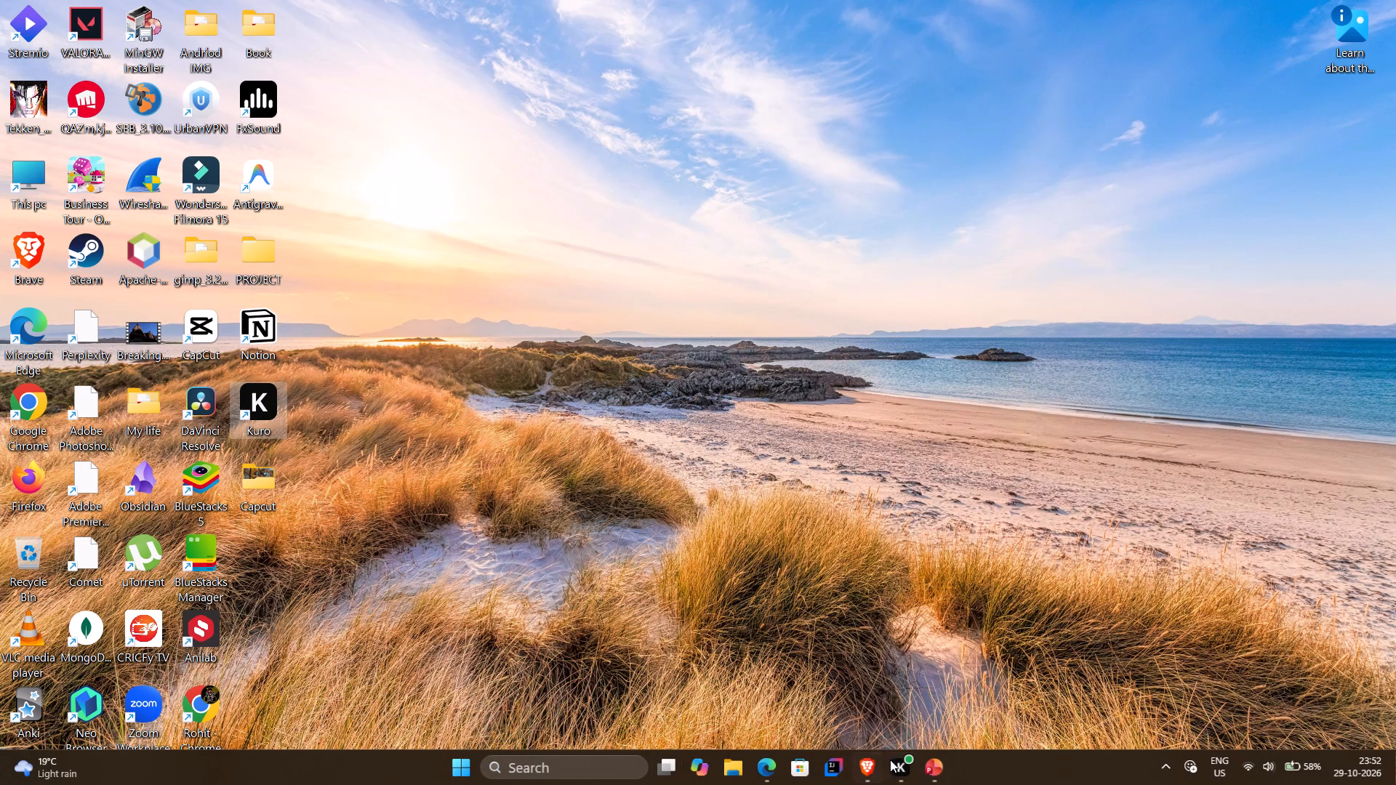
Switch to the deck already open in PowerPoint, enable editing and go to slide 9, "Data integrity prevents duplicate assignments".
click(933, 763)
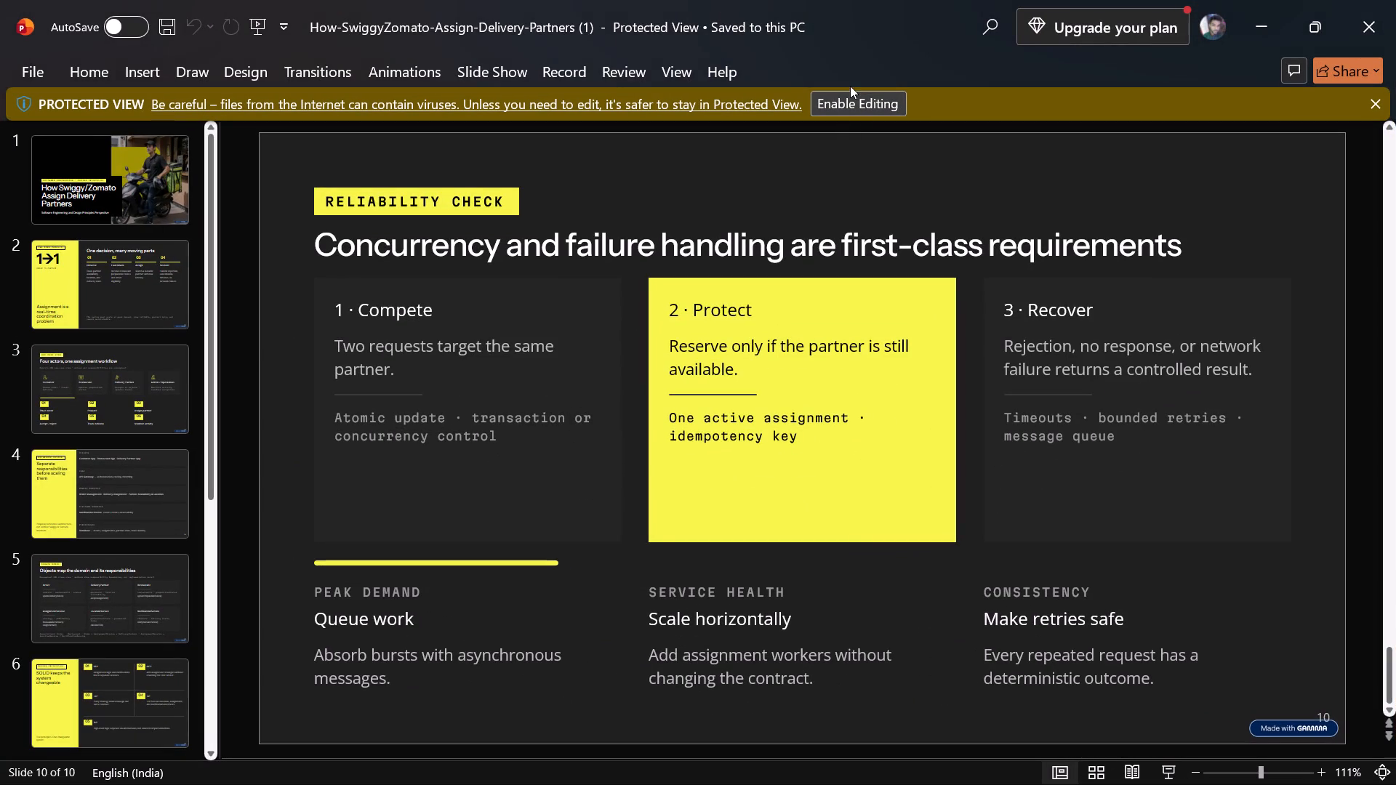
click(848, 99)
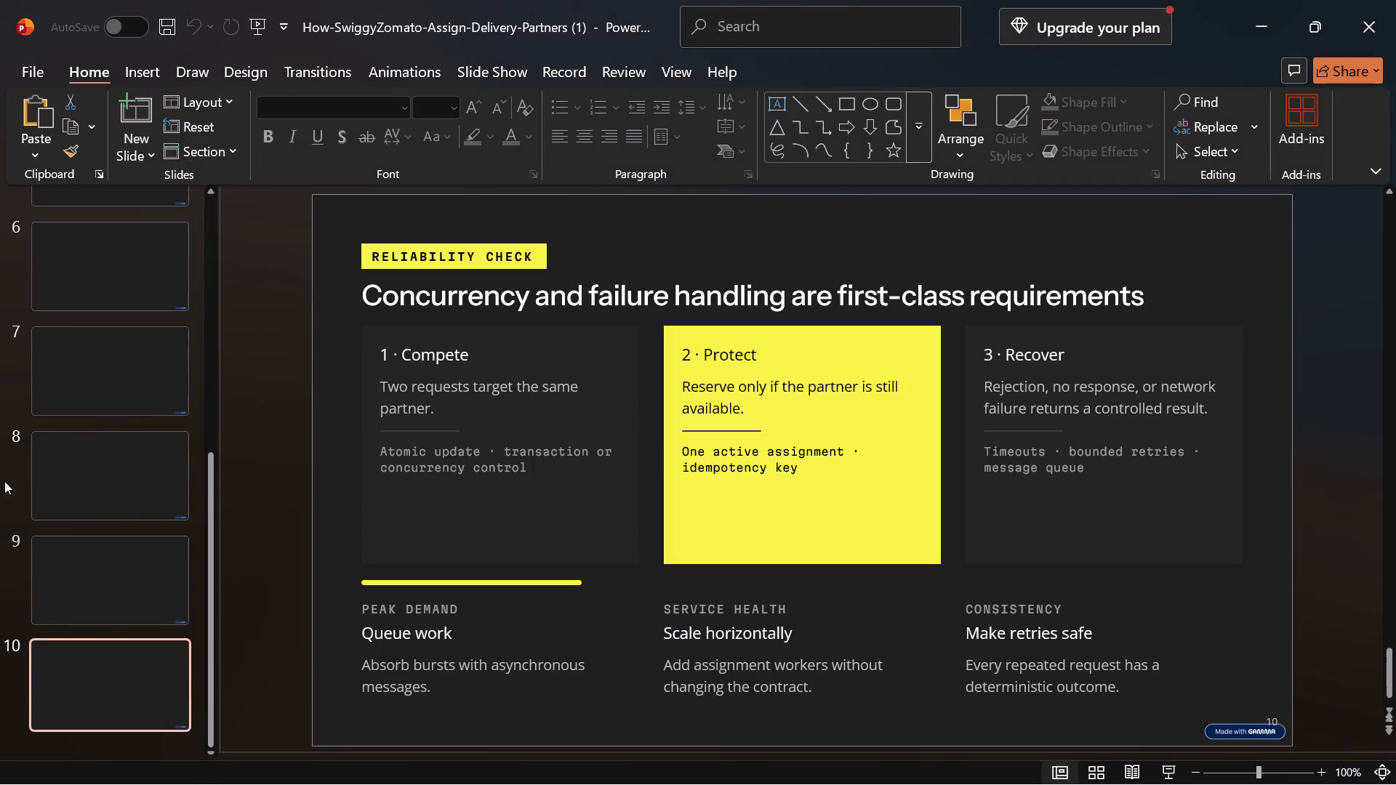
scroll(73, 561, down, 7)
click(100, 572)
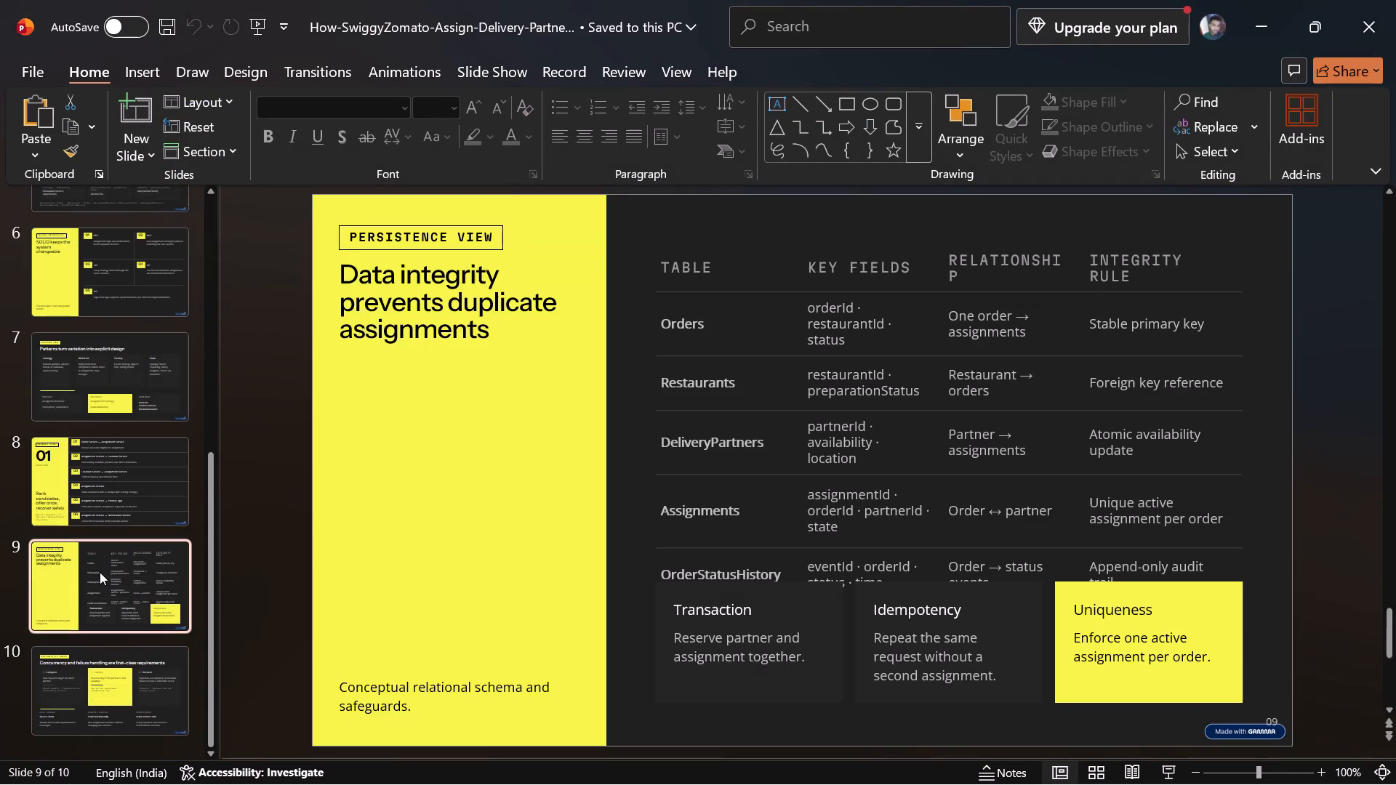
Move the Transaction, Idempotency and Uniqueness card backgrounds slightly lower, clear of the table's OrderStatusHistory row.
drag(829, 600, 827, 625)
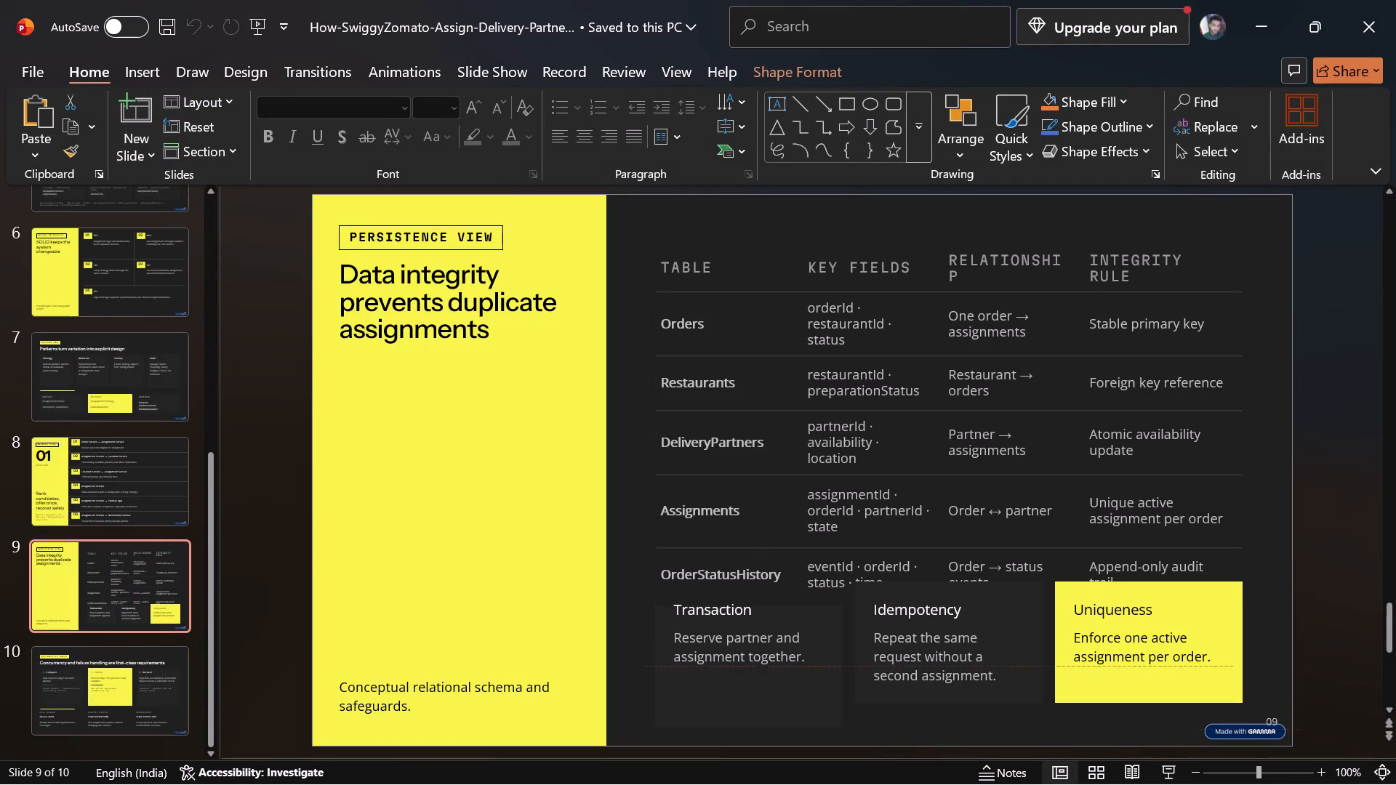
drag(827, 625, 827, 624)
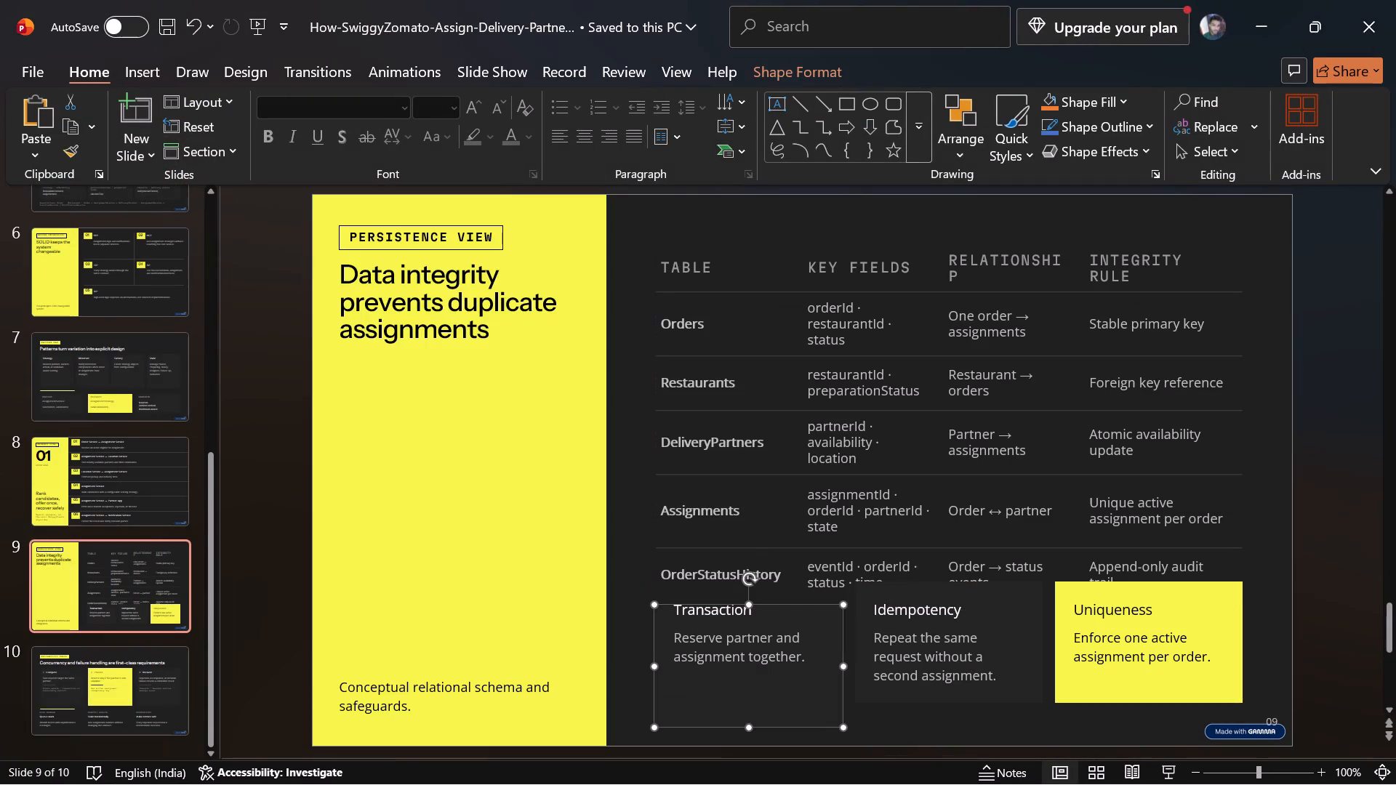
drag(883, 600, 882, 605)
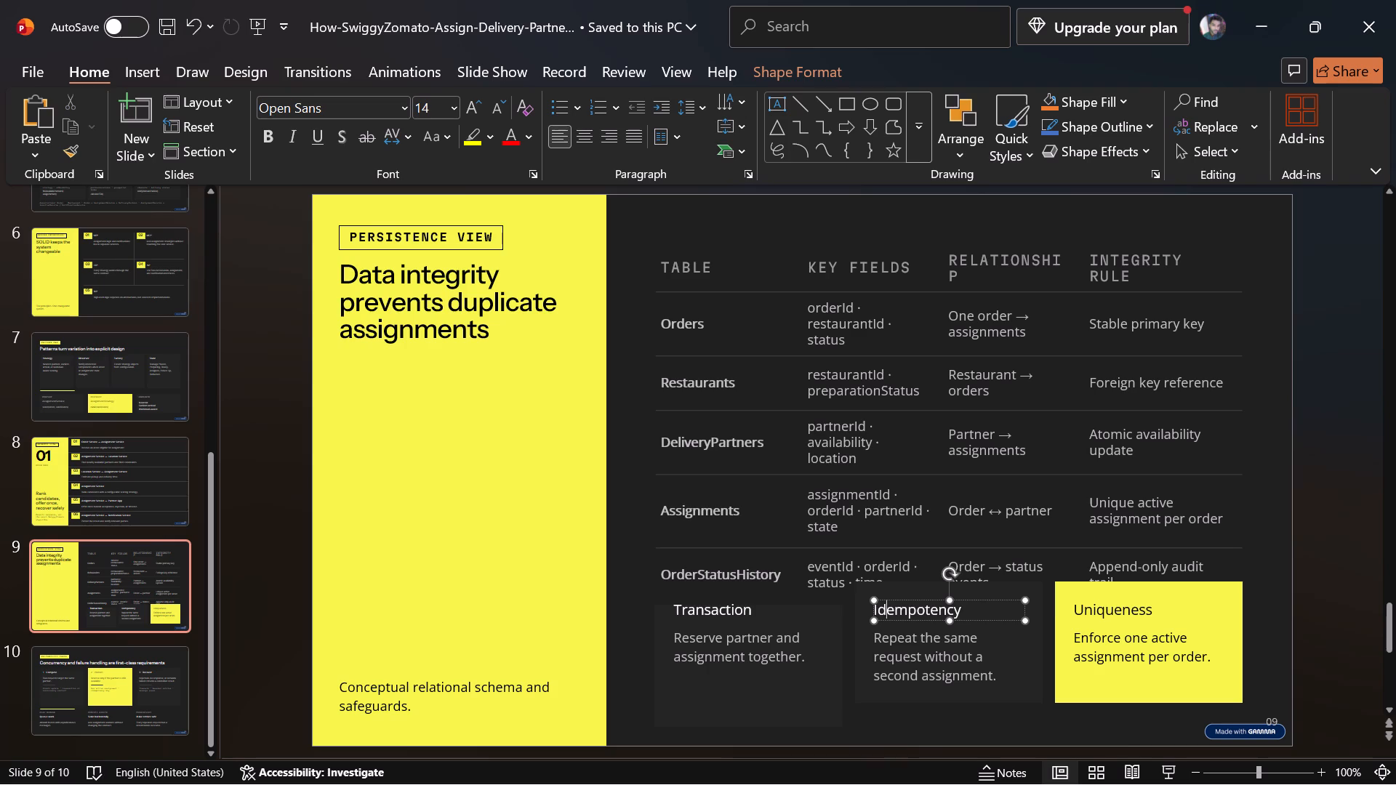
drag(882, 605, 882, 619)
click(871, 597)
drag(865, 594, 865, 616)
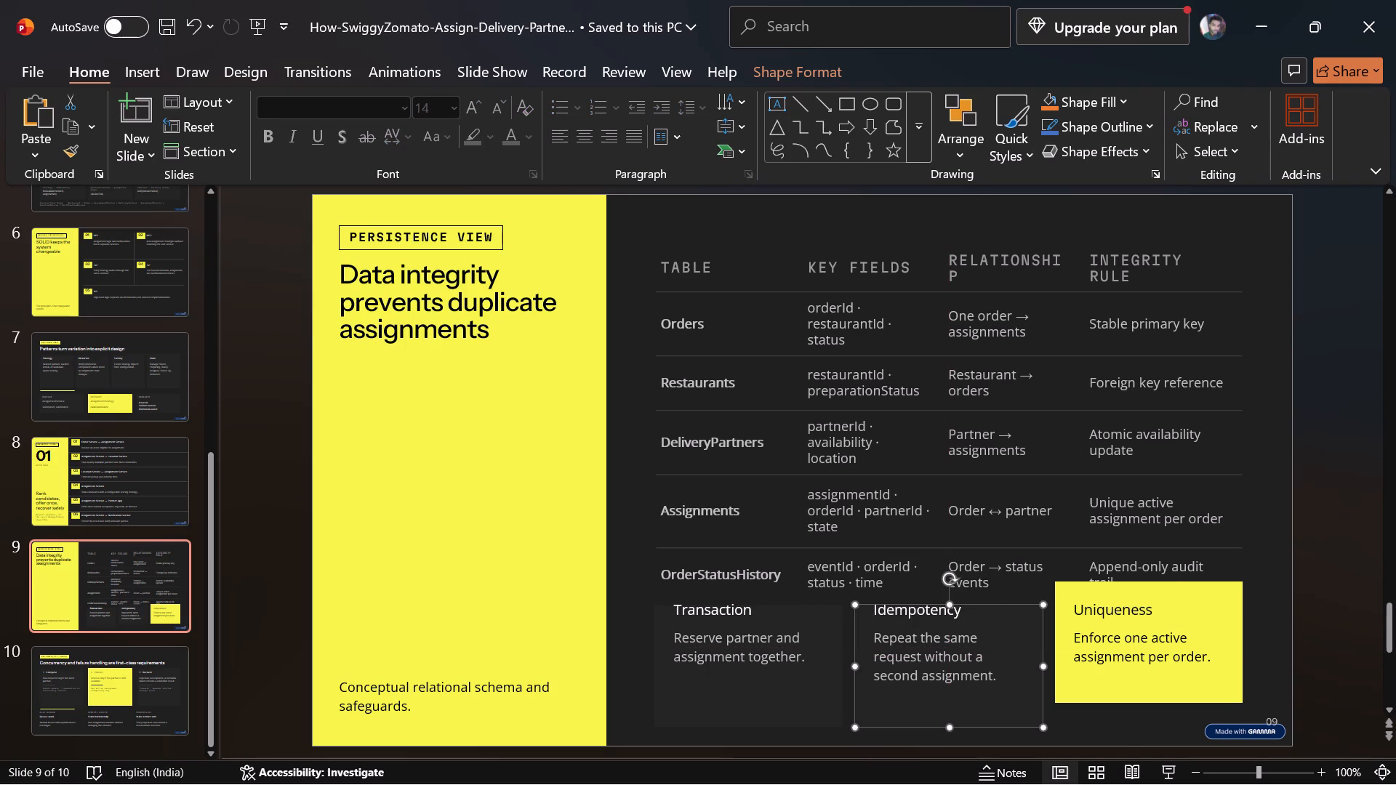
drag(1069, 600, 1069, 623)
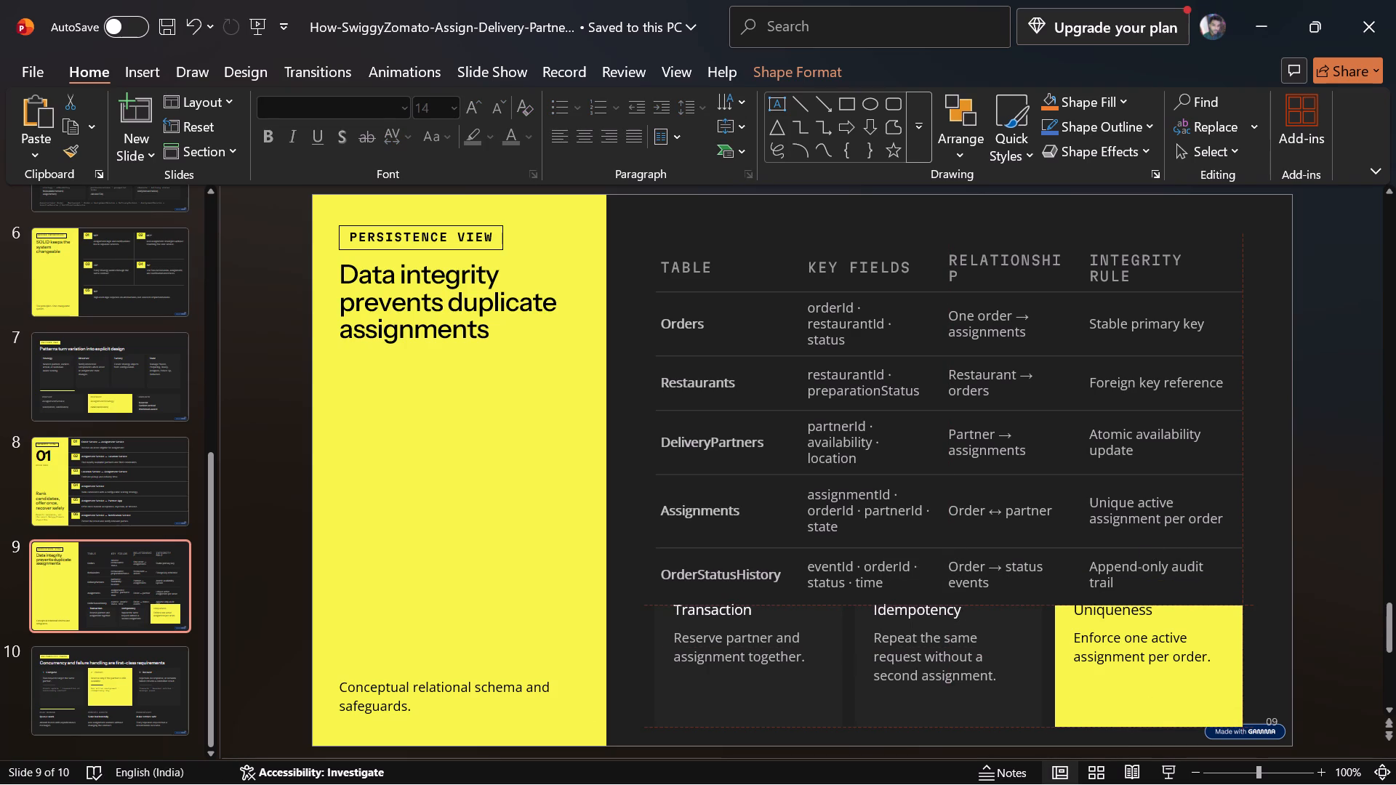
drag(1069, 623, 1069, 619)
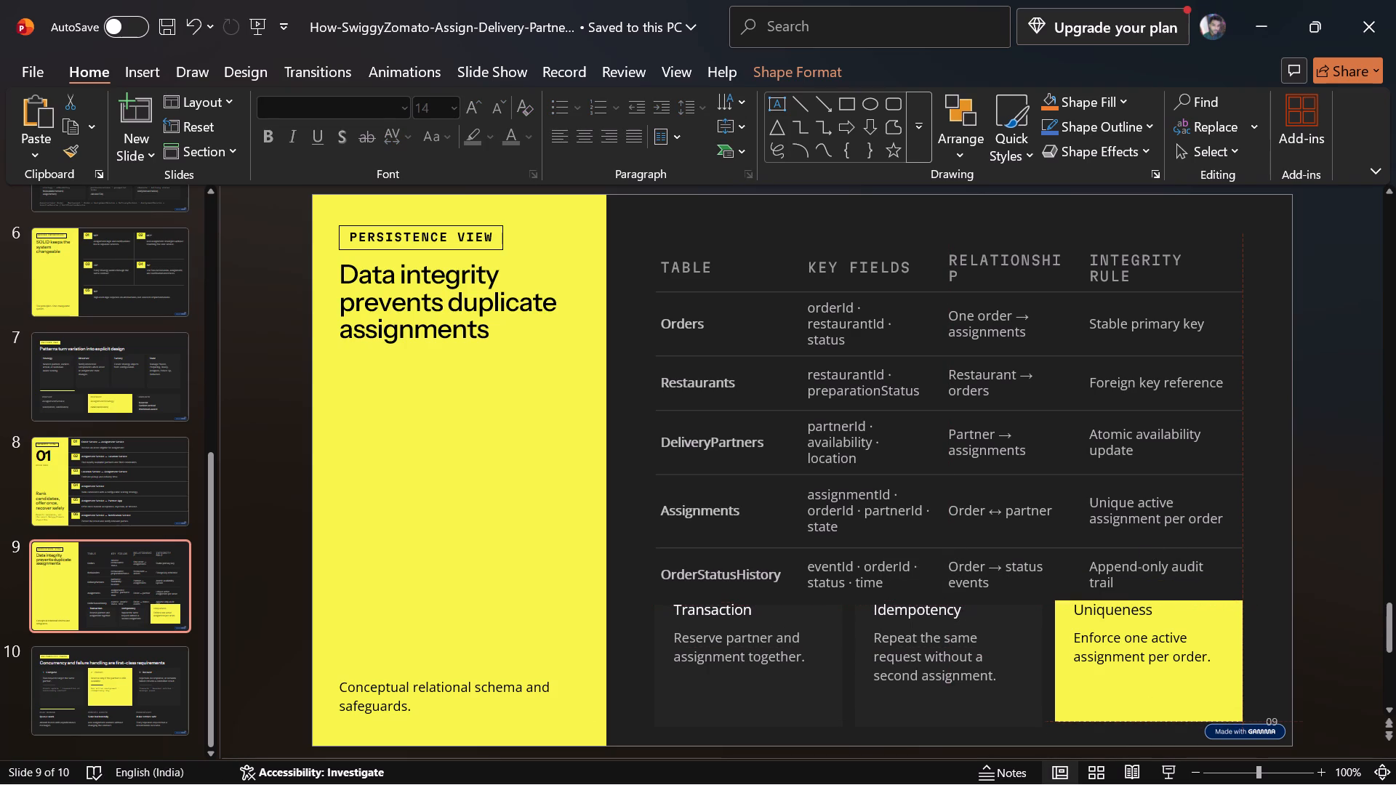
drag(1069, 619, 1069, 621)
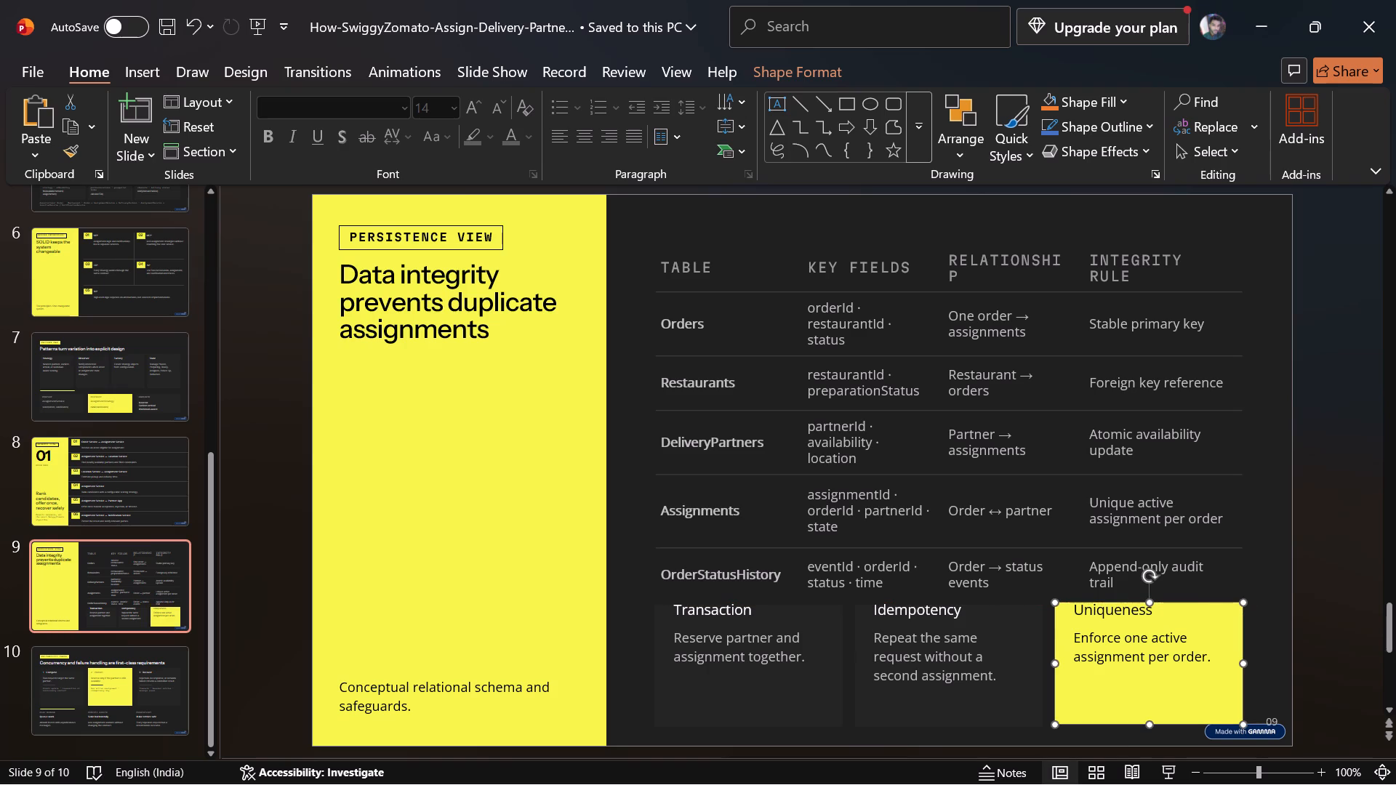
click(1021, 622)
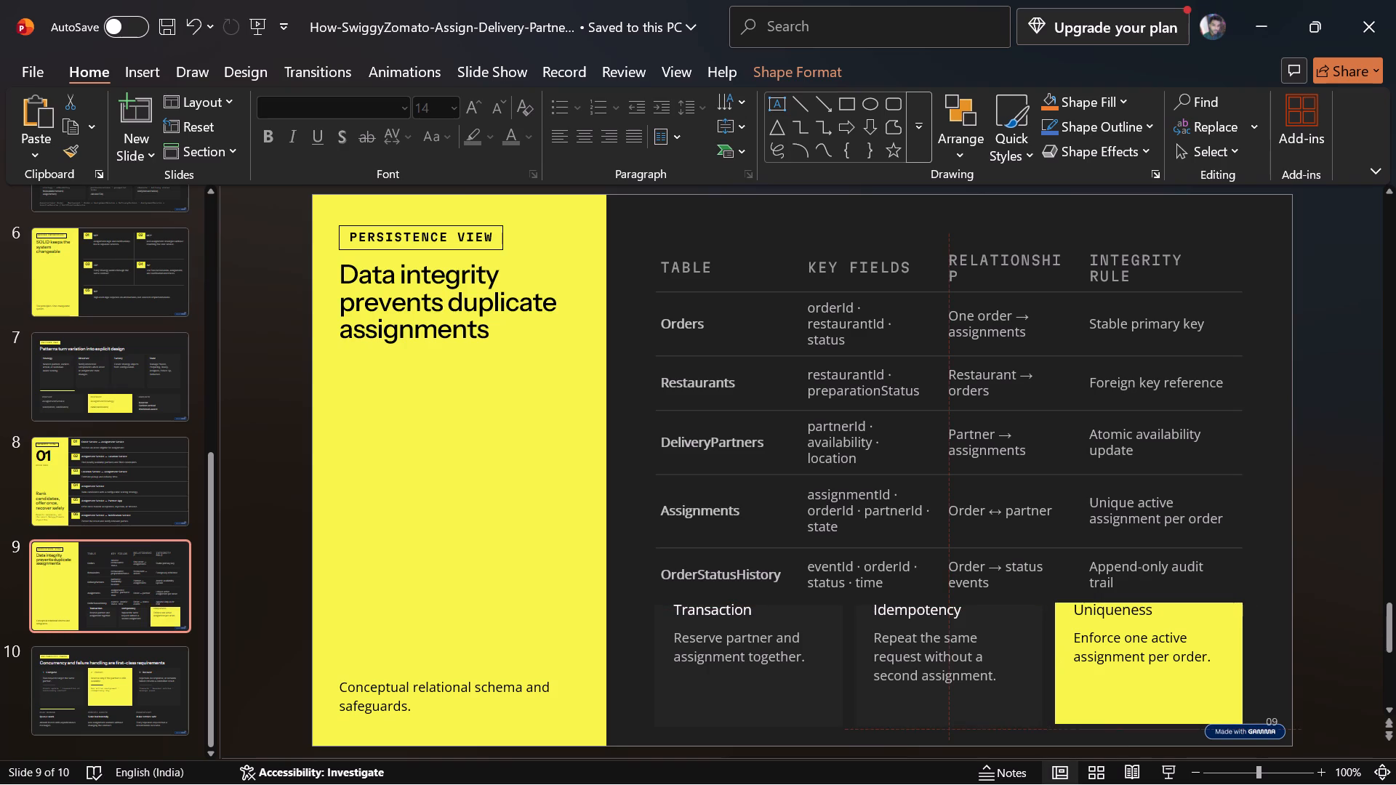
click(820, 619)
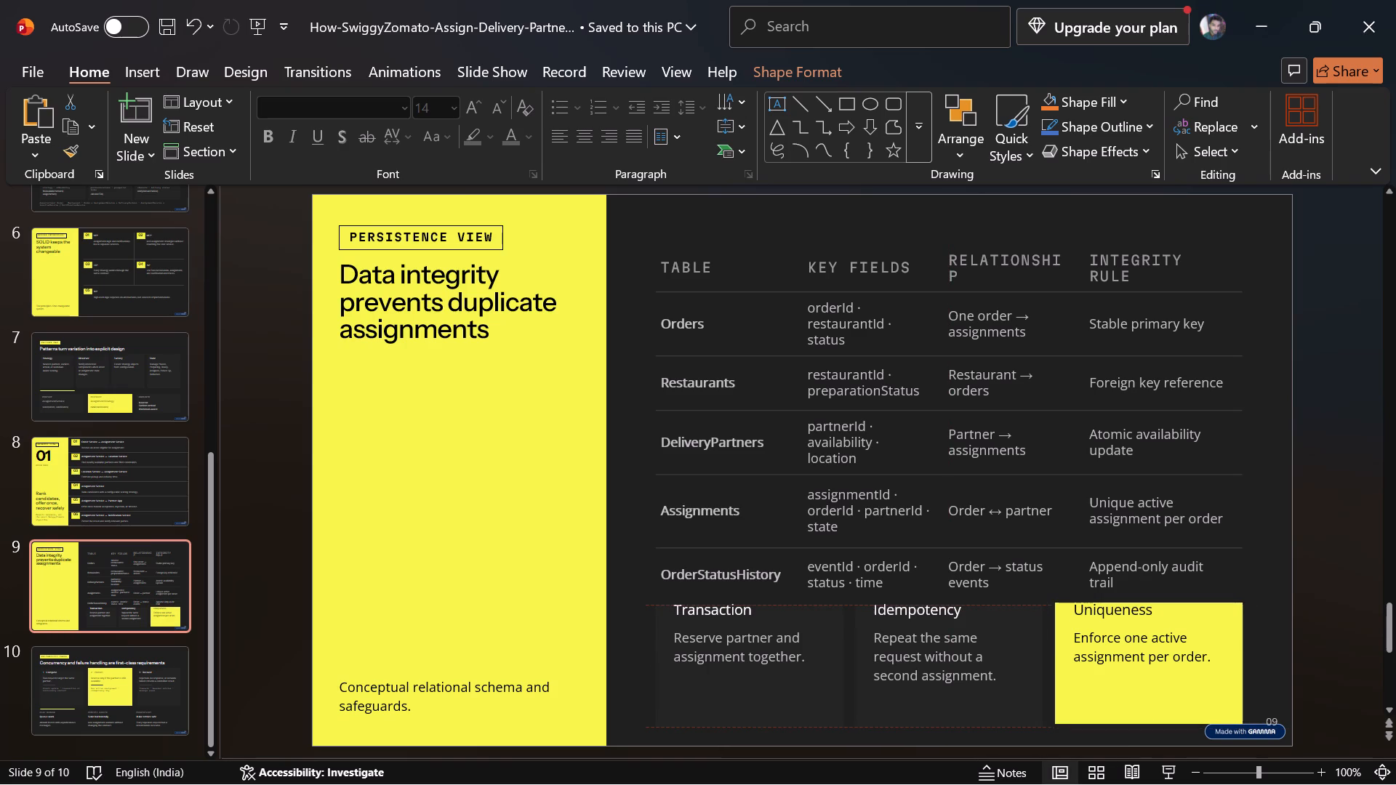
click(1259, 561)
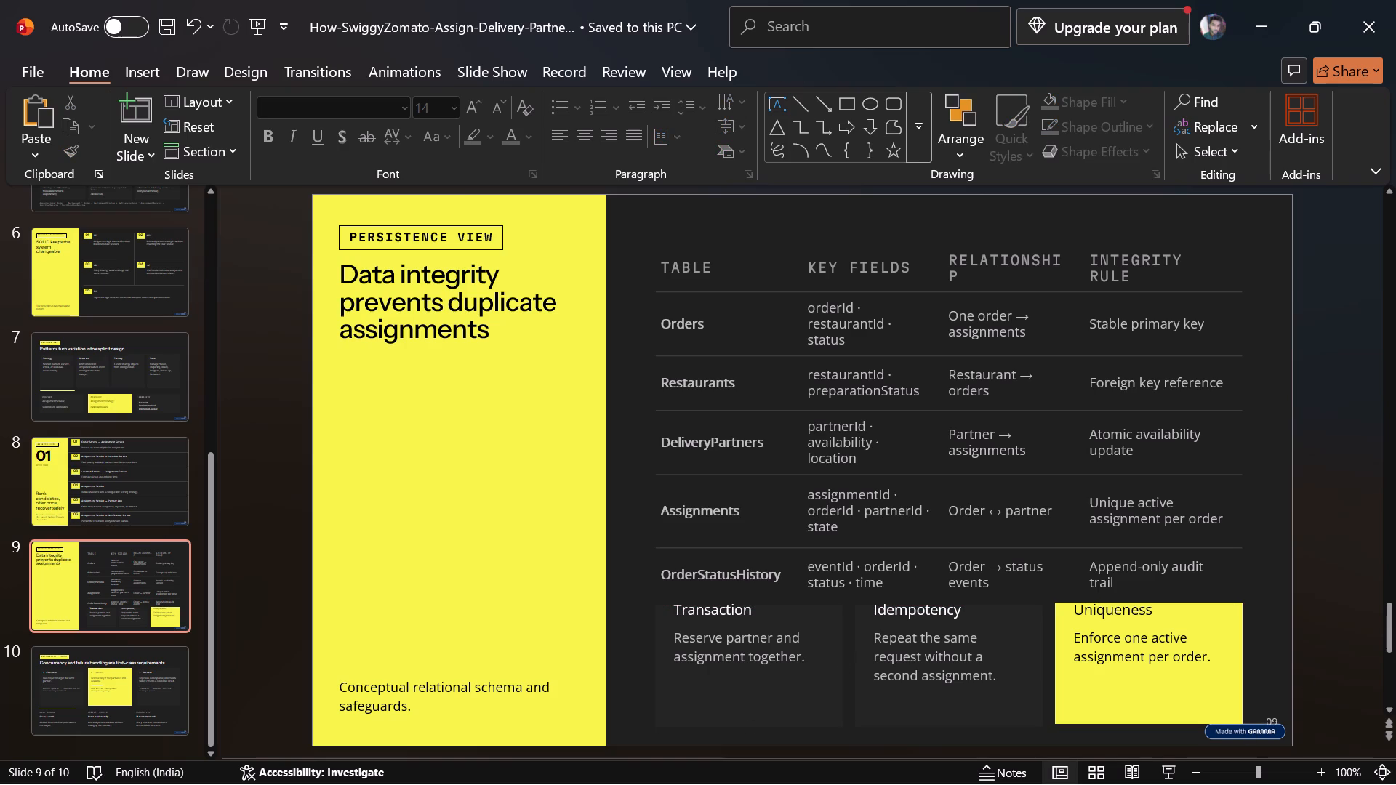
Move the Uniqueness heading slightly lower, just above its description, and nudge the yellow card background down with it.
click(1114, 611)
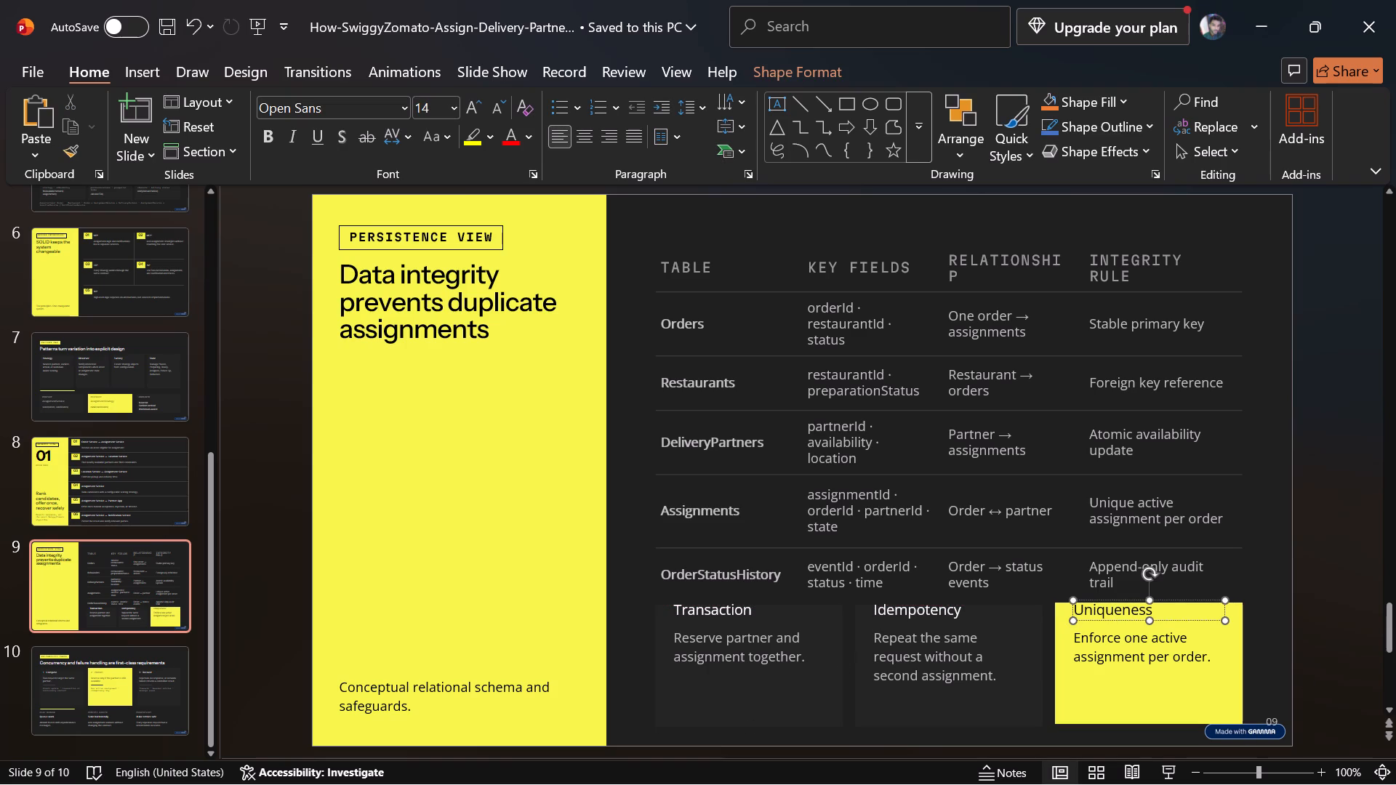
click(1171, 601)
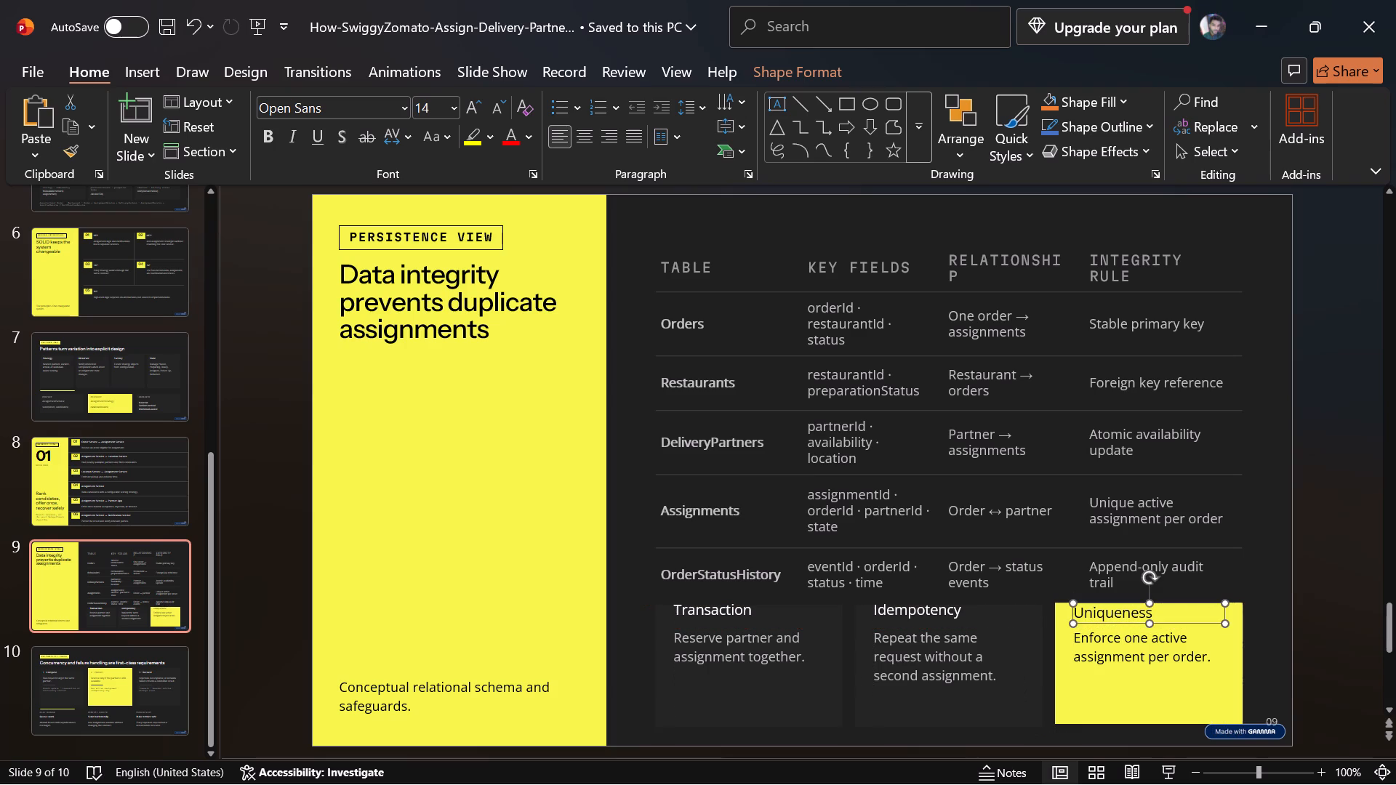
click(1177, 606)
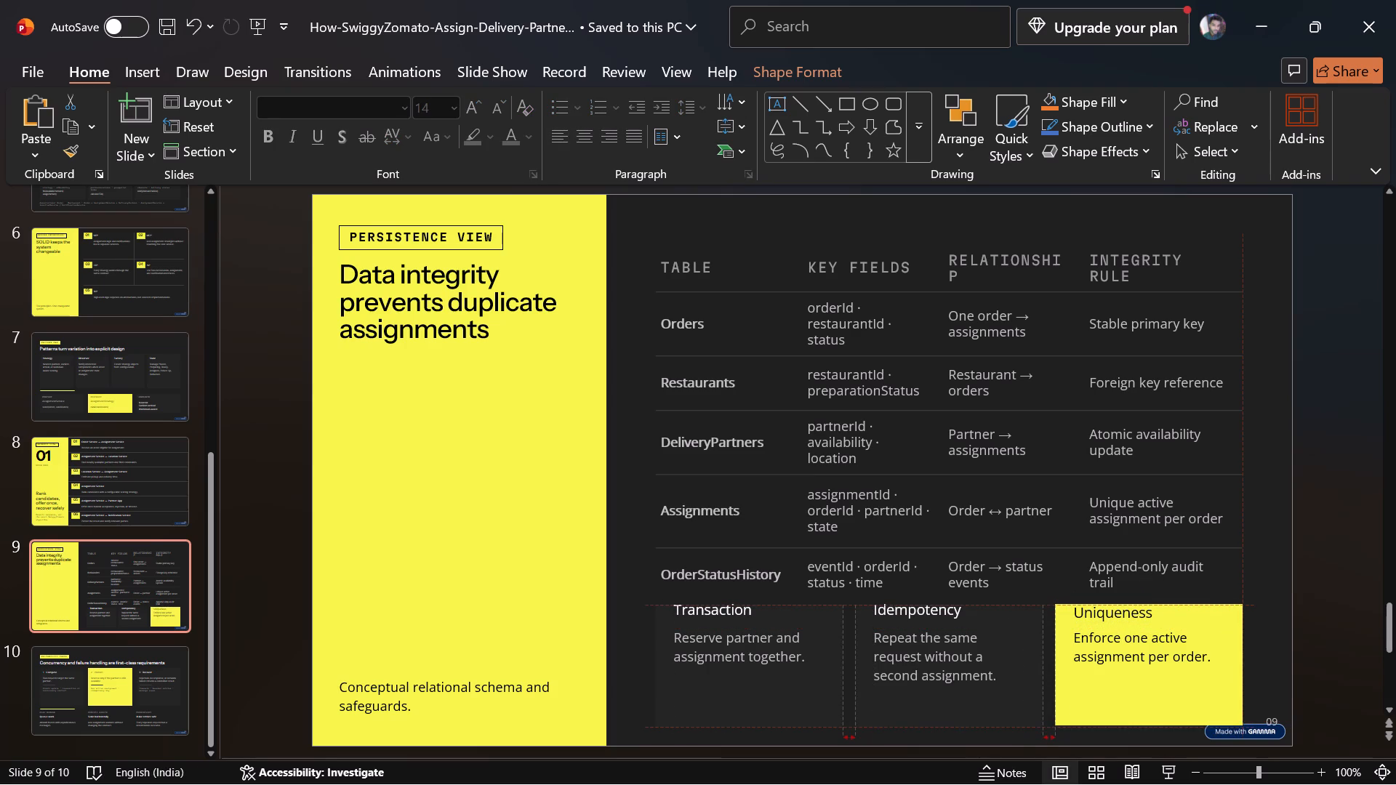
click(1128, 614)
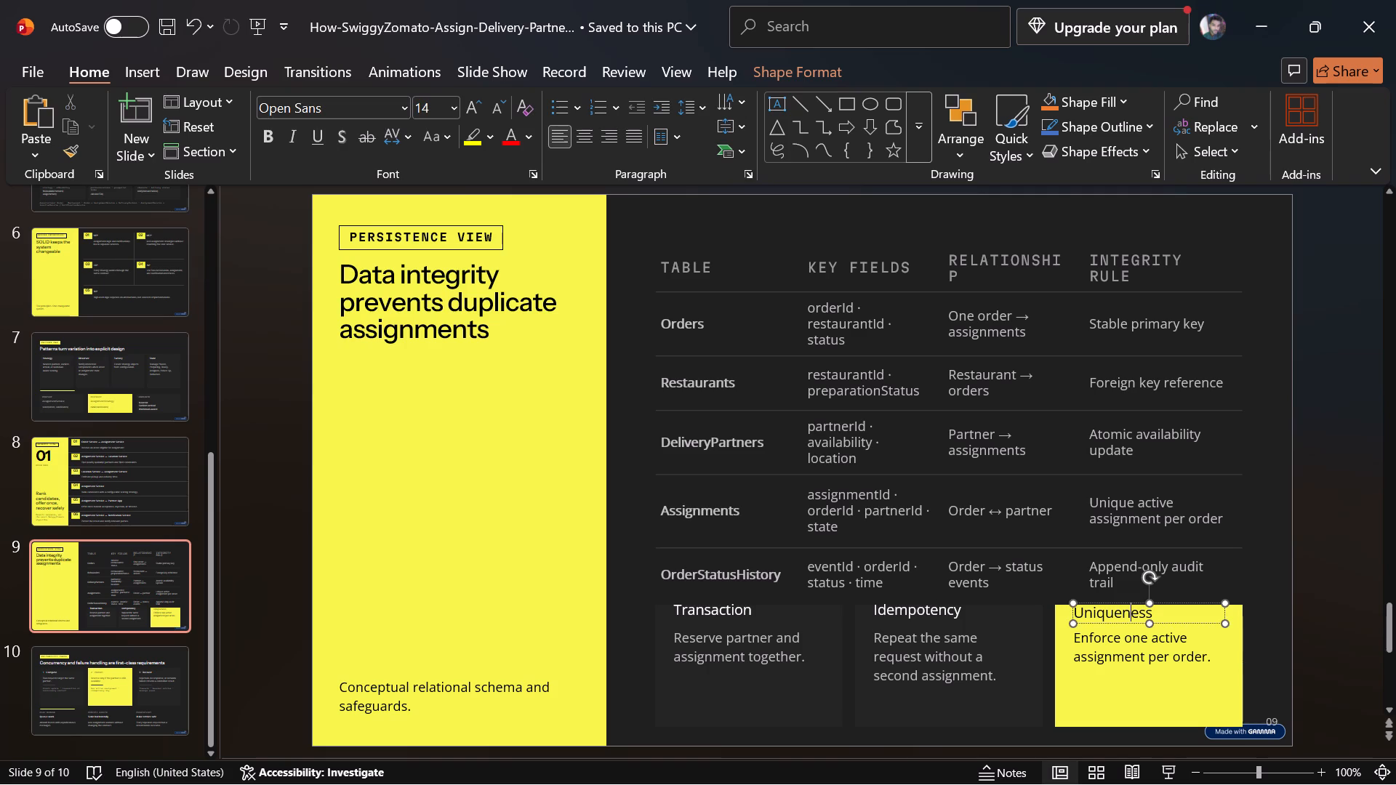
click(1160, 603)
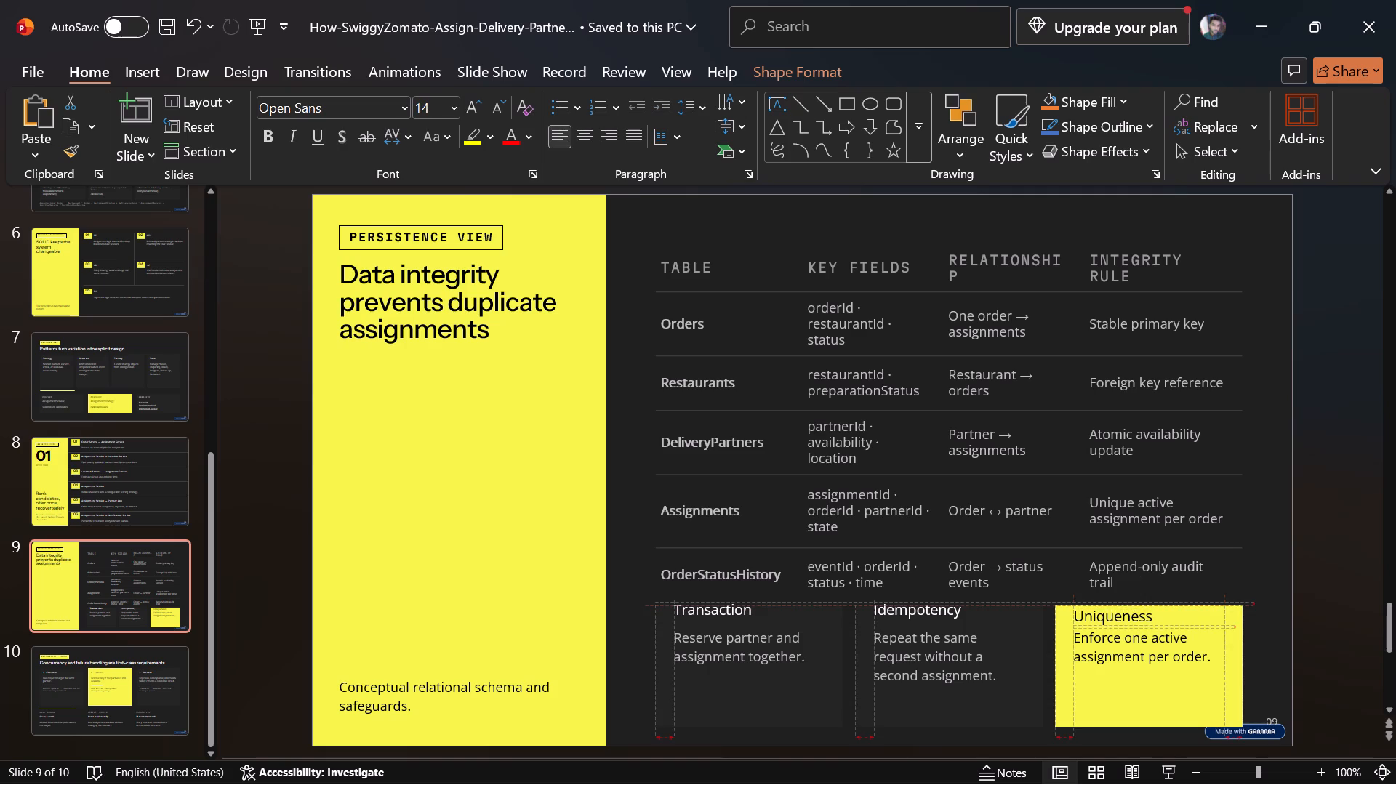
click(1261, 567)
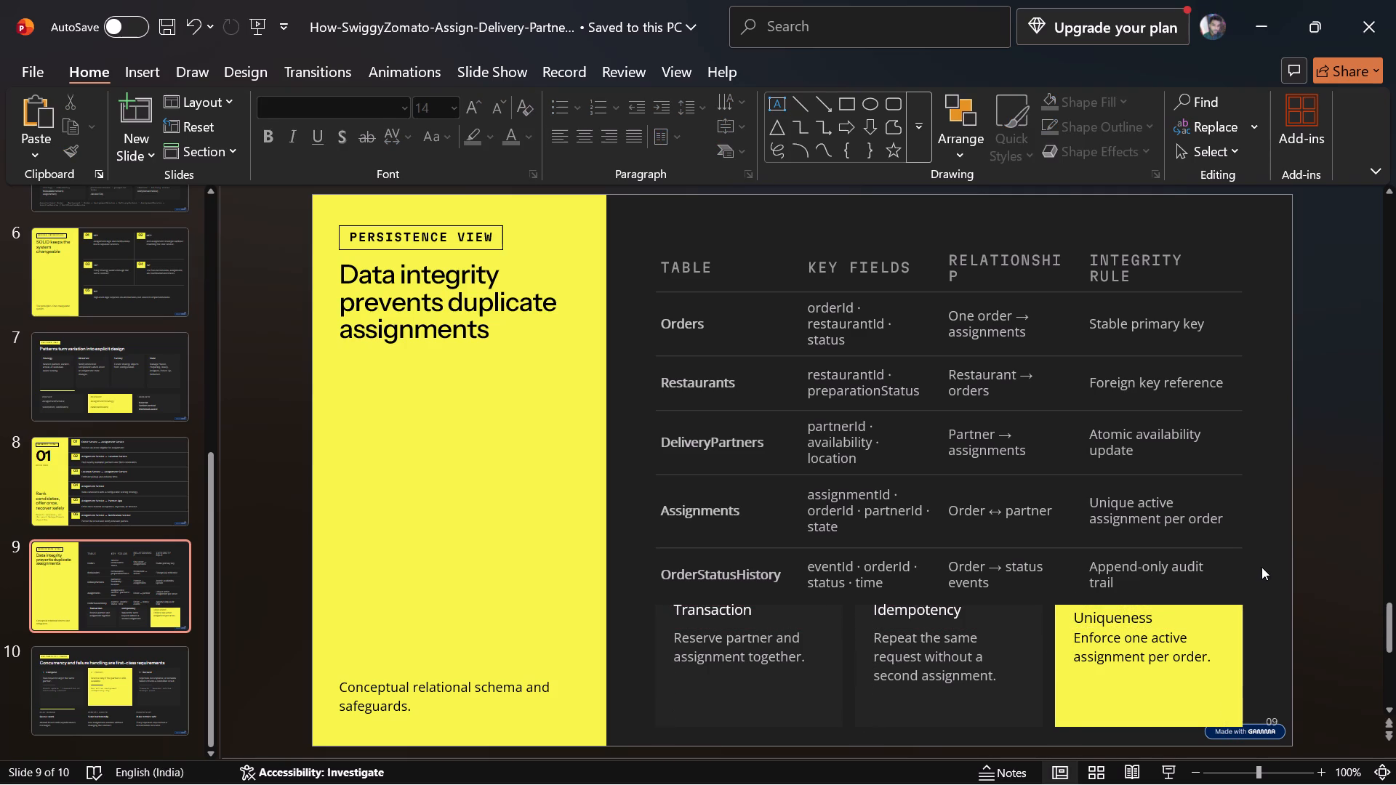
Move the Idempotency and Transaction headings slightly lower so they sit inside their card backgrounds.
click(1000, 624)
click(1000, 623)
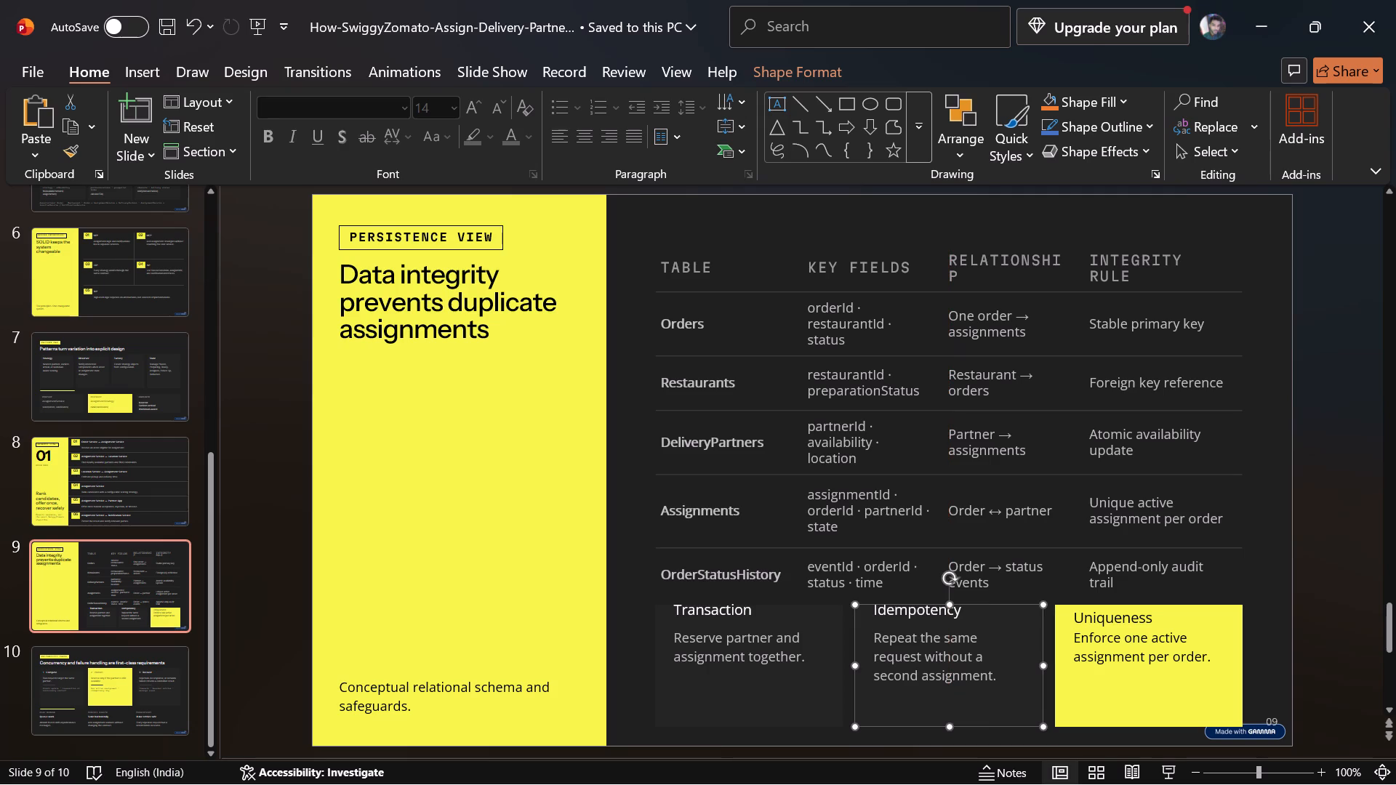
drag(1000, 623, 1000, 606)
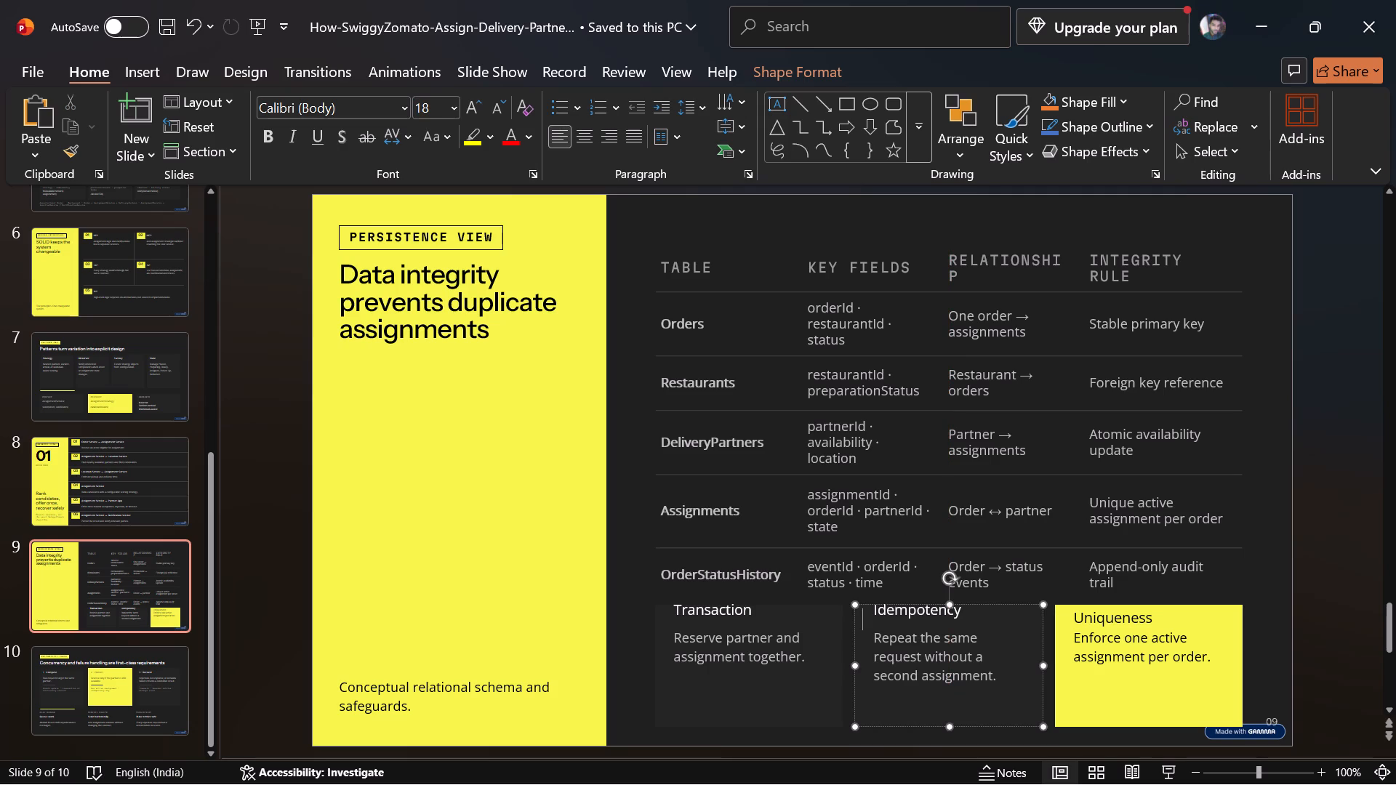
click(1000, 620)
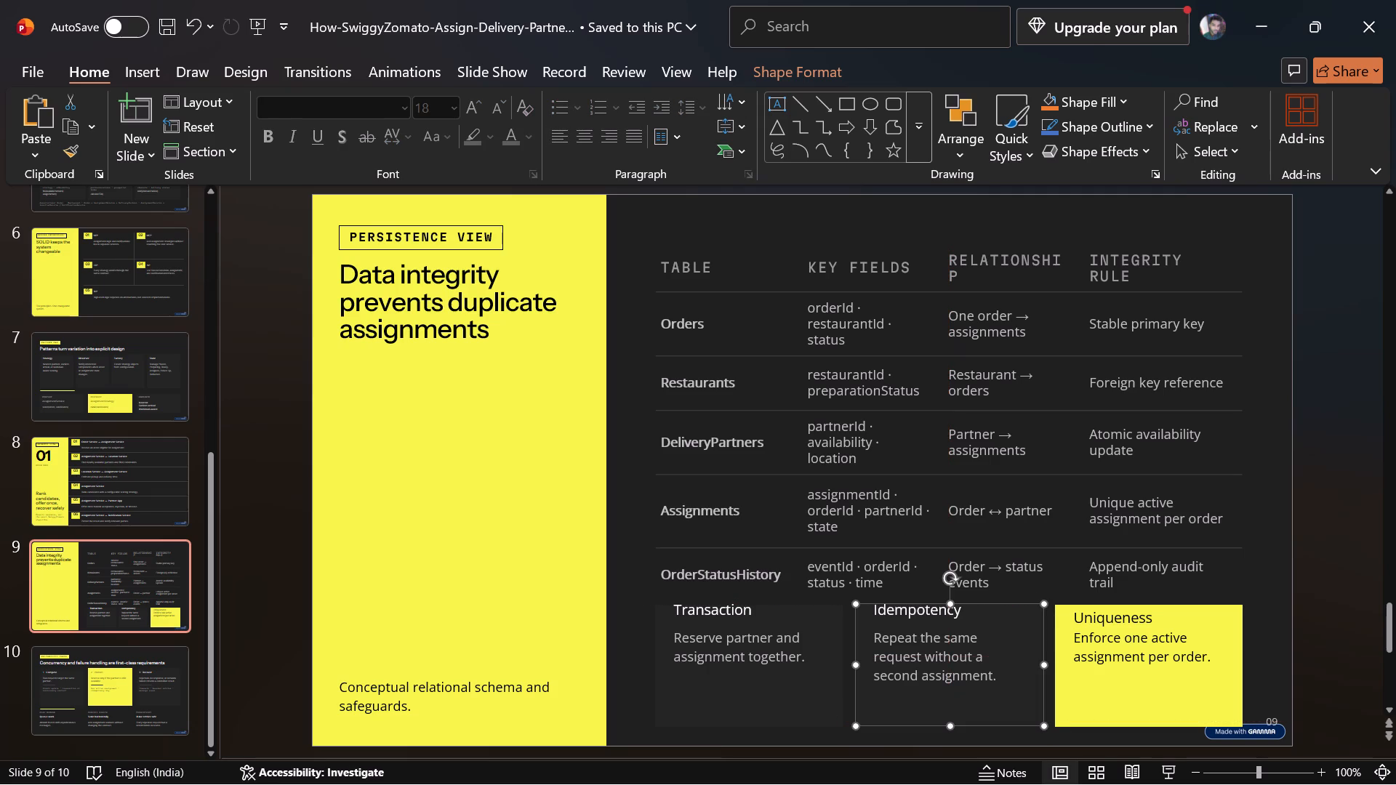
click(931, 613)
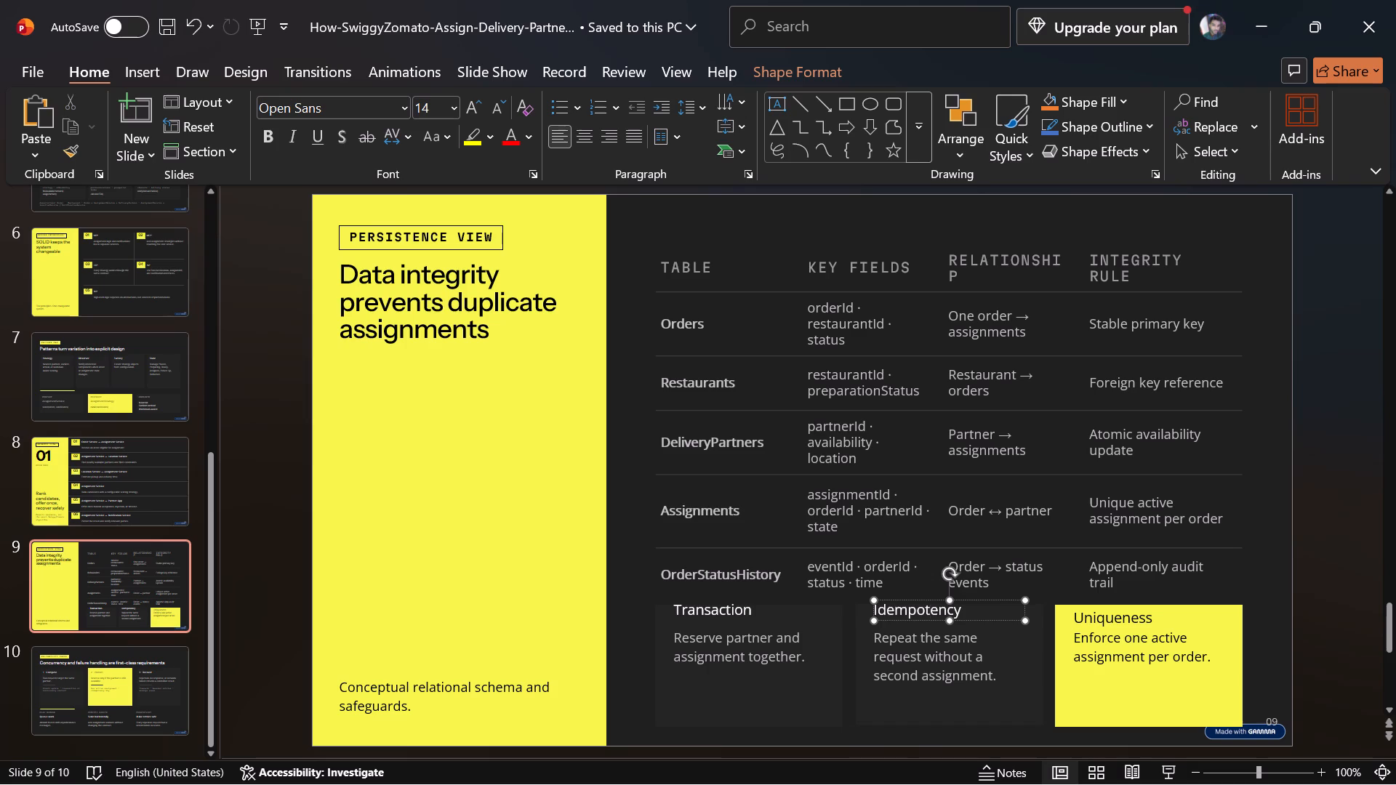
click(976, 597)
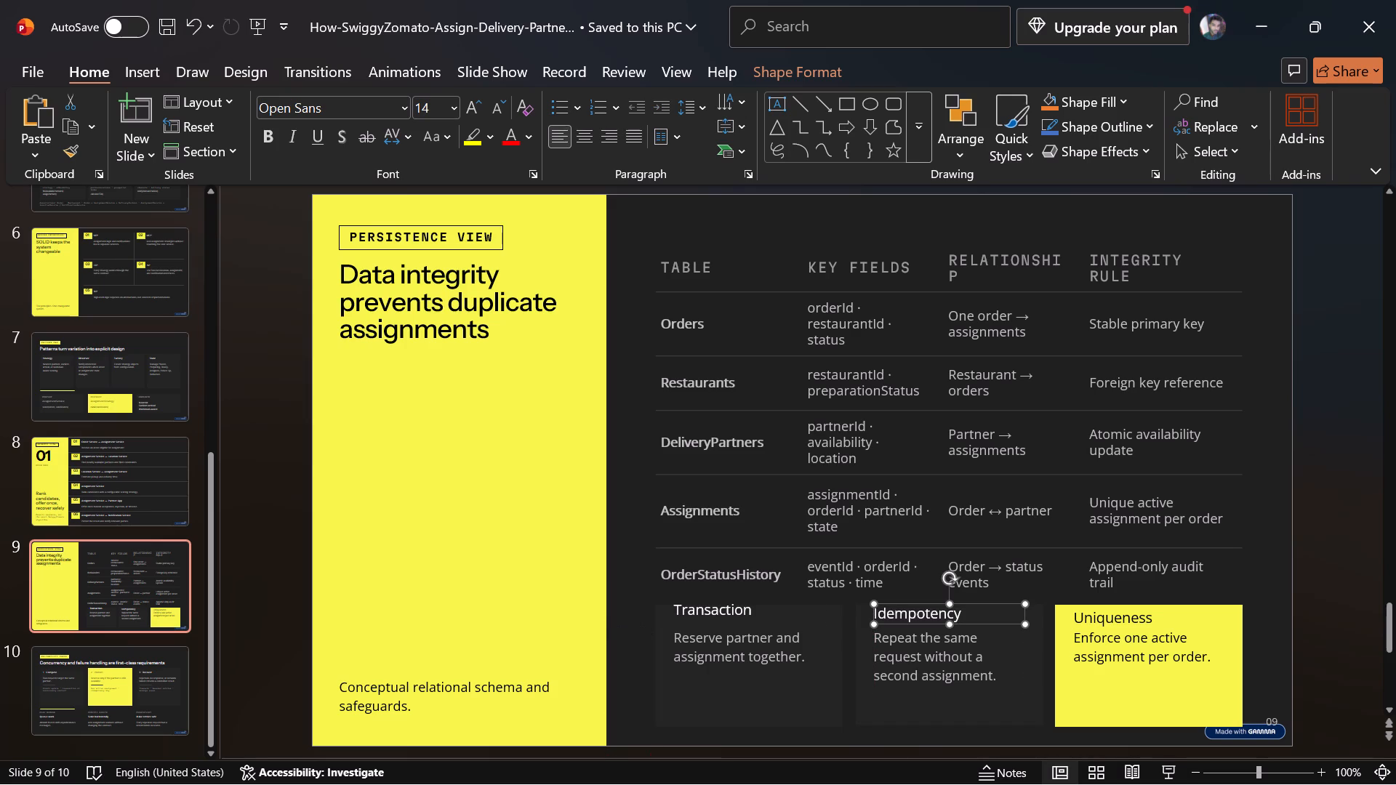
click(697, 612)
click(771, 600)
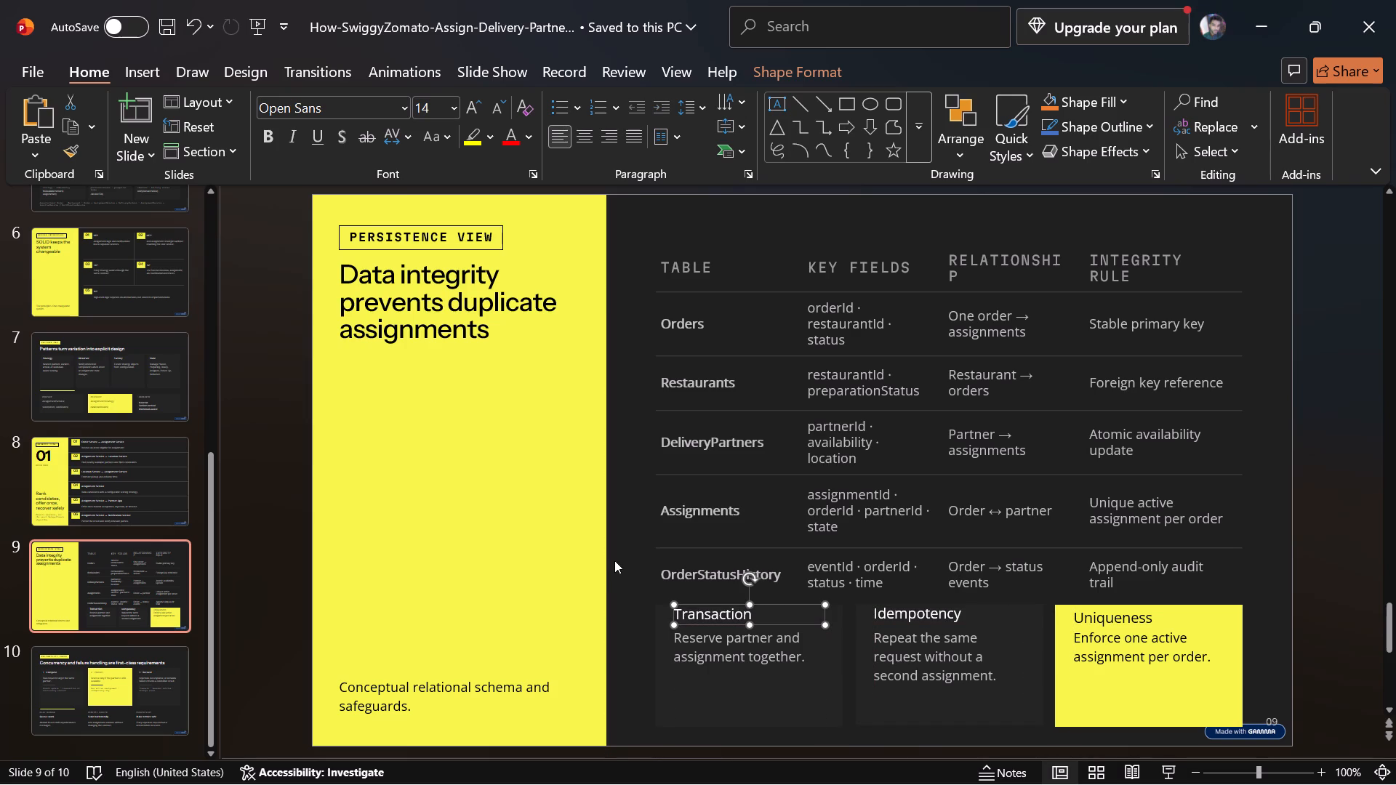
Shift the Transaction, Idempotency and Uniqueness card backgrounds slightly lower, keeping their top edges level below the table.
click(630, 572)
click(776, 614)
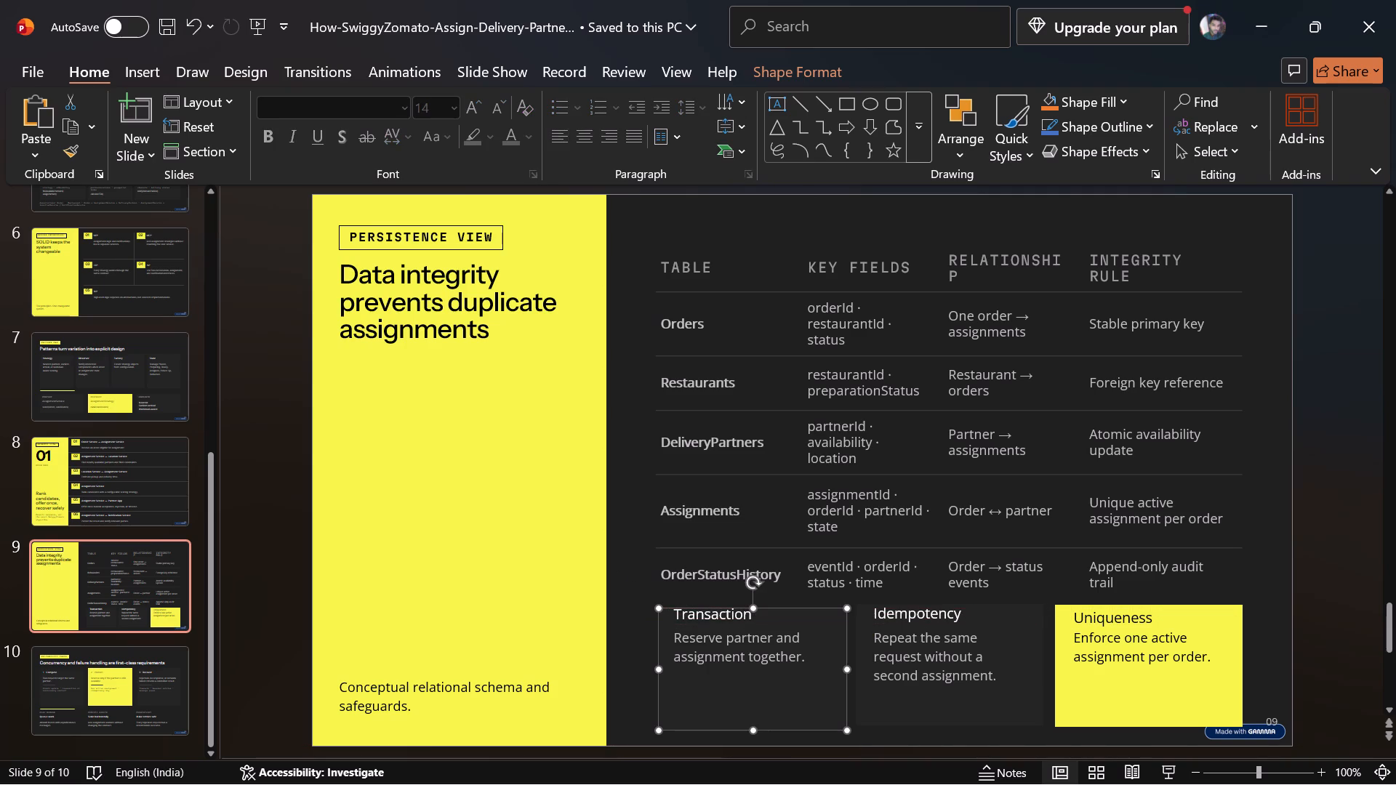
click(991, 623)
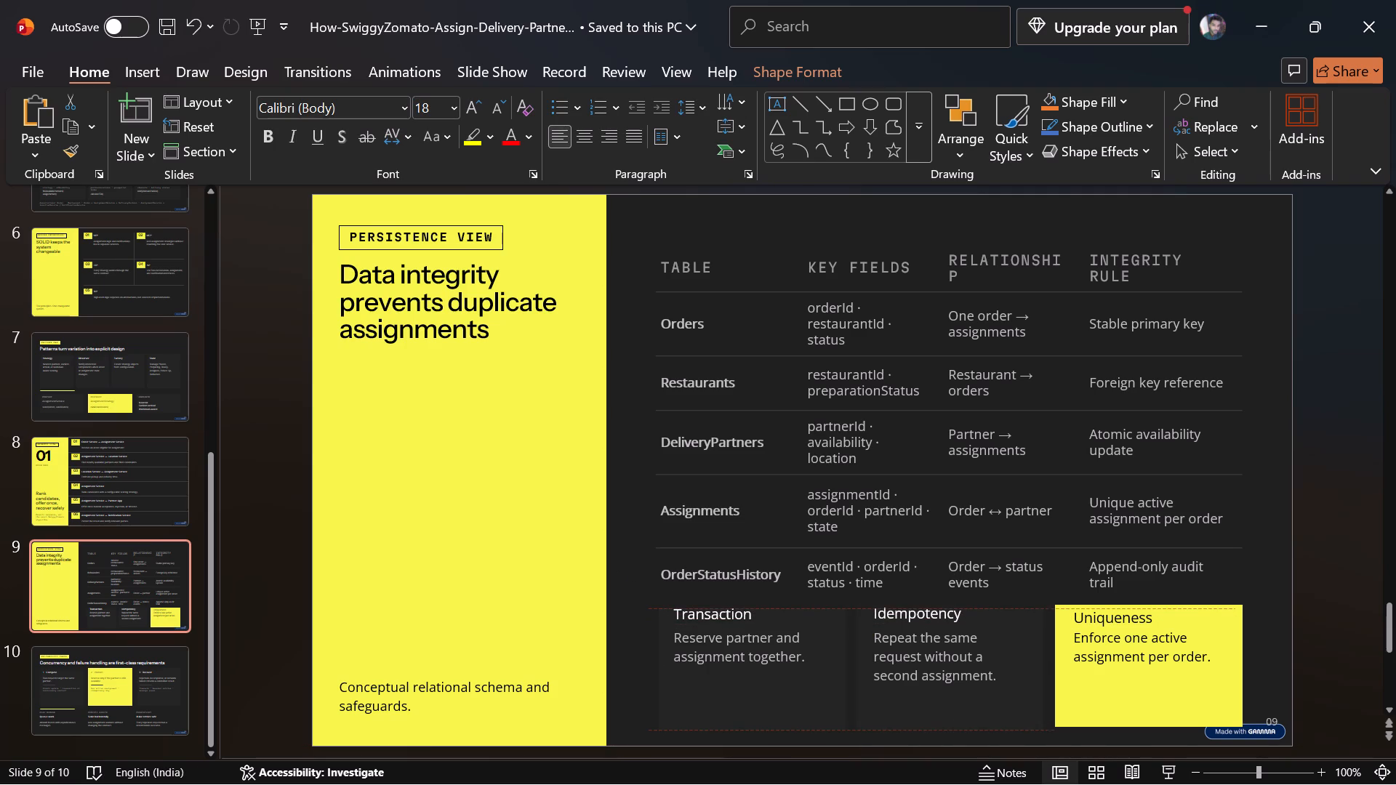
click(1064, 629)
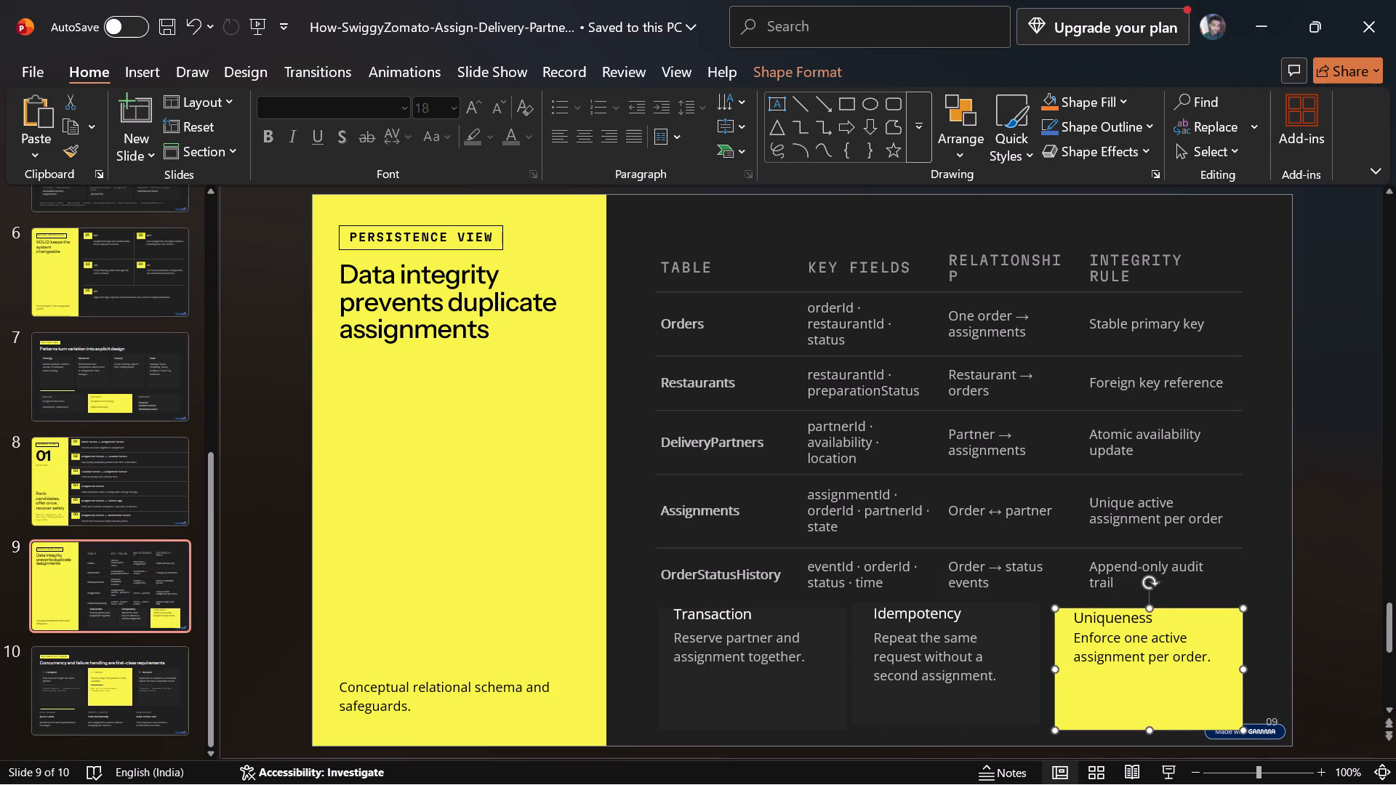
drag(1006, 636, 1006, 644)
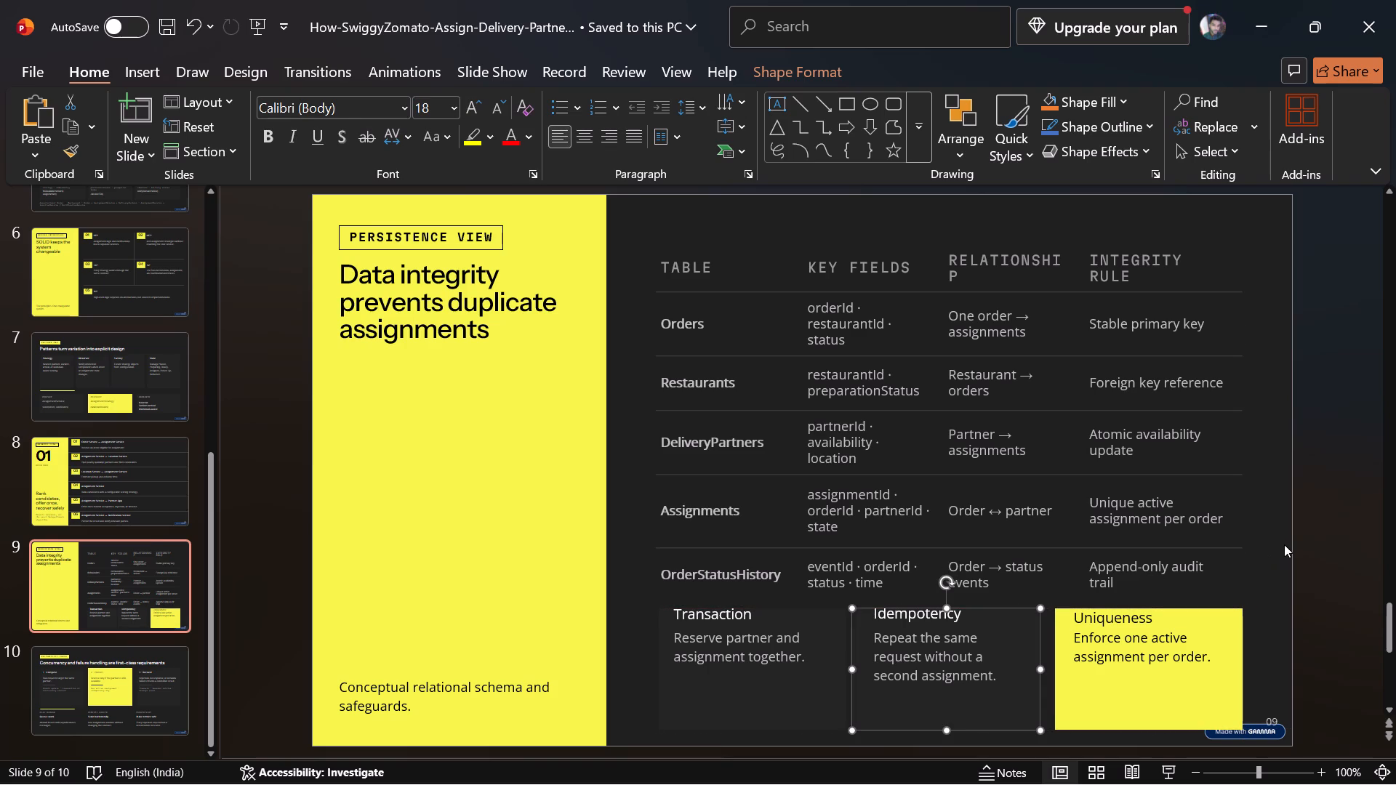
click(1287, 542)
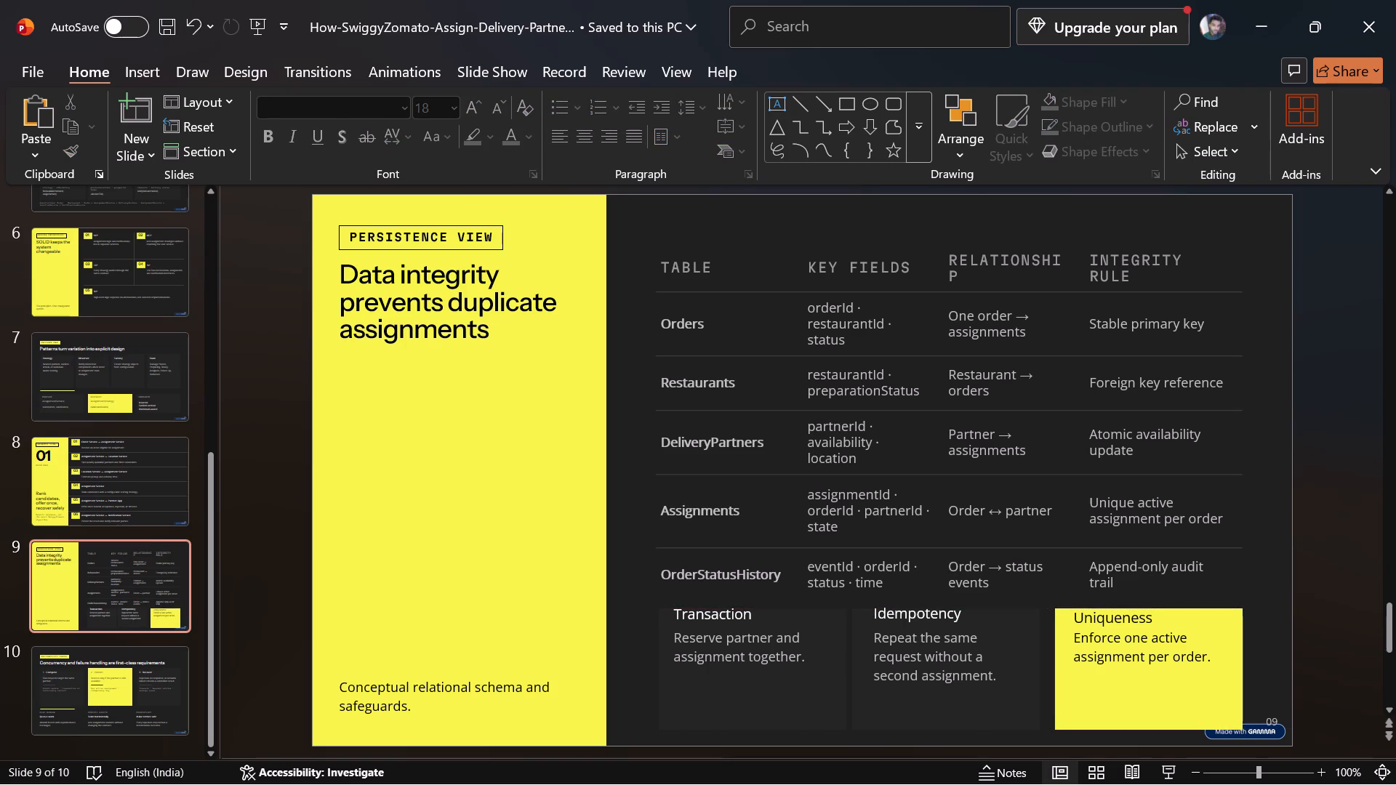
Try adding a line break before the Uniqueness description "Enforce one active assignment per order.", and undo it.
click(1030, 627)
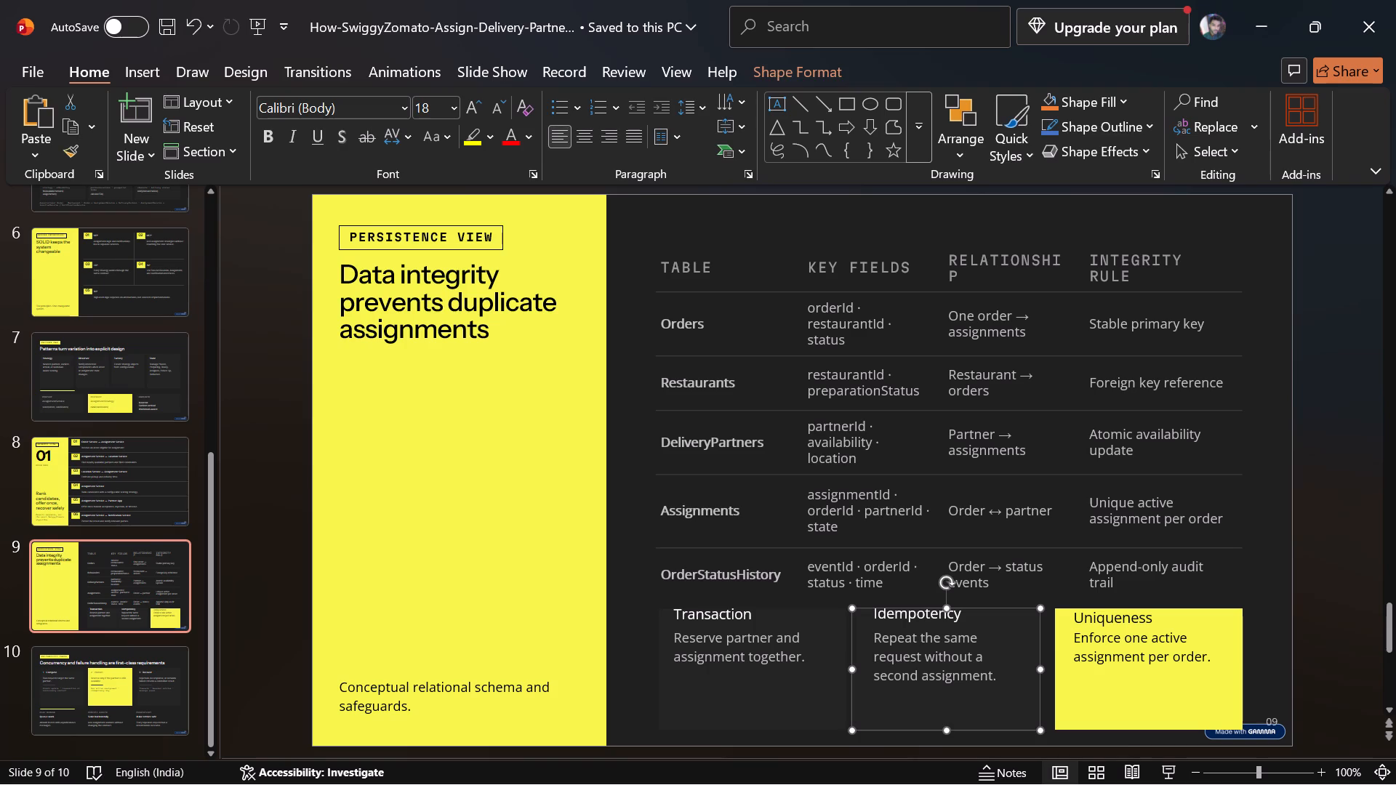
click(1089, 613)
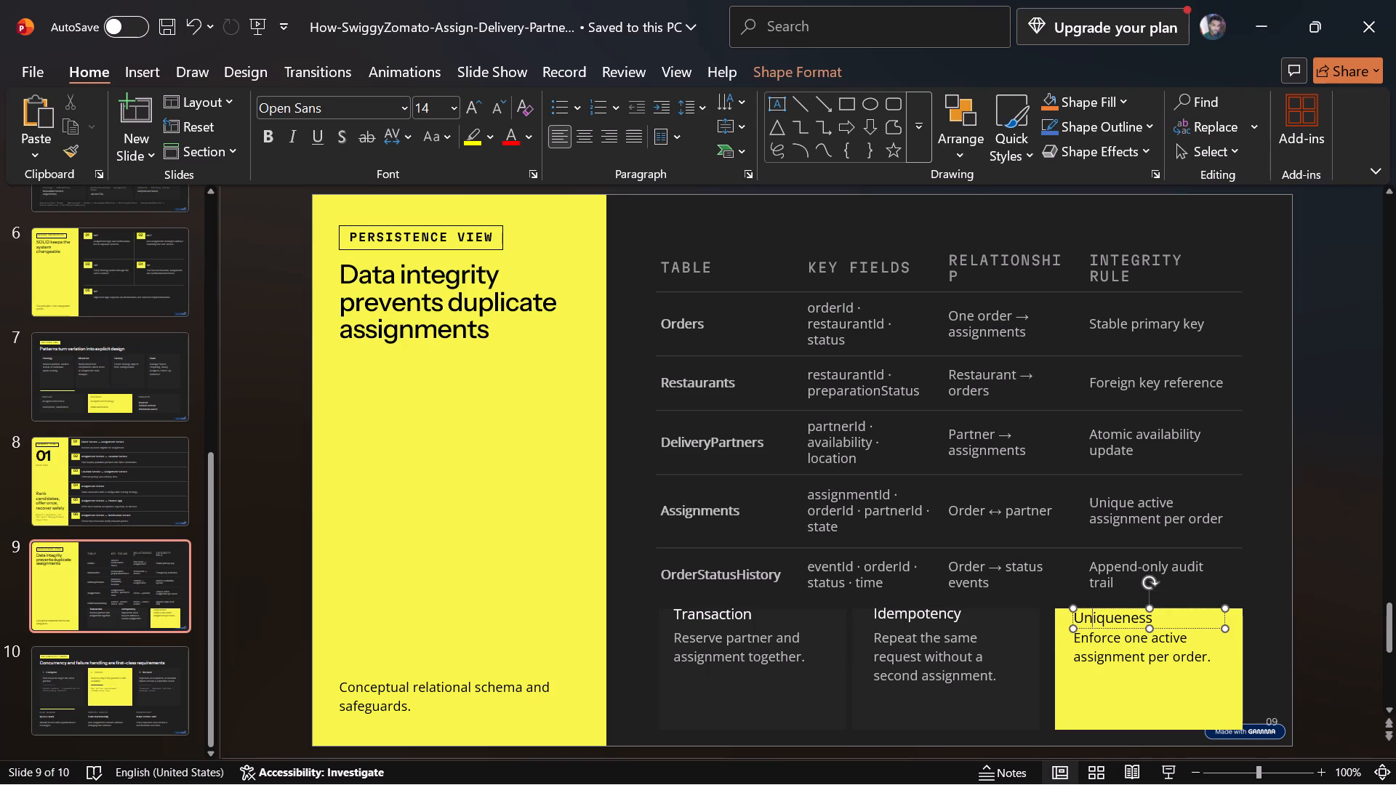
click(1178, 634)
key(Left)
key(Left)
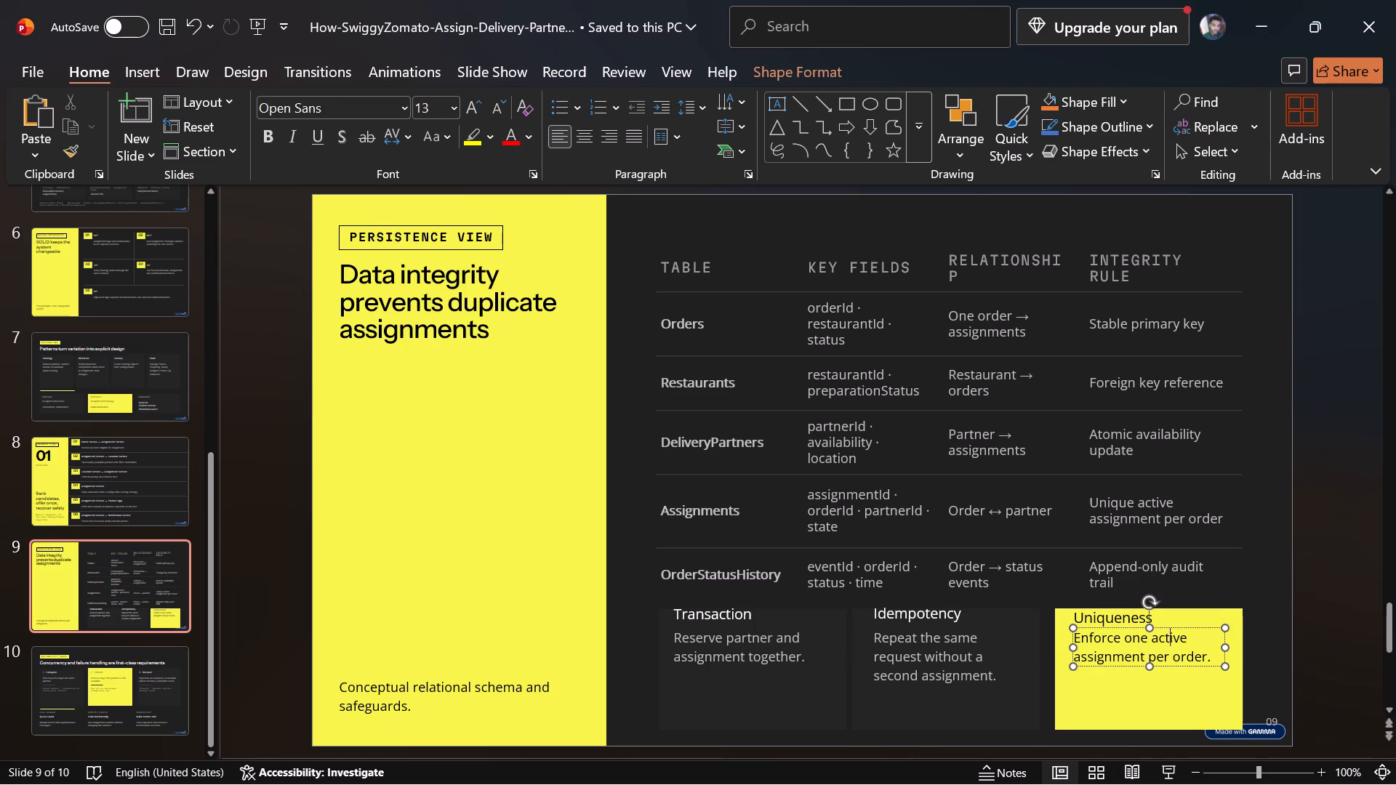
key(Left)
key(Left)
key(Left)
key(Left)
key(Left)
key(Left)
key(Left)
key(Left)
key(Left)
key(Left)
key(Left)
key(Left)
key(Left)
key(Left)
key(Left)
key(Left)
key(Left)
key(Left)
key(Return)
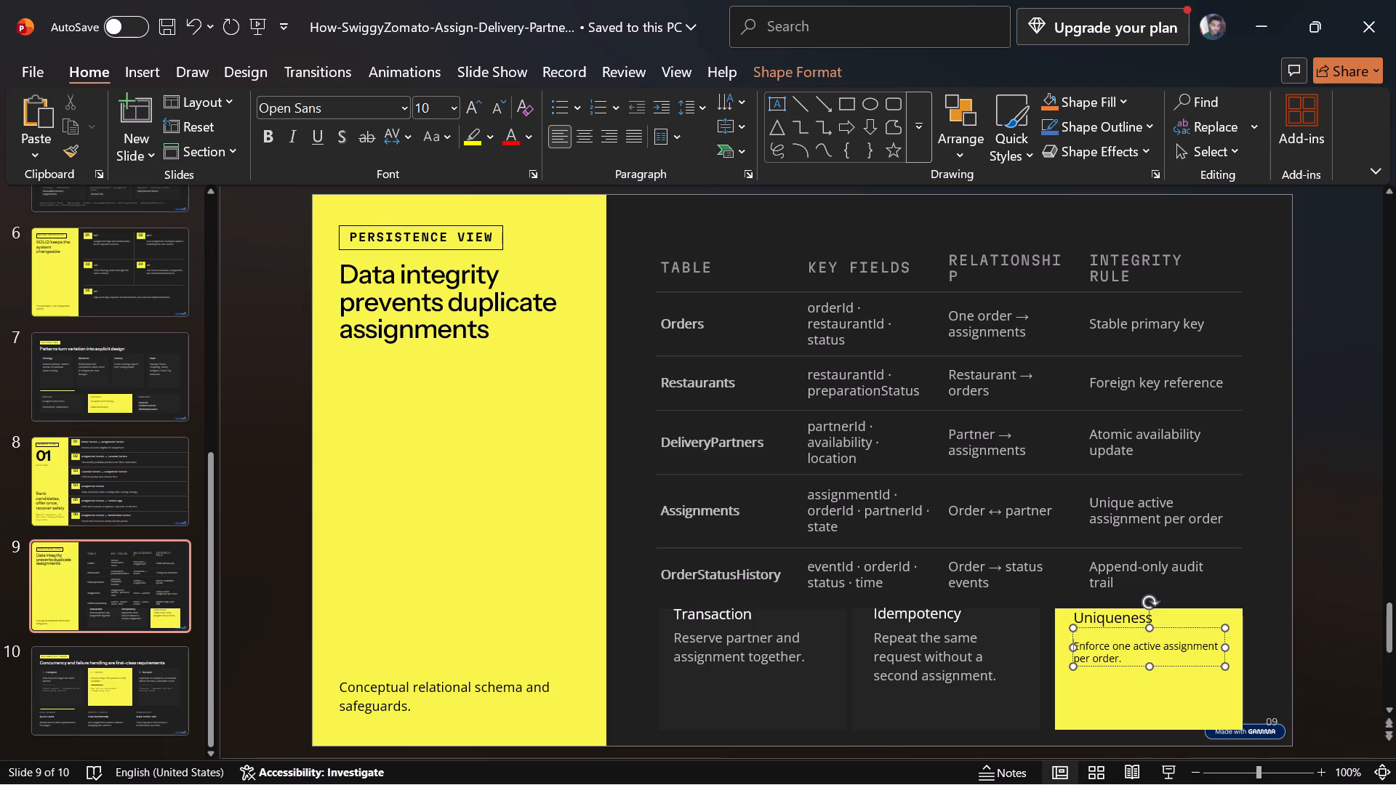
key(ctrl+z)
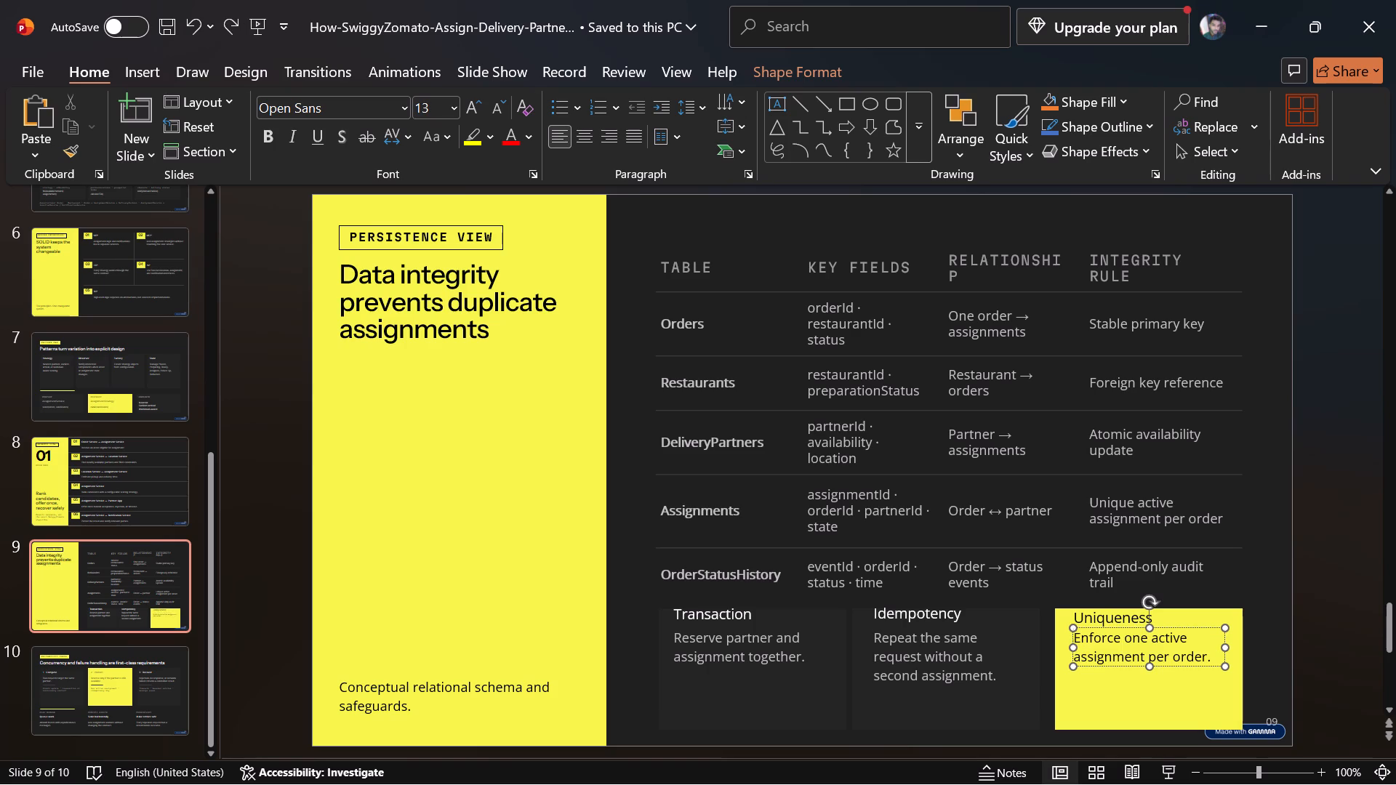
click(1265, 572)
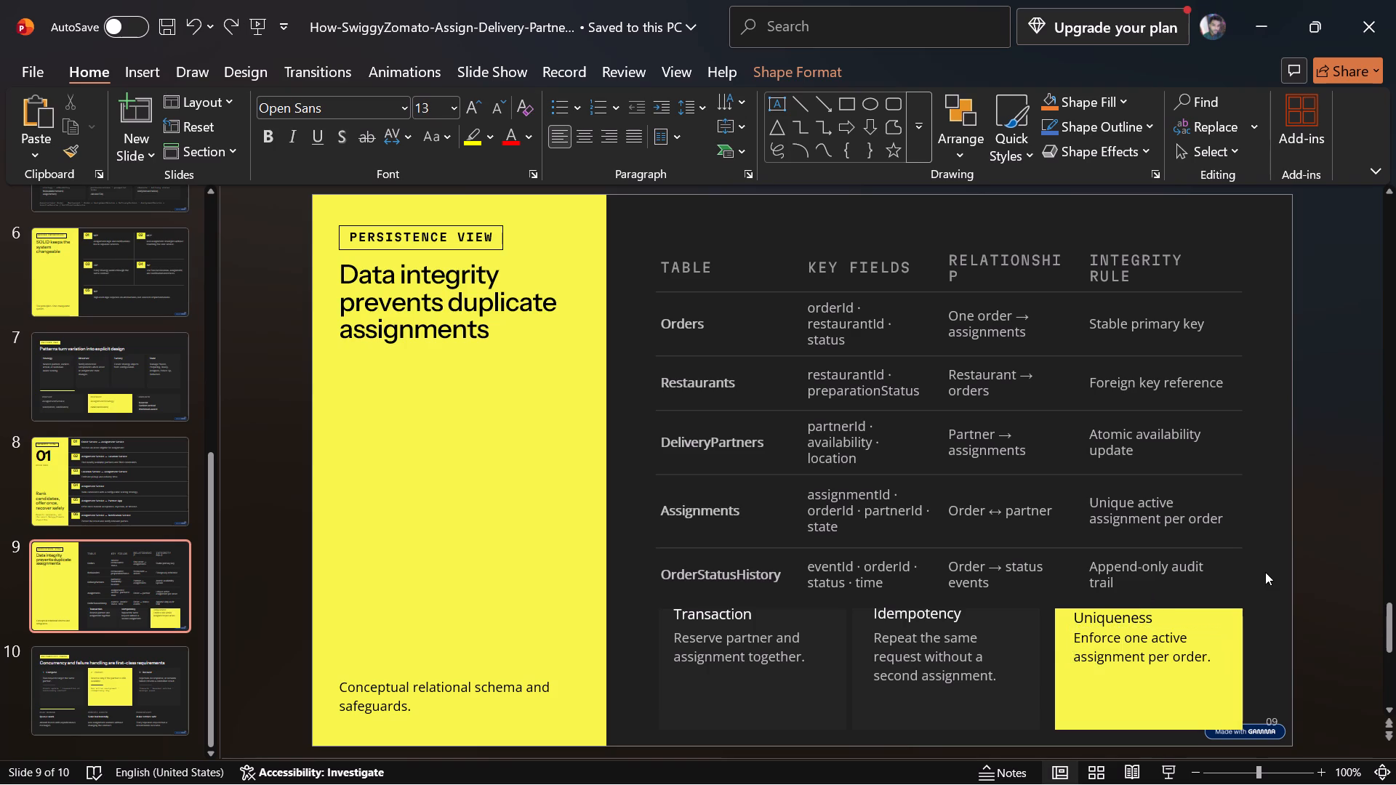
Lower the Idempotency and Transaction headings to line up with the Uniqueness heading, keeping the table in its original position.
click(912, 616)
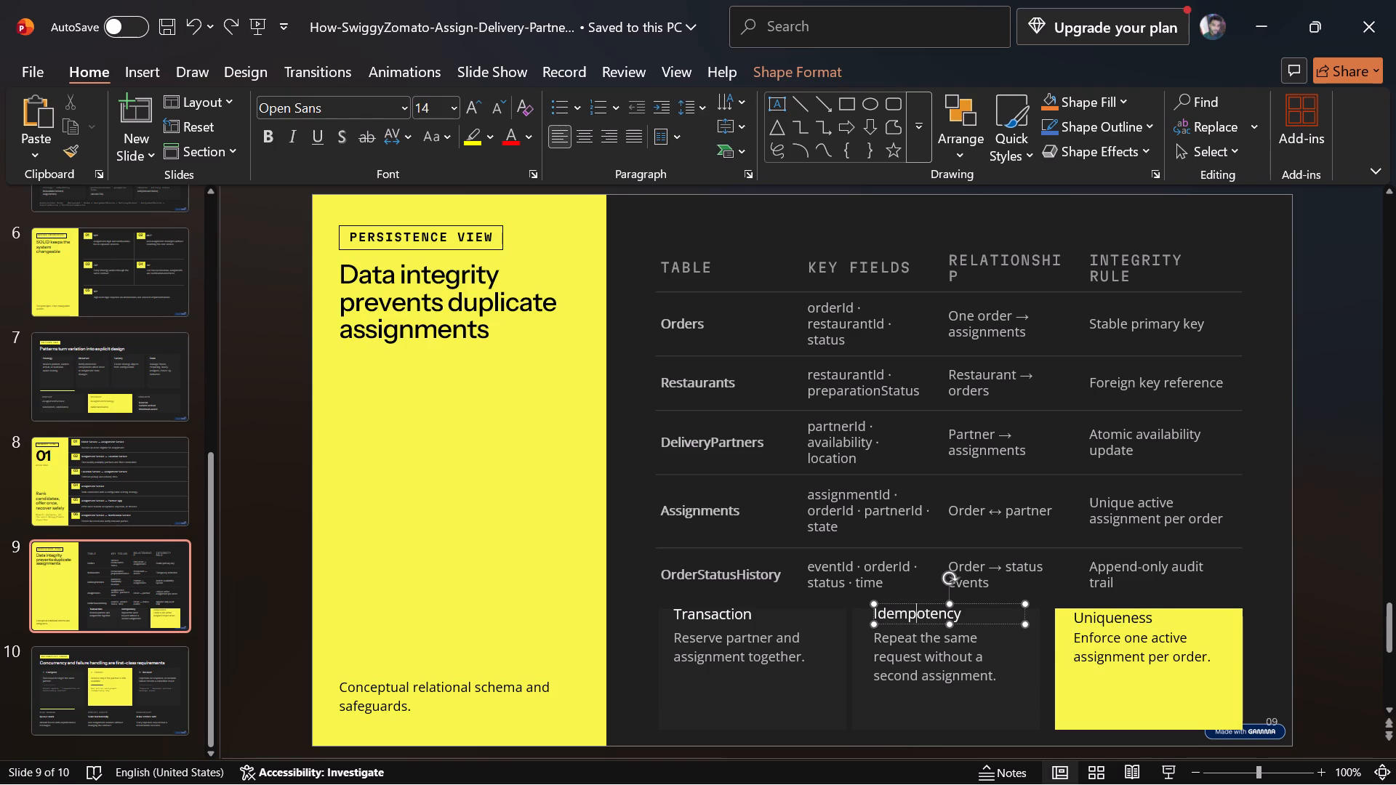
click(969, 603)
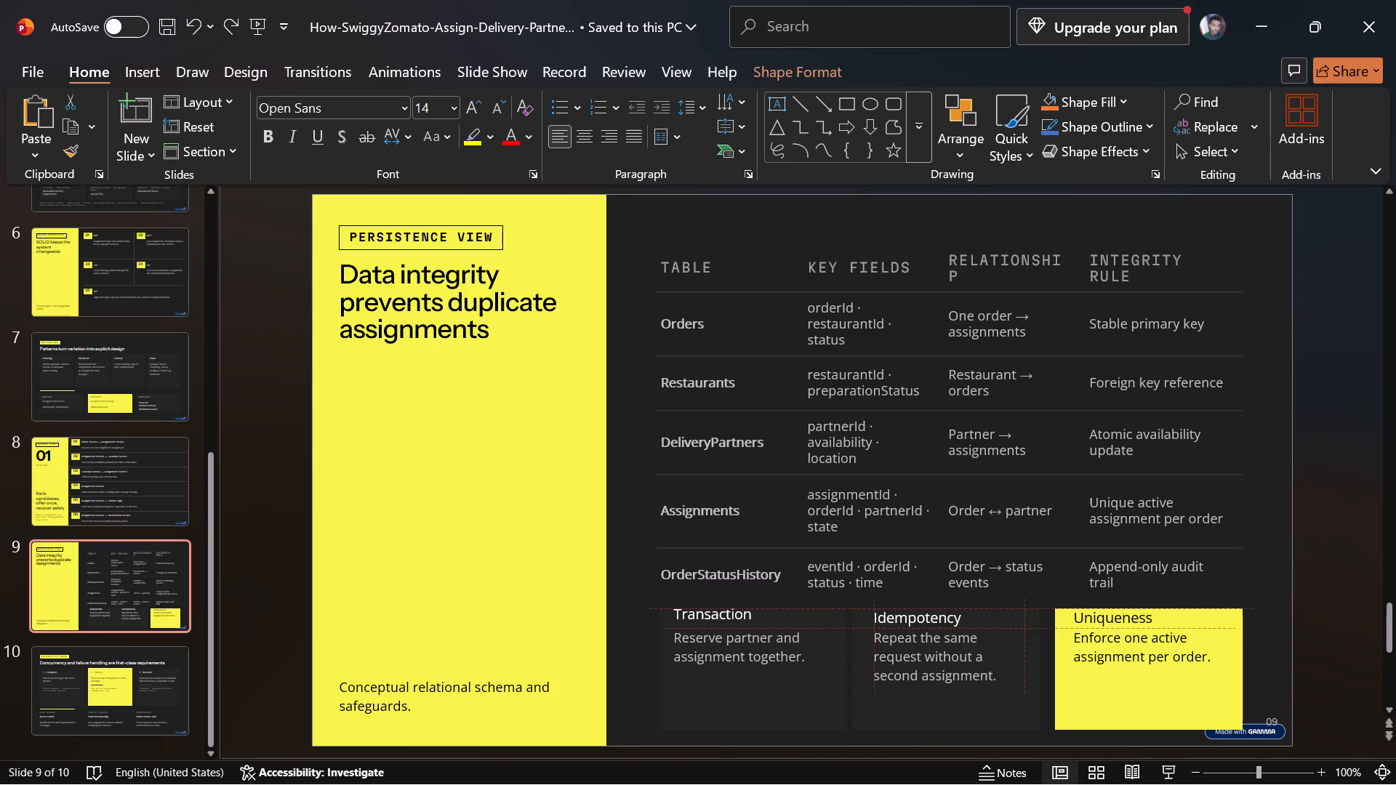
click(729, 616)
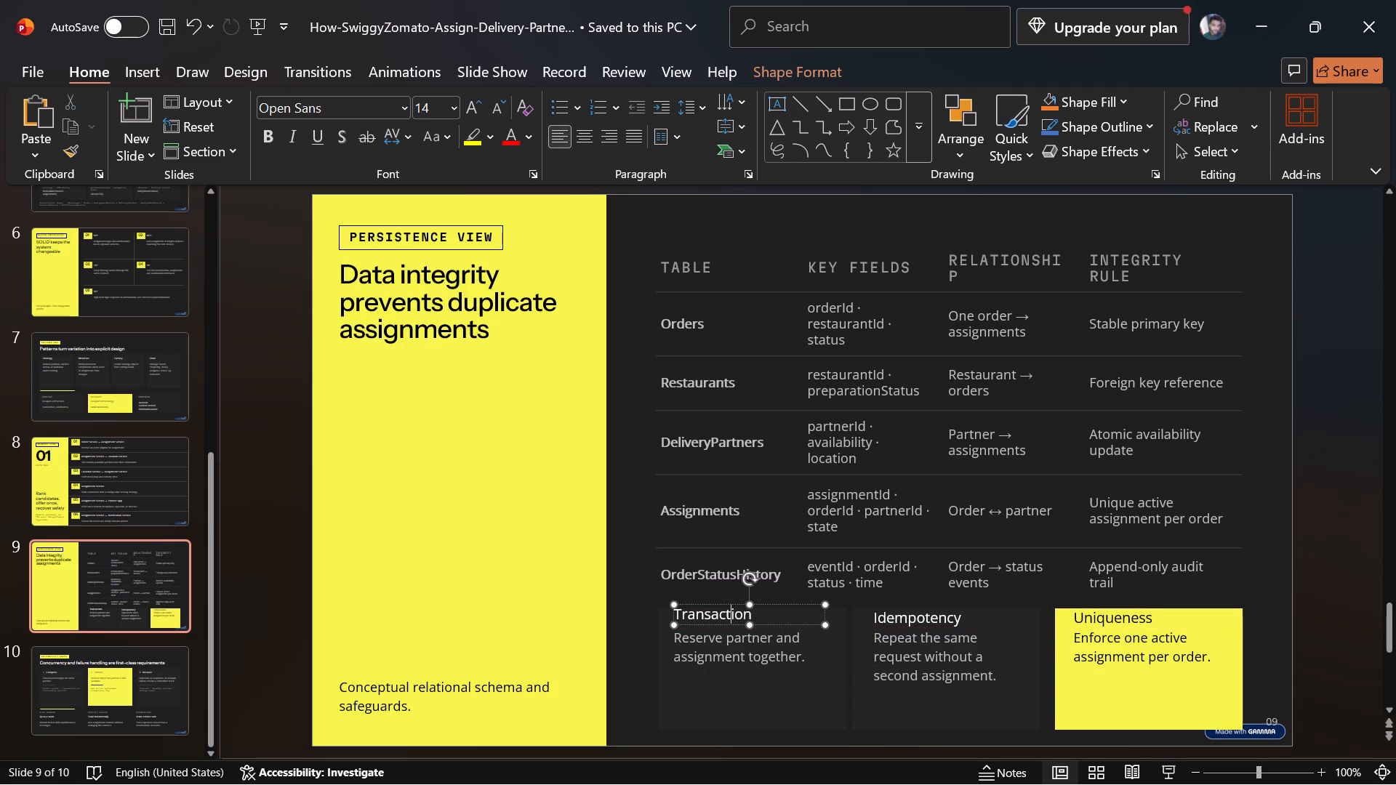
click(766, 600)
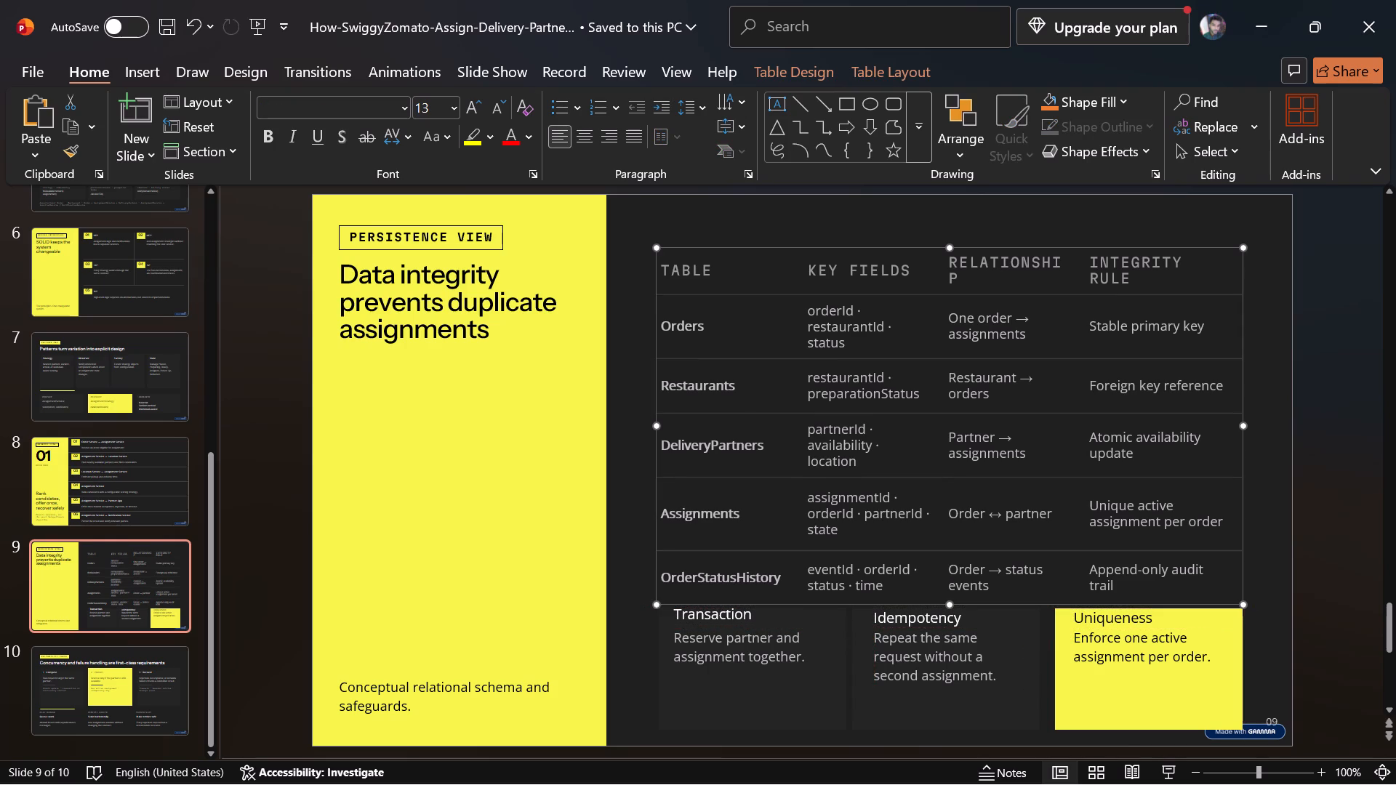
key(ctrl+z)
click(729, 616)
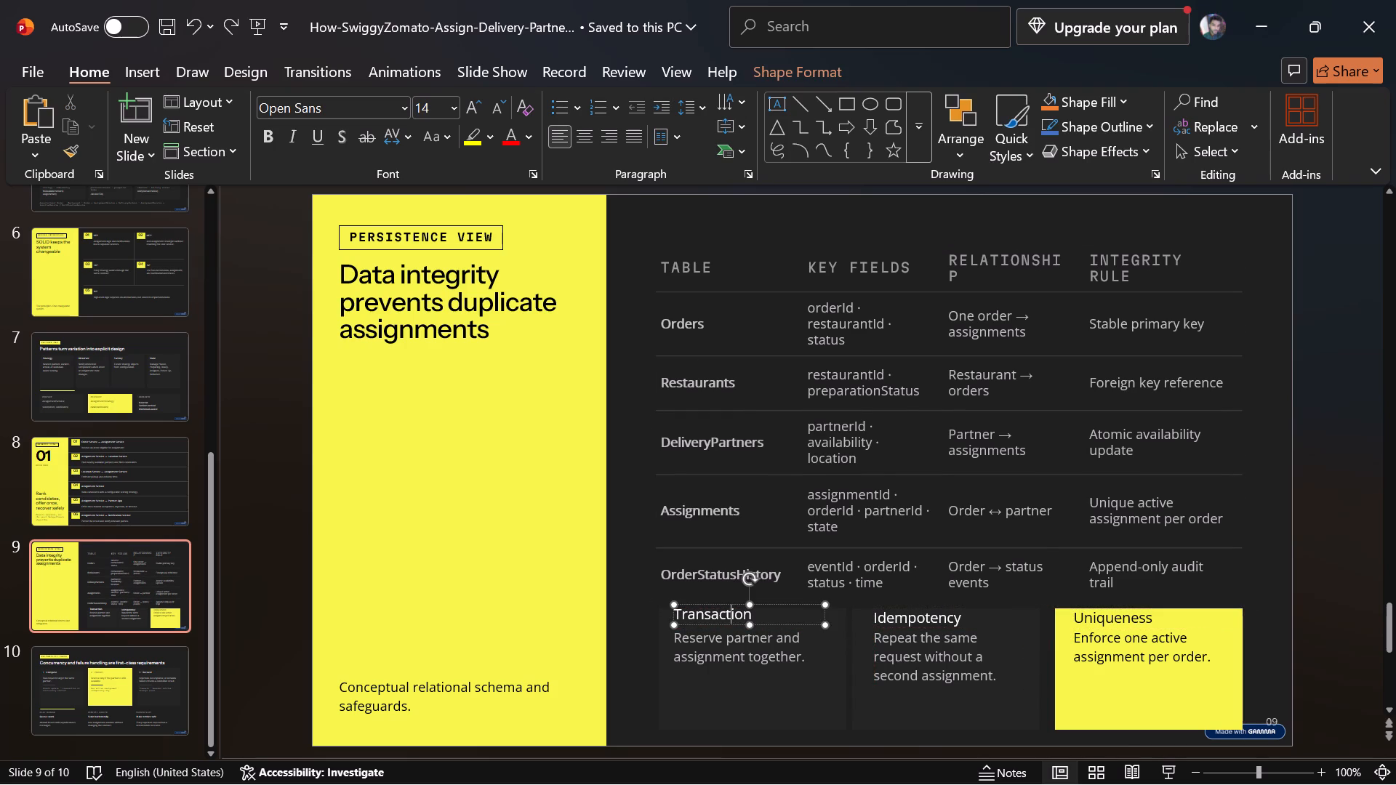
click(762, 603)
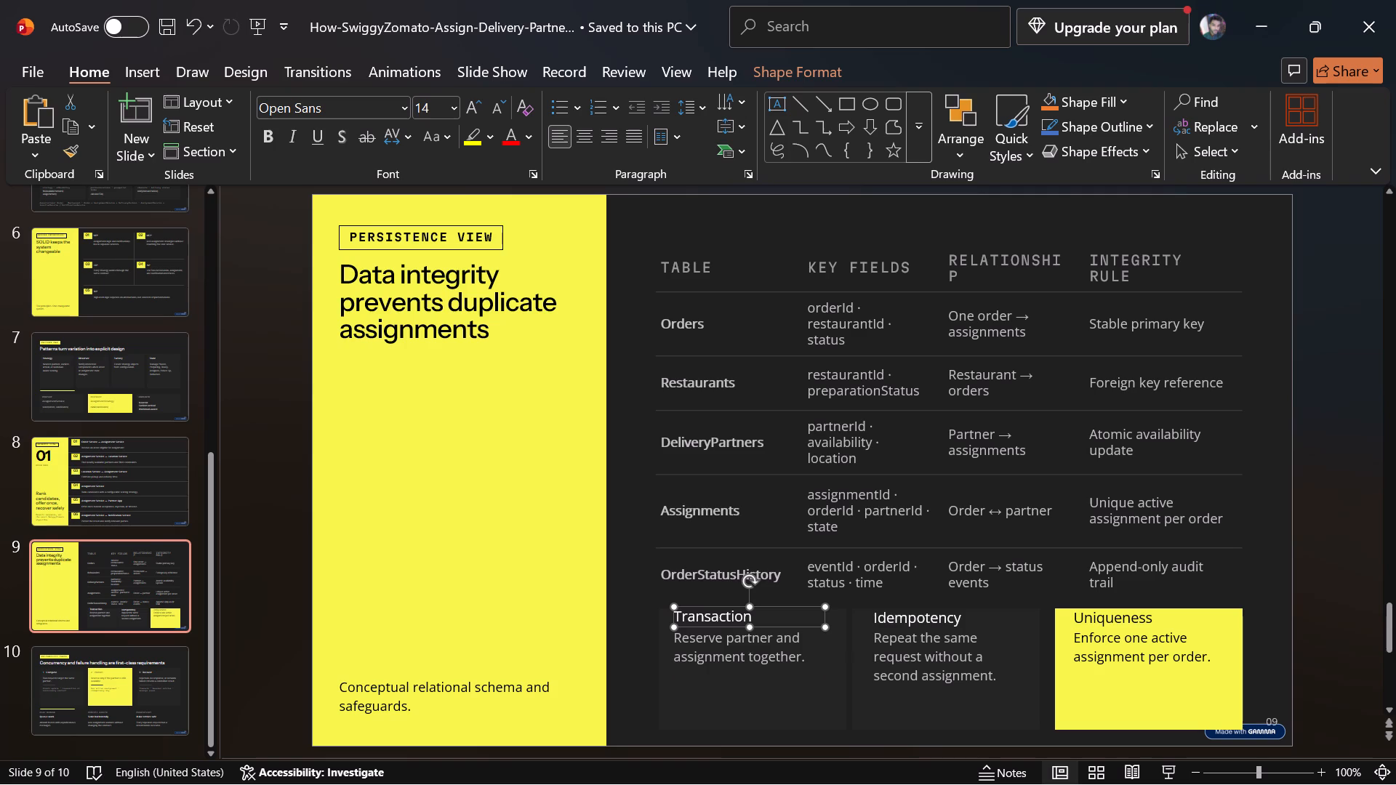
click(1127, 619)
click(1167, 607)
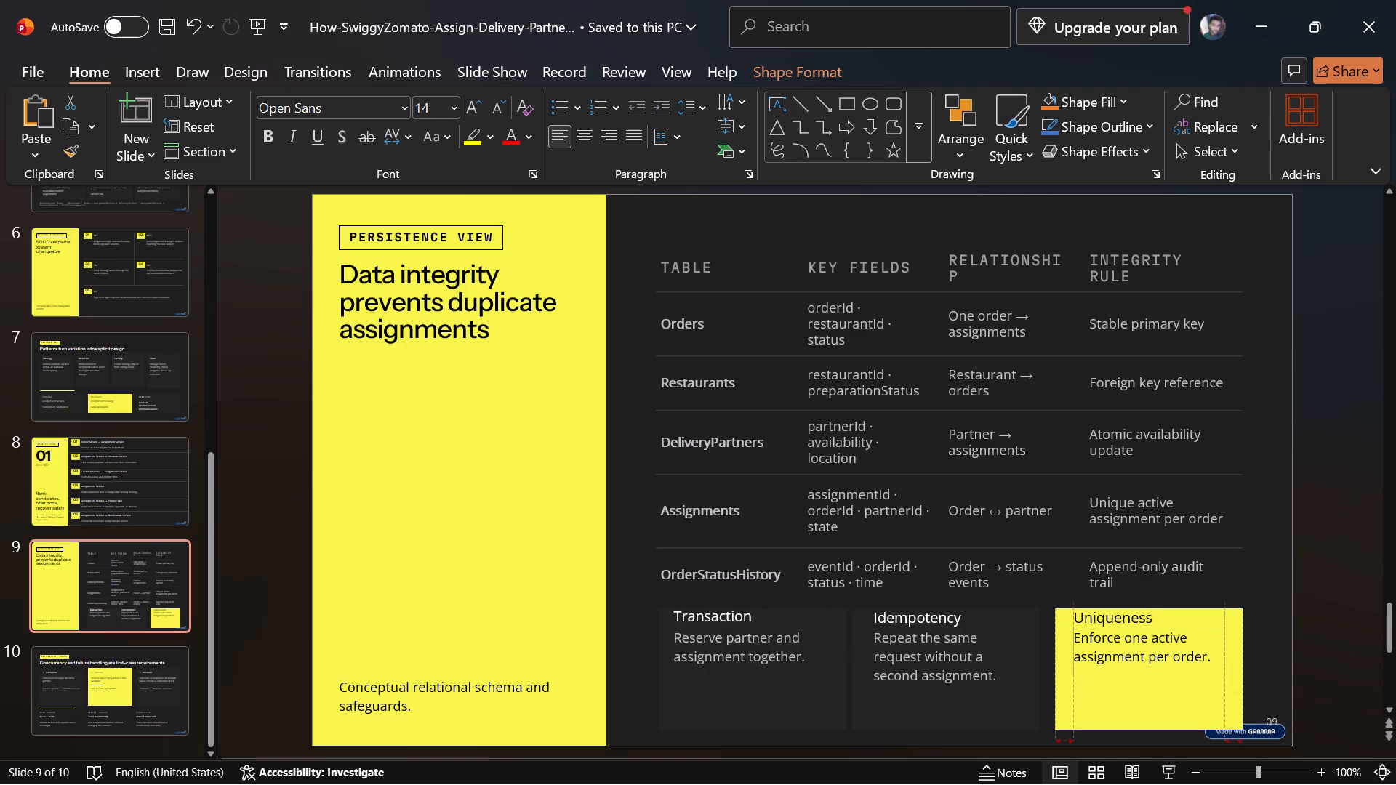
click(1312, 531)
Delete the slide number "09" that overlaps the "Made with Gamma" badge.
click(1267, 730)
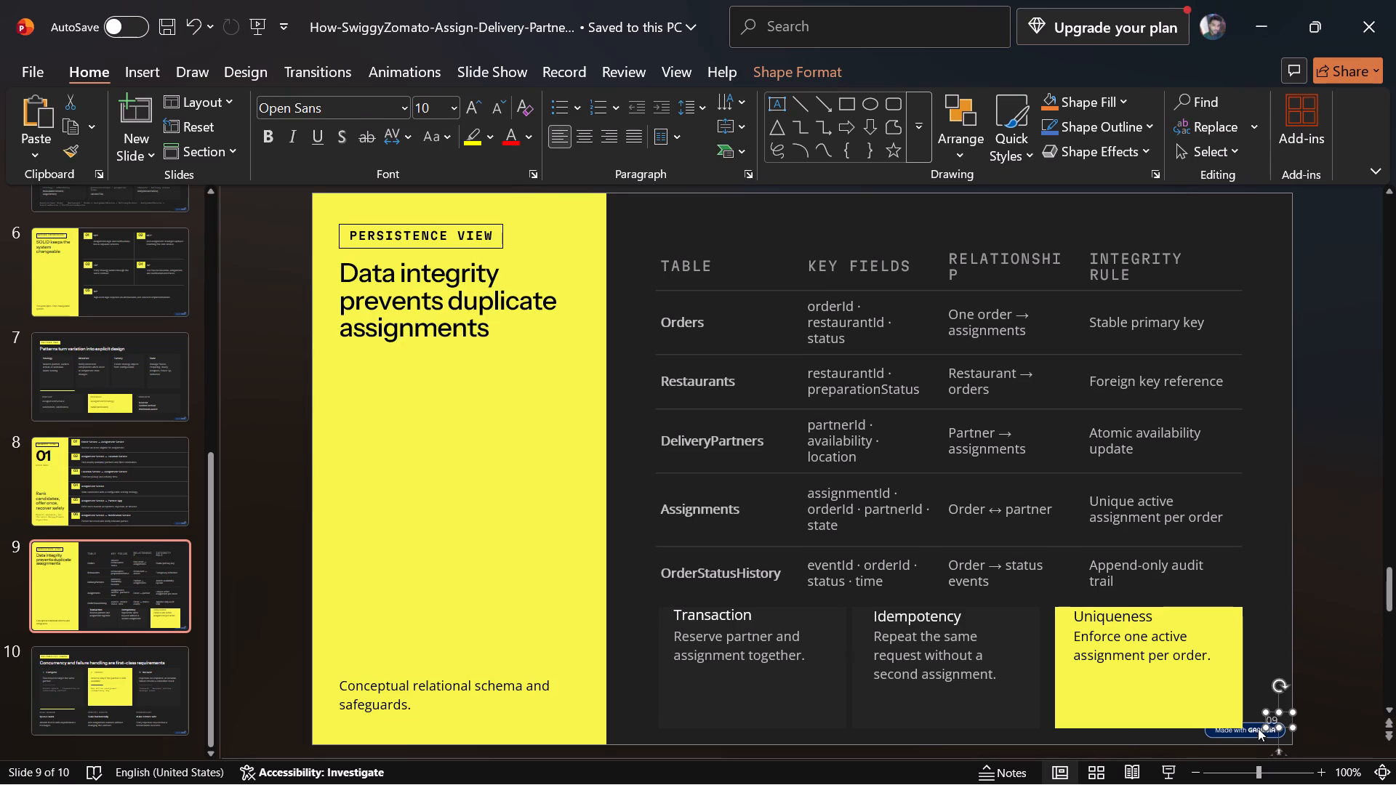
click(1256, 725)
click(1256, 725)
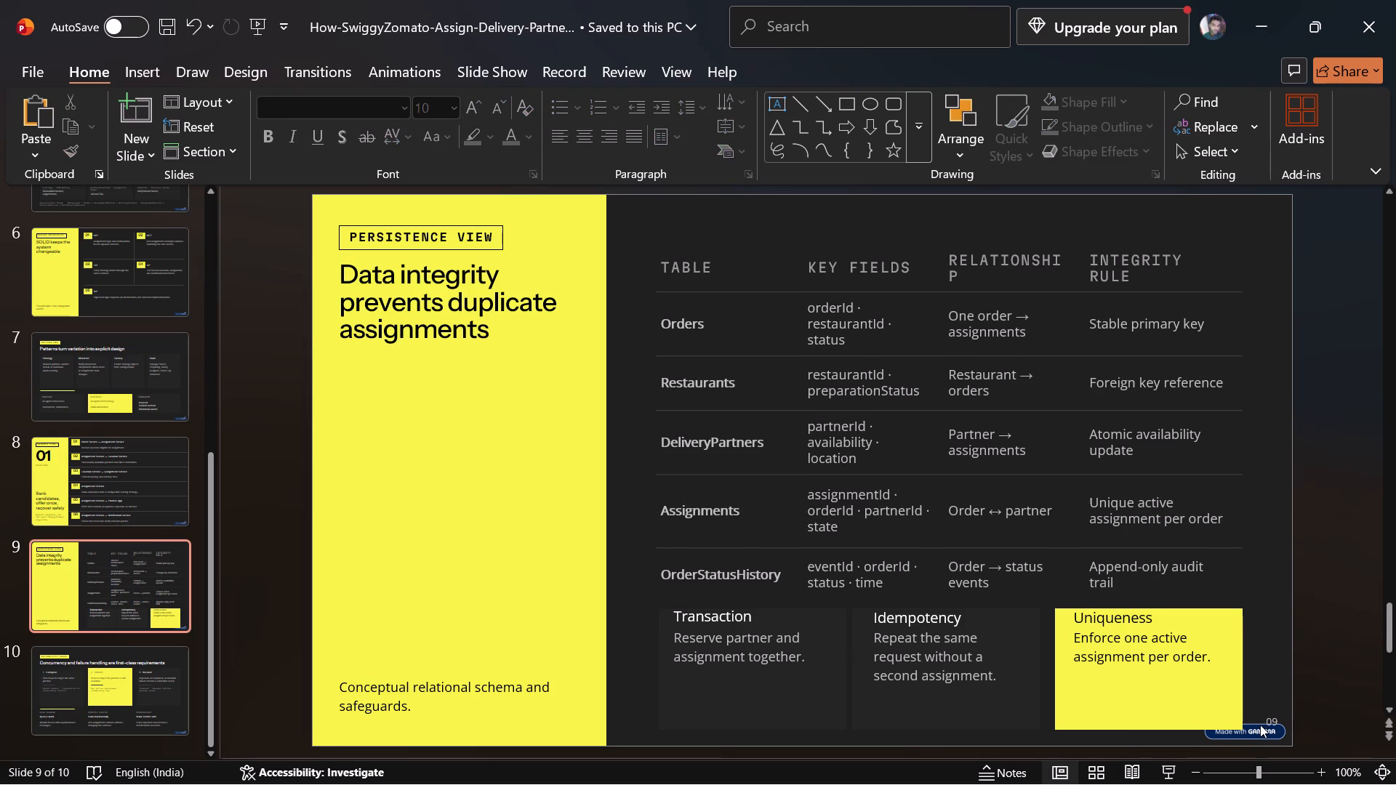
click(1264, 725)
key(Delete)
Delete the slide number "10" that overlaps the "Made with Gamma" badge on slide 10.
ctrl+scroll(1274, 723, up, 2)
scroll(1259, 659, down, 4)
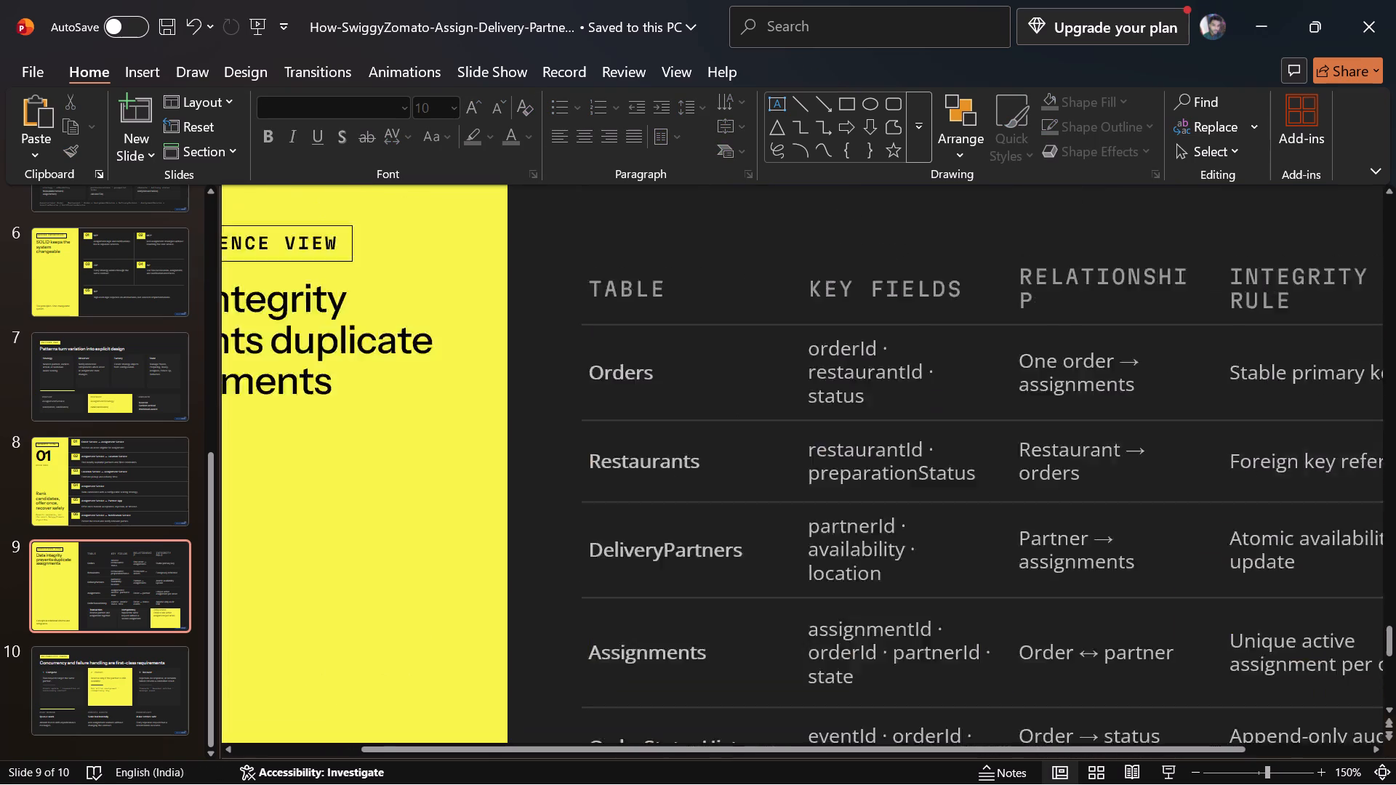
scroll(1220, 611, down, 1)
scroll(1220, 611, left, 3)
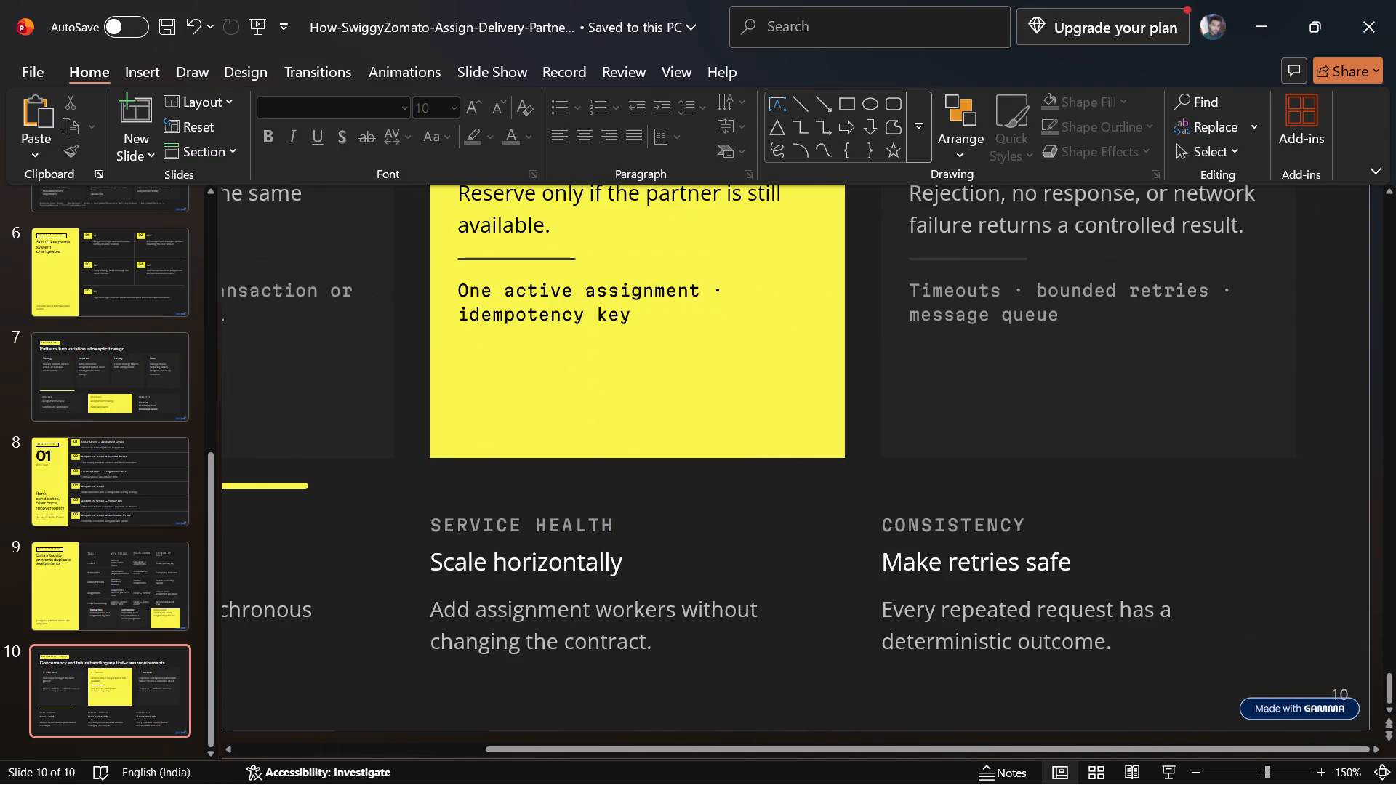
click(1331, 706)
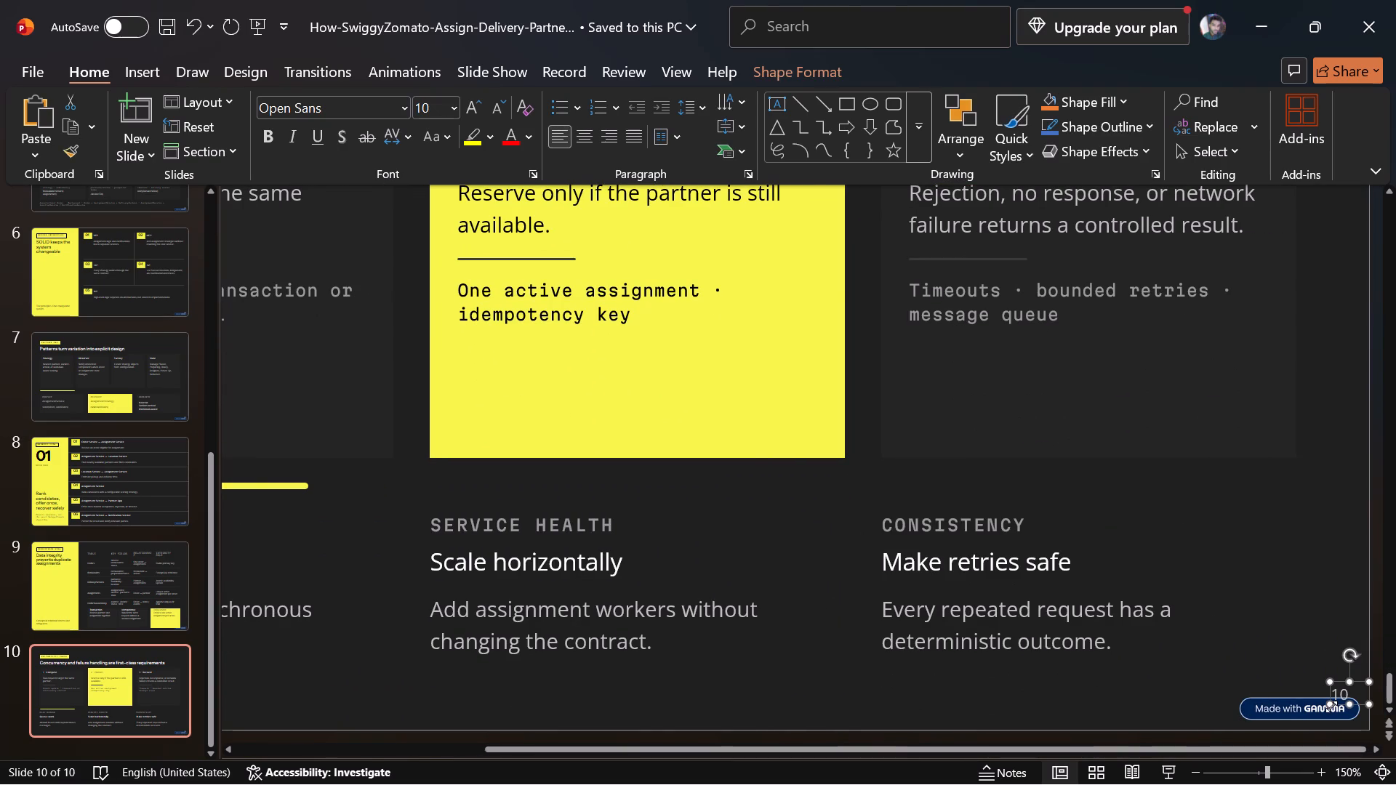
key(Delete)
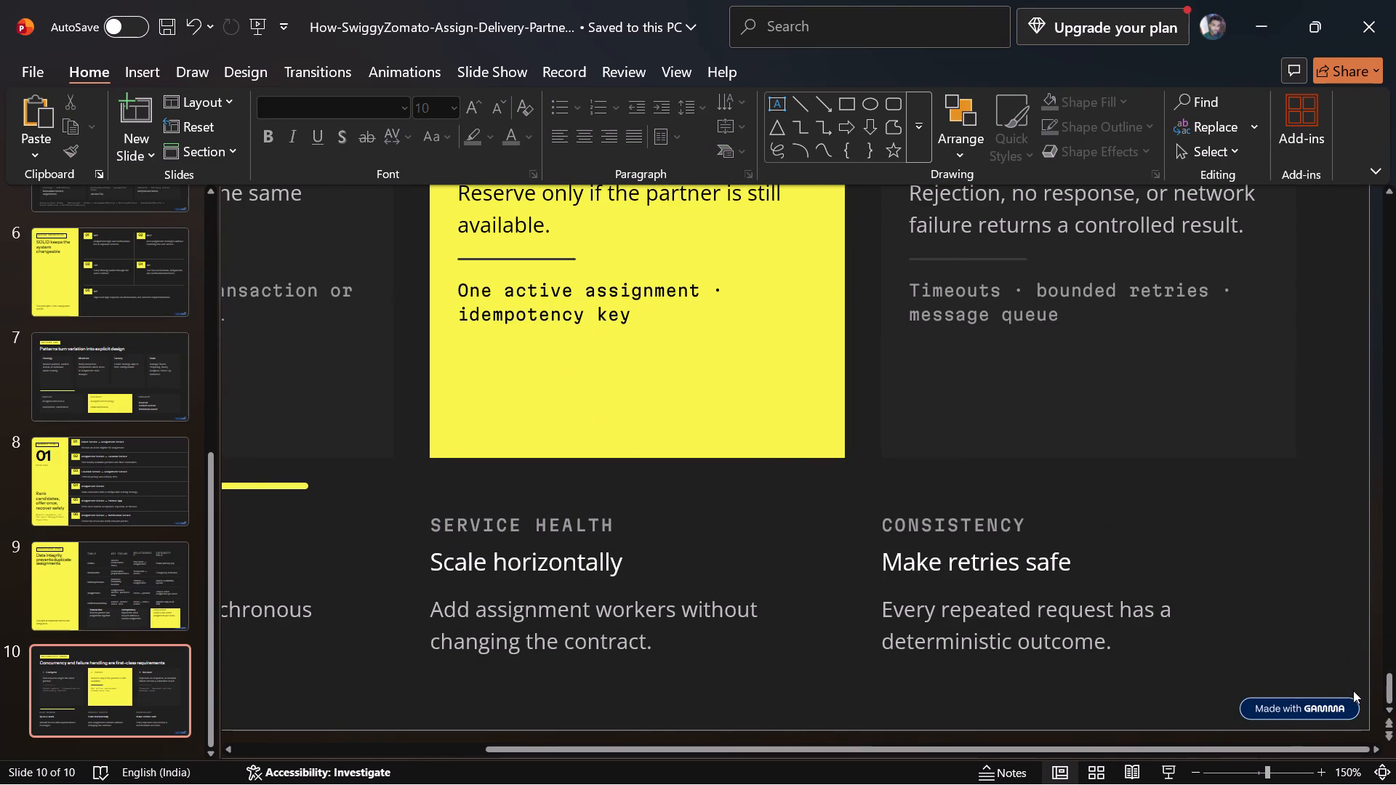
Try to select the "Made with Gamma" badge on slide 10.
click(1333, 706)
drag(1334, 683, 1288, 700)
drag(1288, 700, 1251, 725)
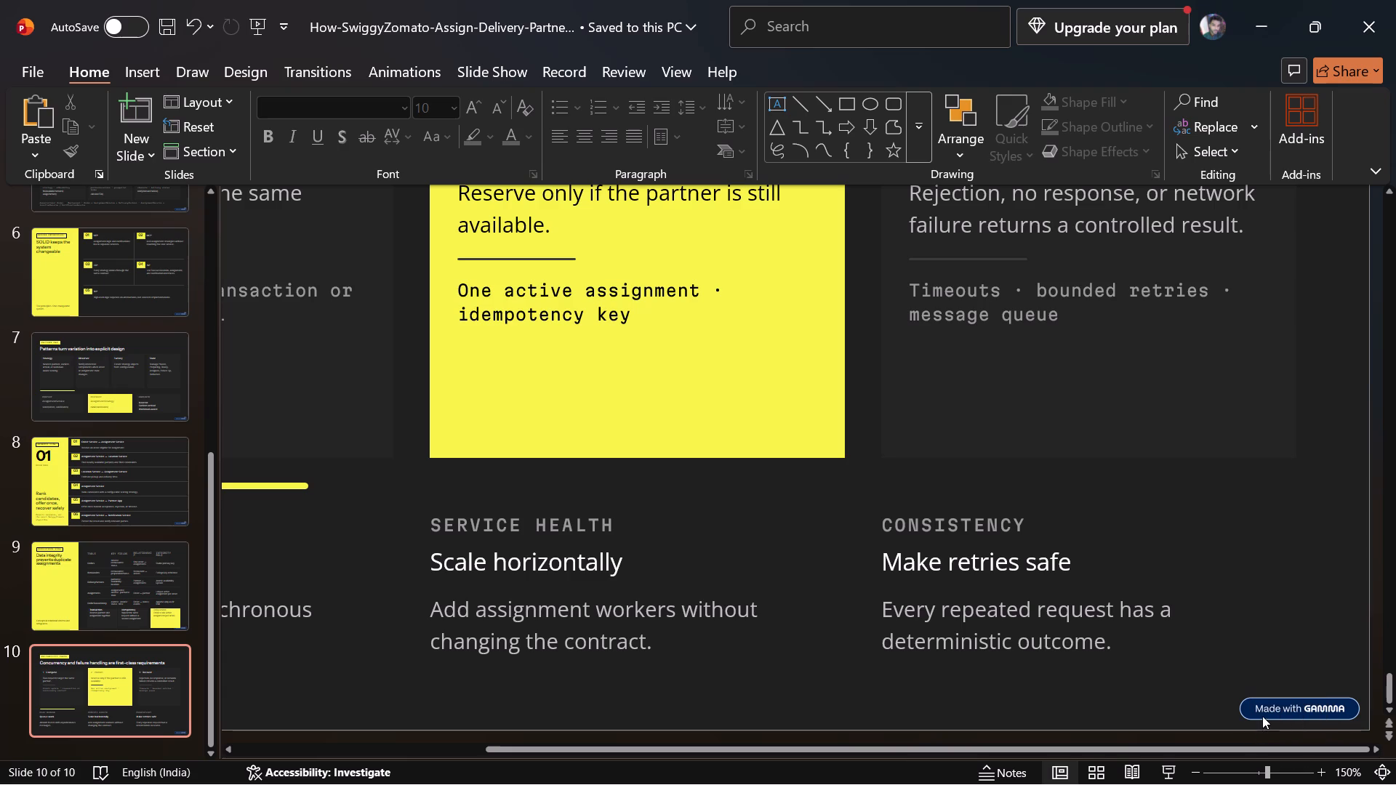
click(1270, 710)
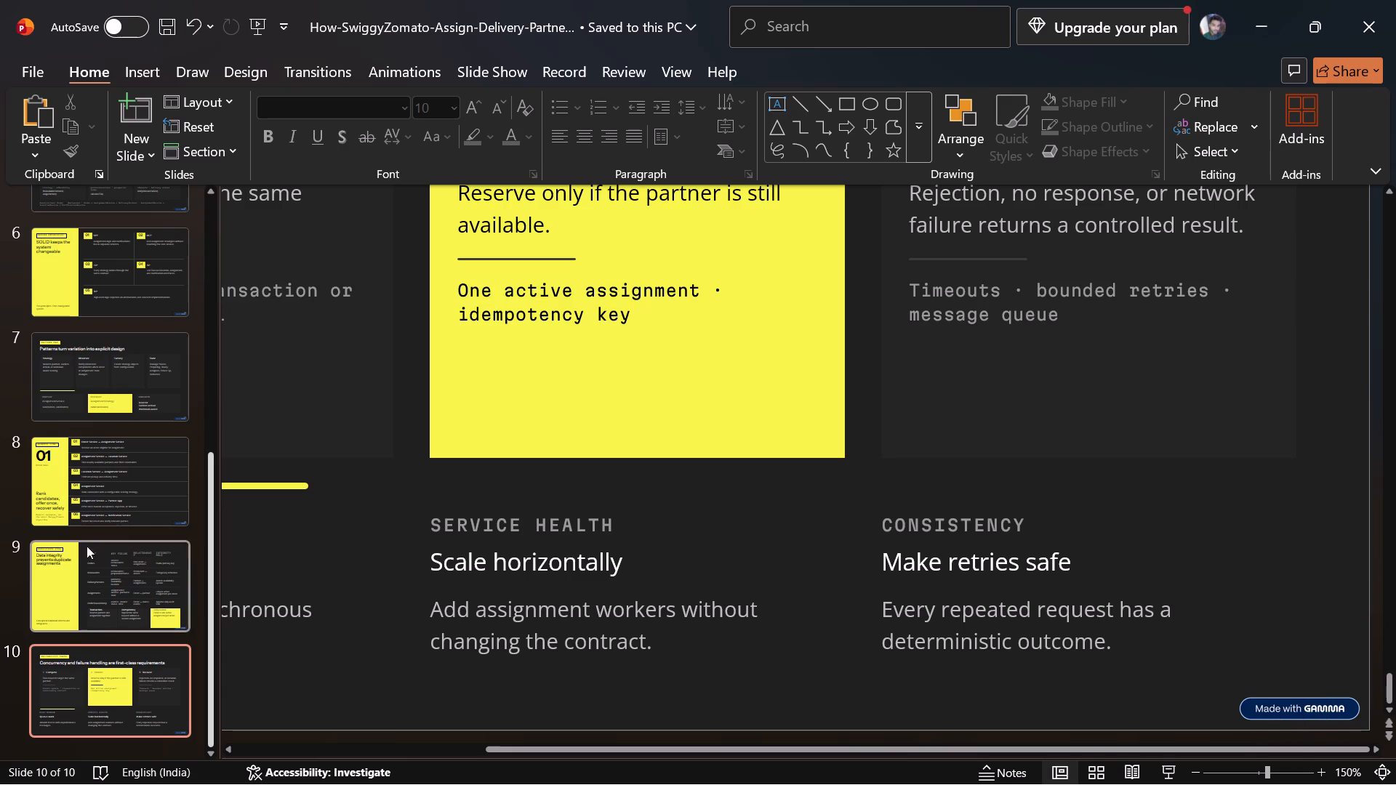
Delete the slide number "08" that overlaps the "Made with Gamma" badge on slide 8.
click(121, 511)
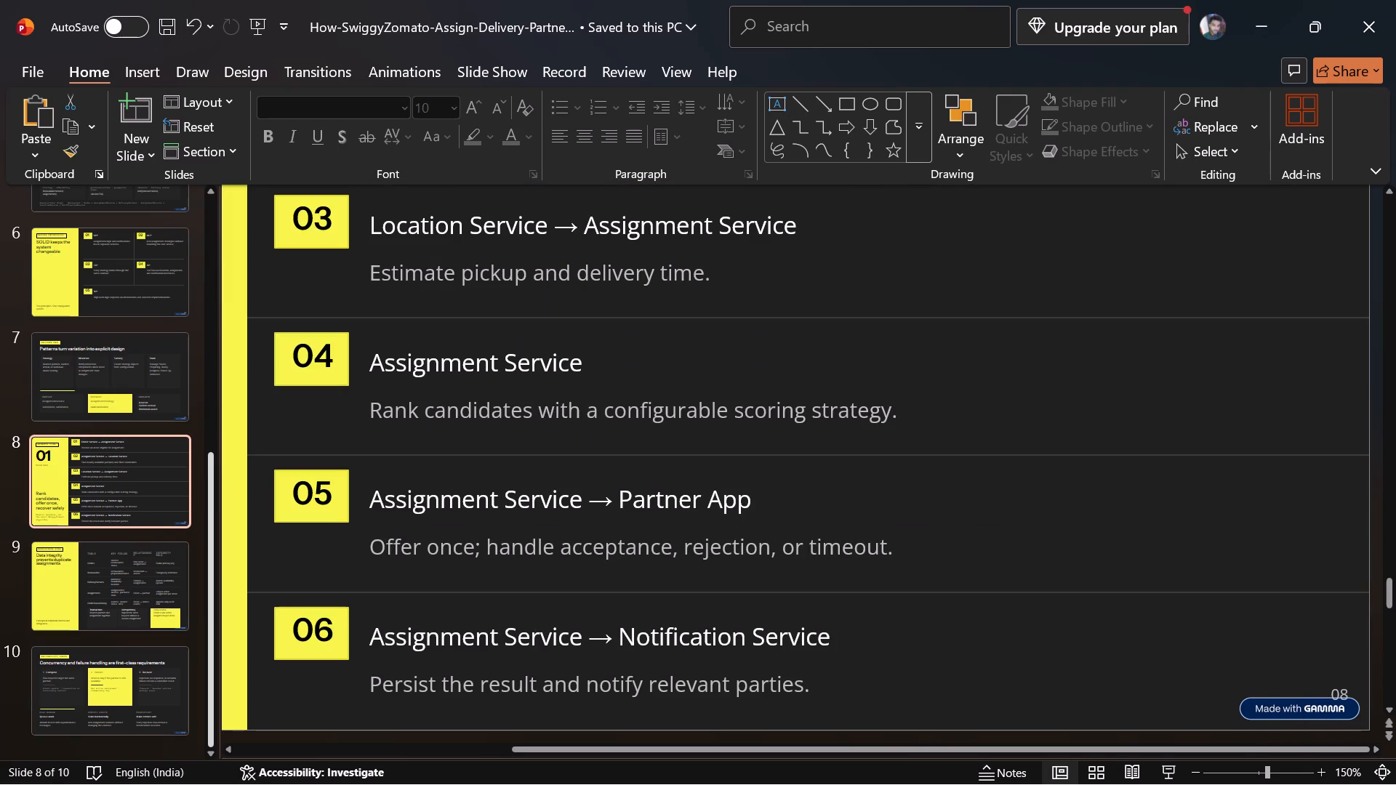
click(1339, 696)
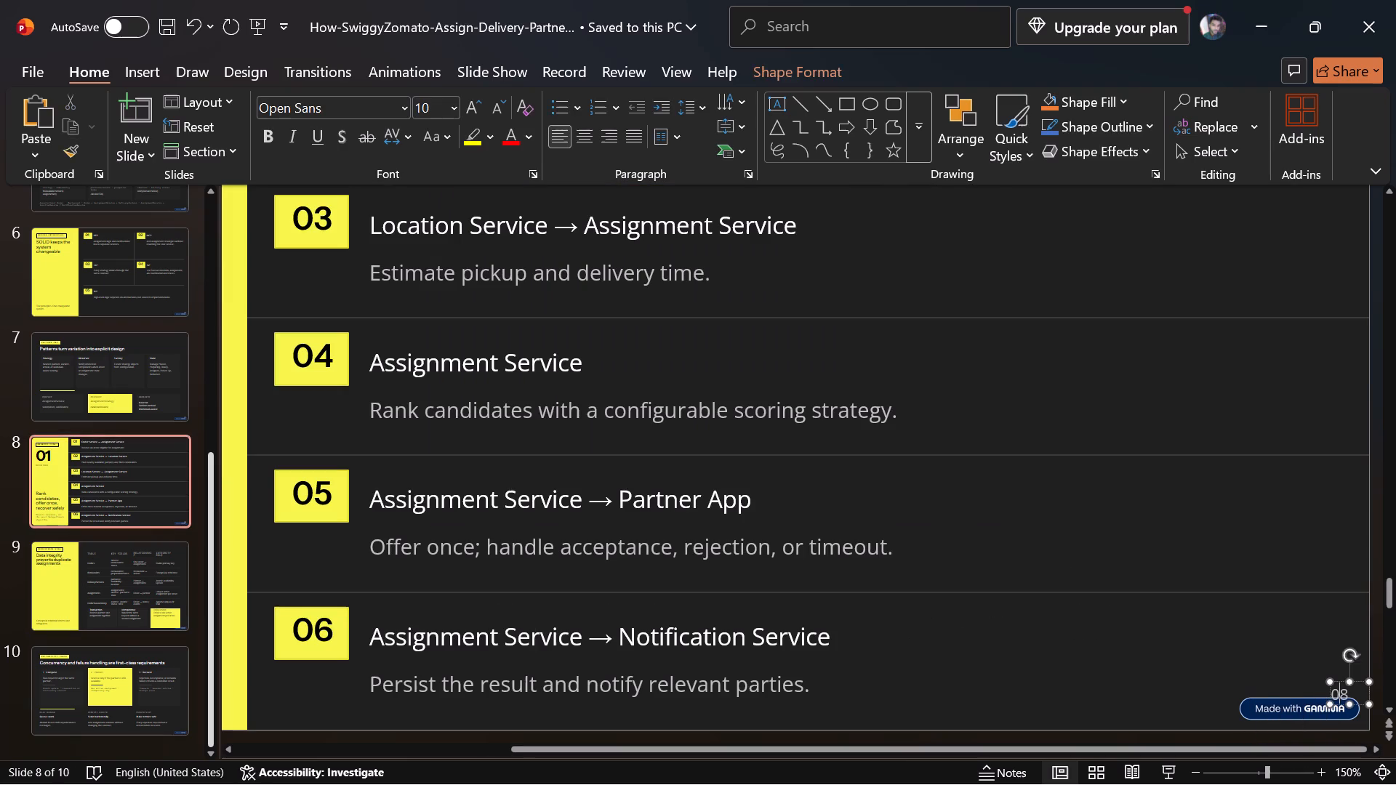
key(Delete)
key(Delete)
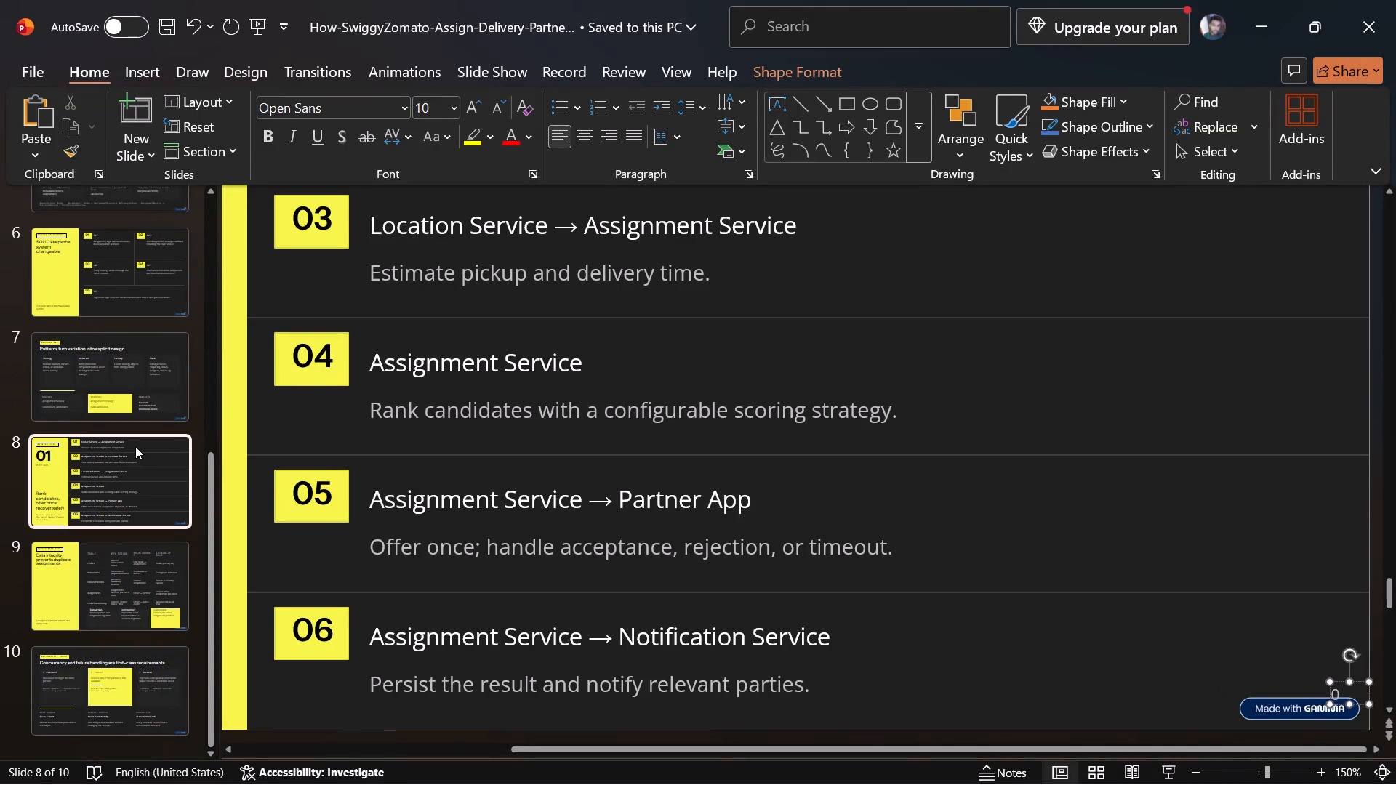
key(BackSpace)
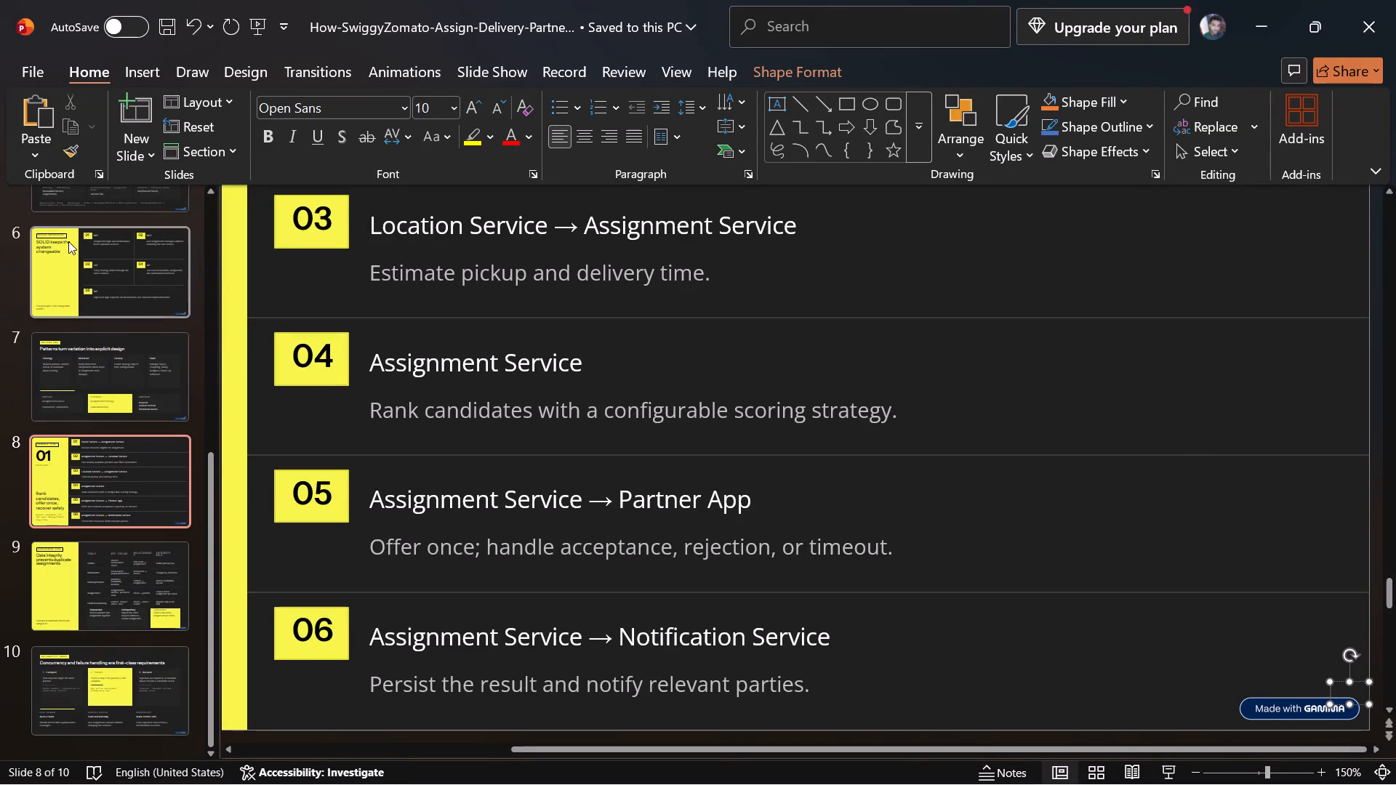
Delete the slide number "02" that overlaps the "Made with Gamma" badge on slide 2.
scroll(68, 241, up, 4)
click(143, 217)
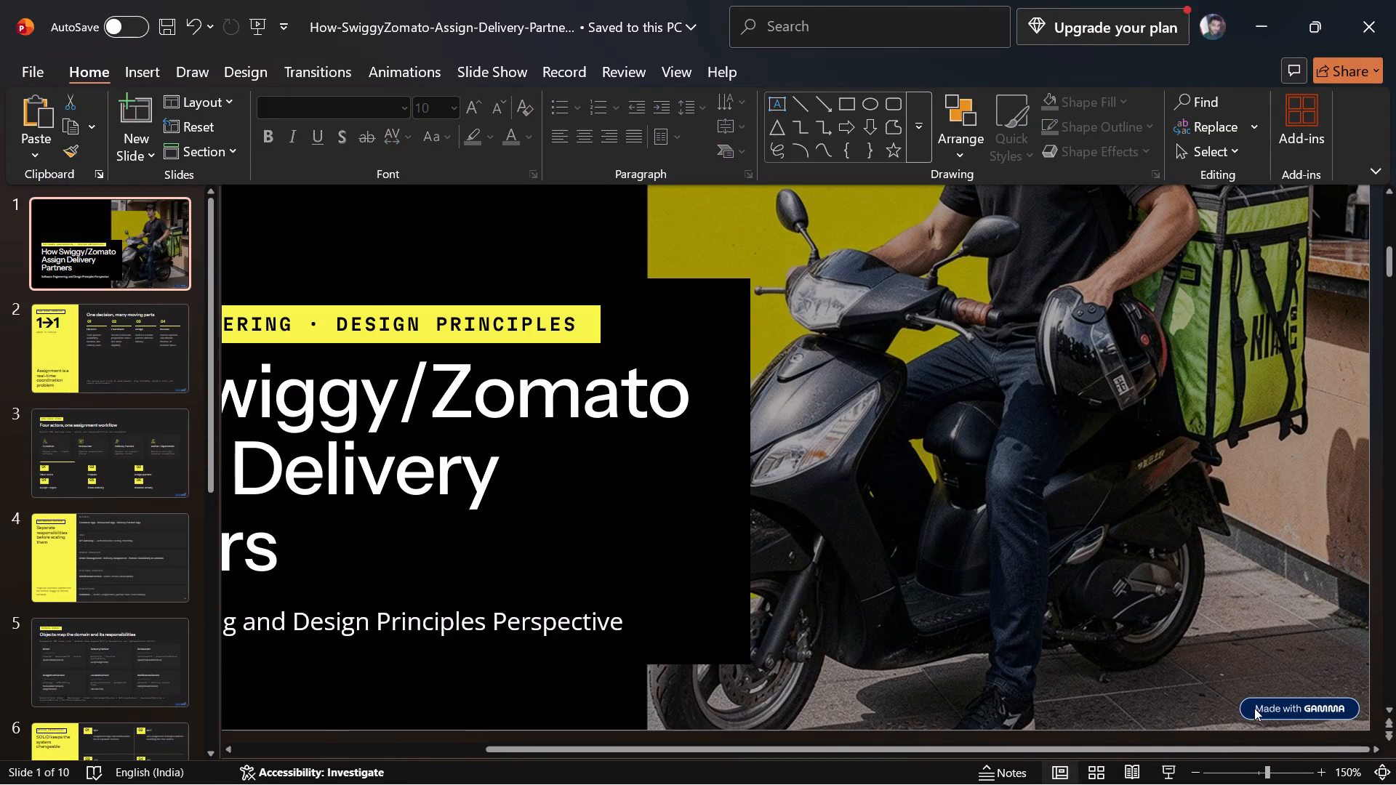
click(734, 544)
key(Down)
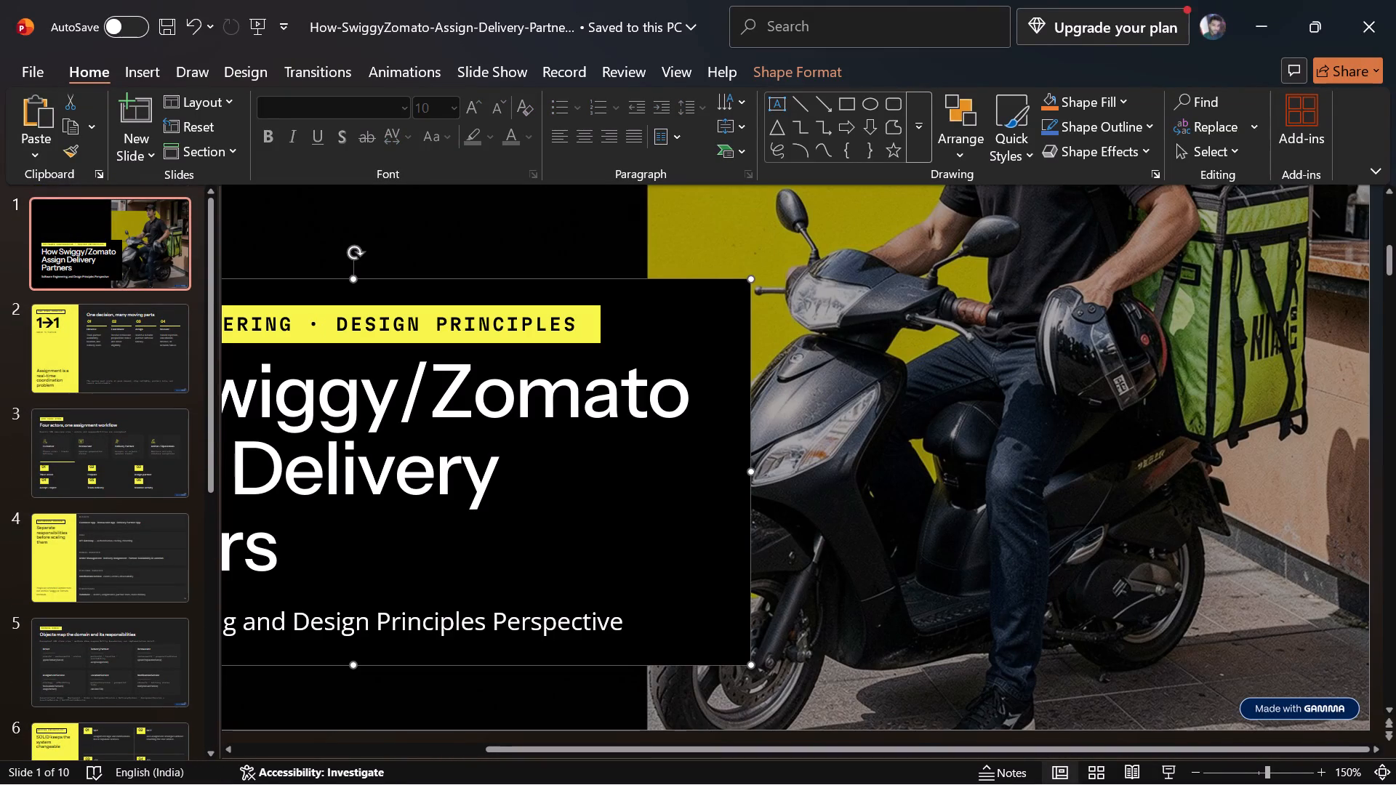
click(180, 386)
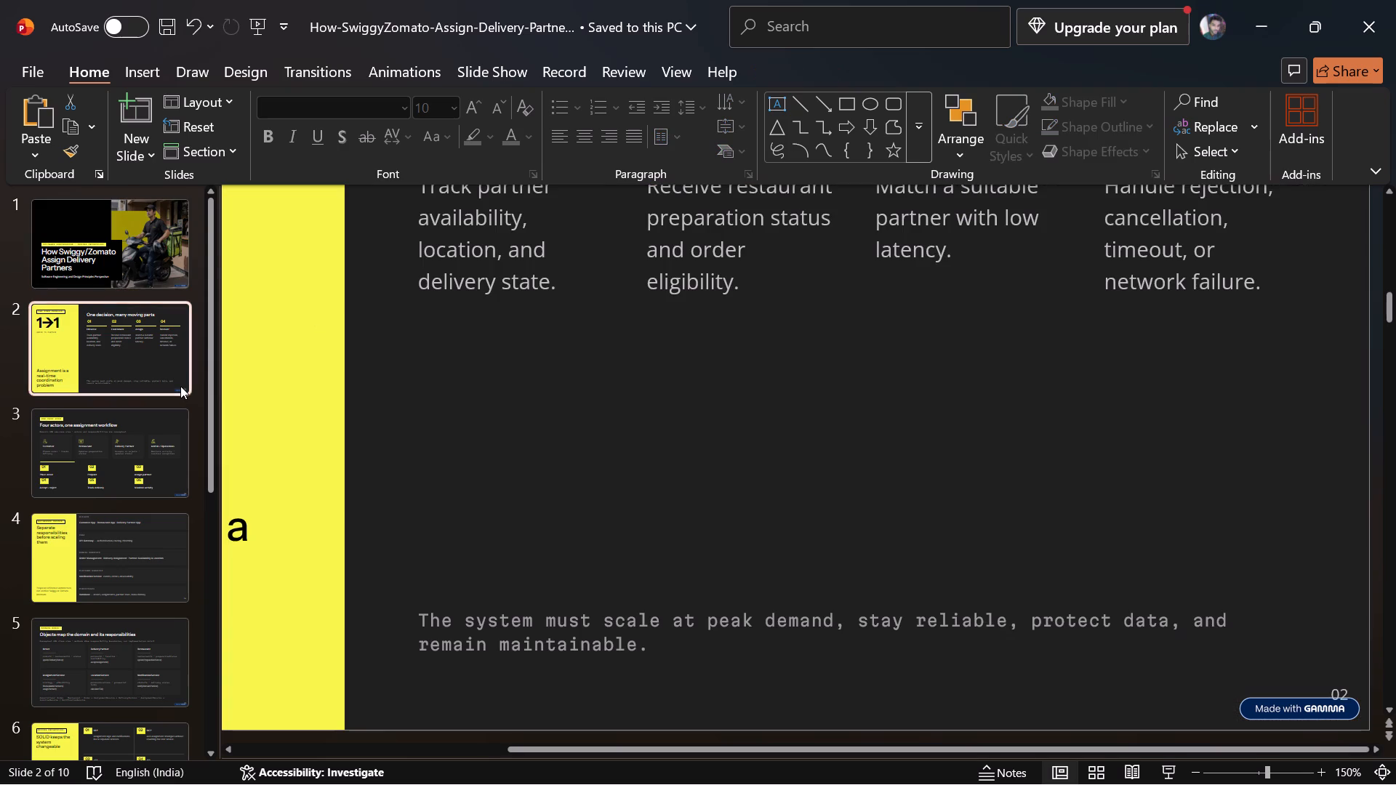
click(1342, 691)
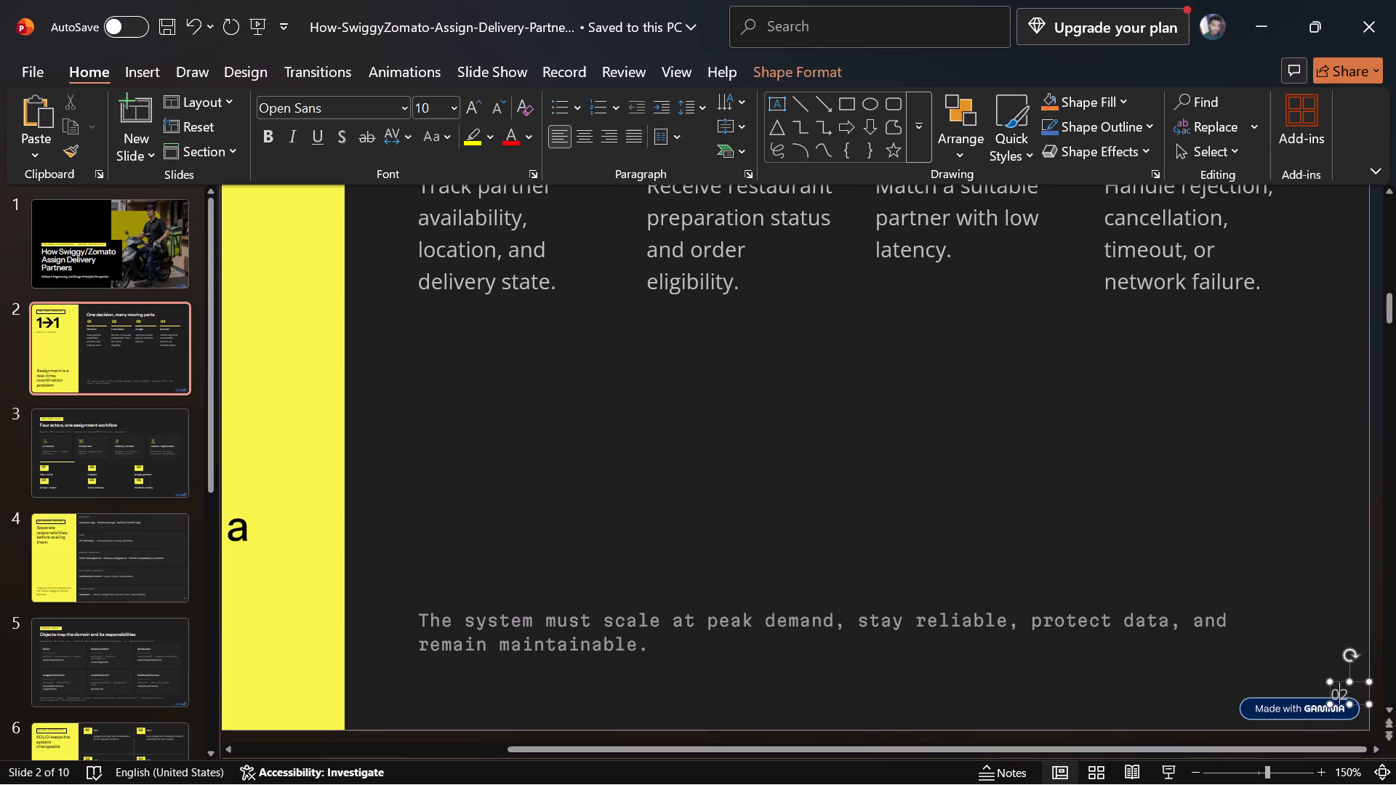
key(BackSpace)
key(Right)
key(BackSpace)
key(BackSpace)
Delete the slide number "03" that overlaps the "Made with Gamma" badge on slide 3.
click(120, 472)
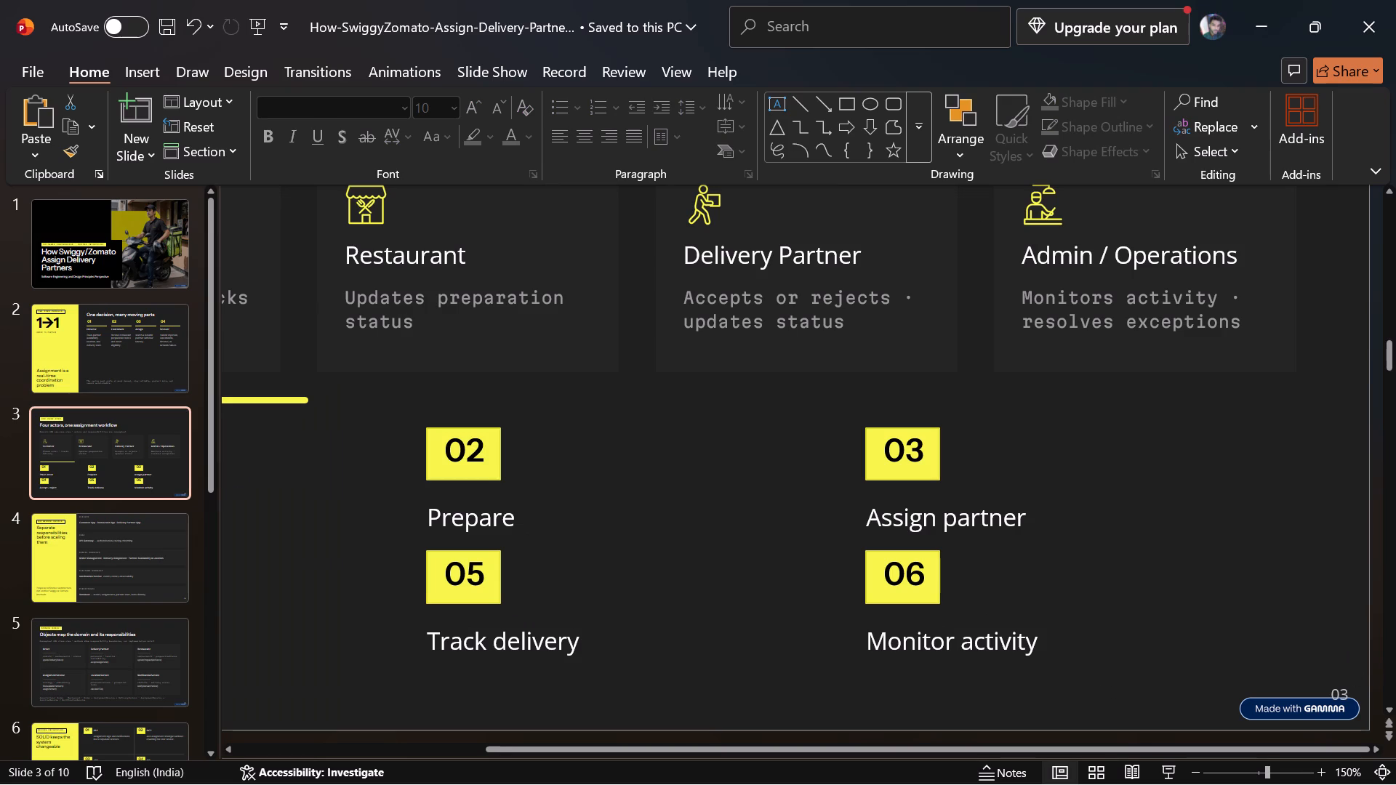
click(1351, 687)
key(BackSpace)
key(BackSpace)
key(BackSpace)
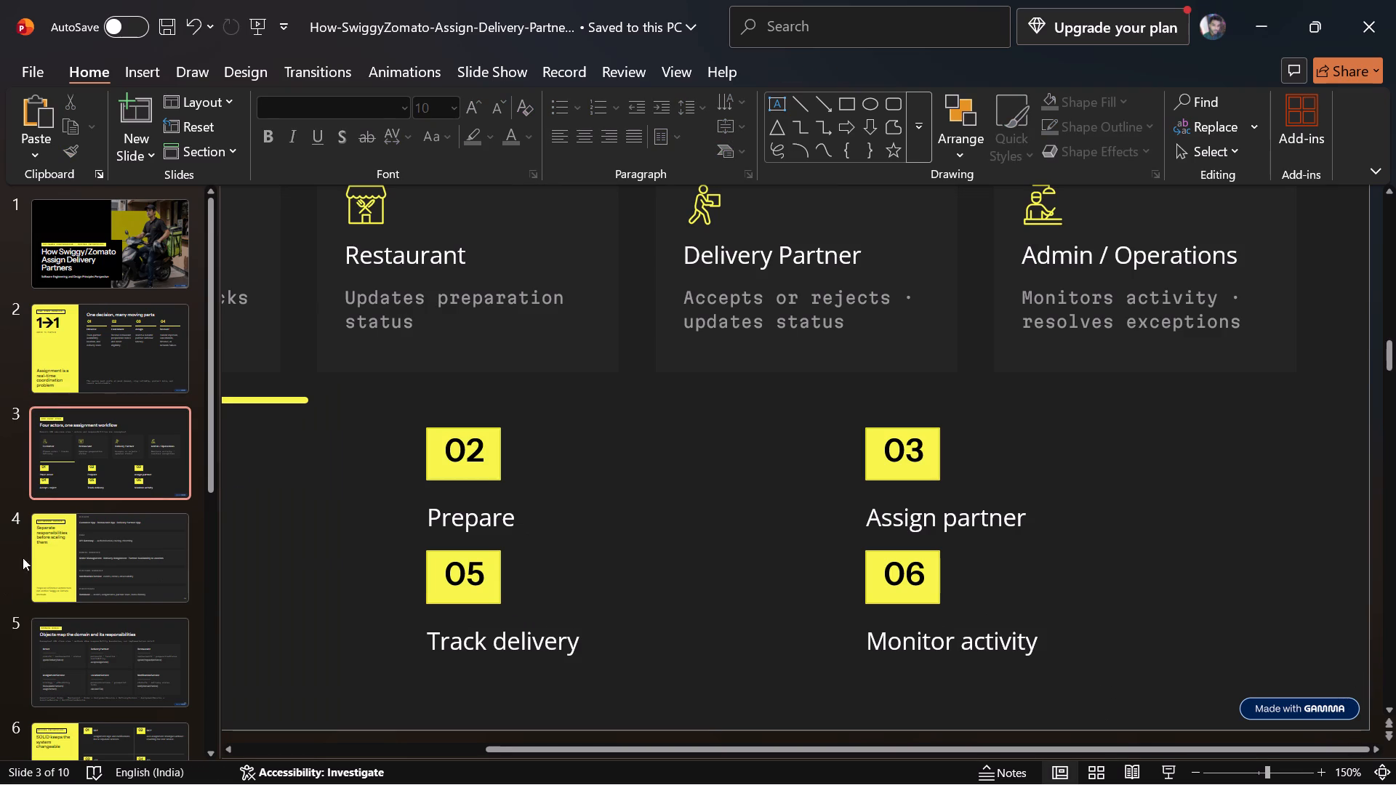
Delete the slide number "04" in the lower corner of slide 4.
click(61, 547)
click(1344, 695)
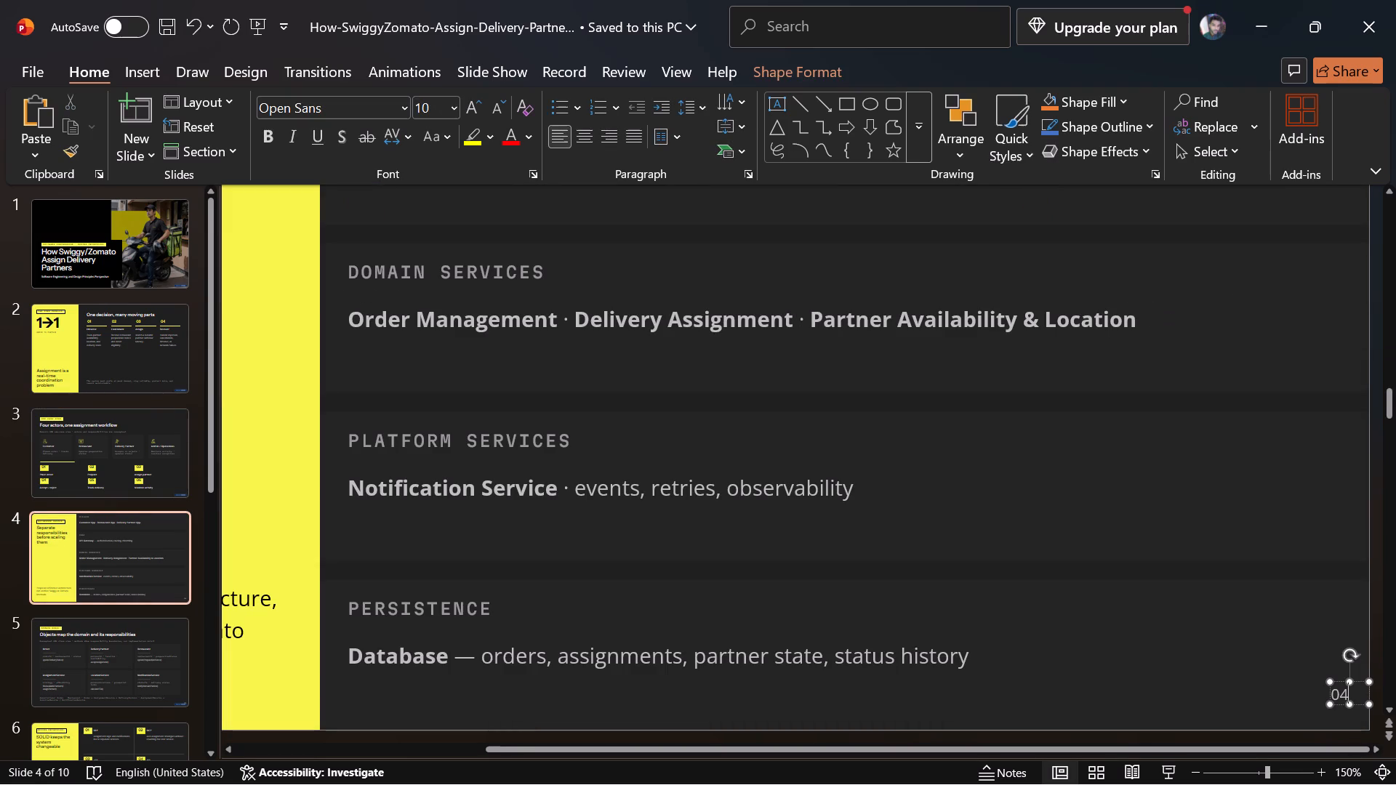
key(BackSpace)
key(BackSpace)
key(BackSpace)
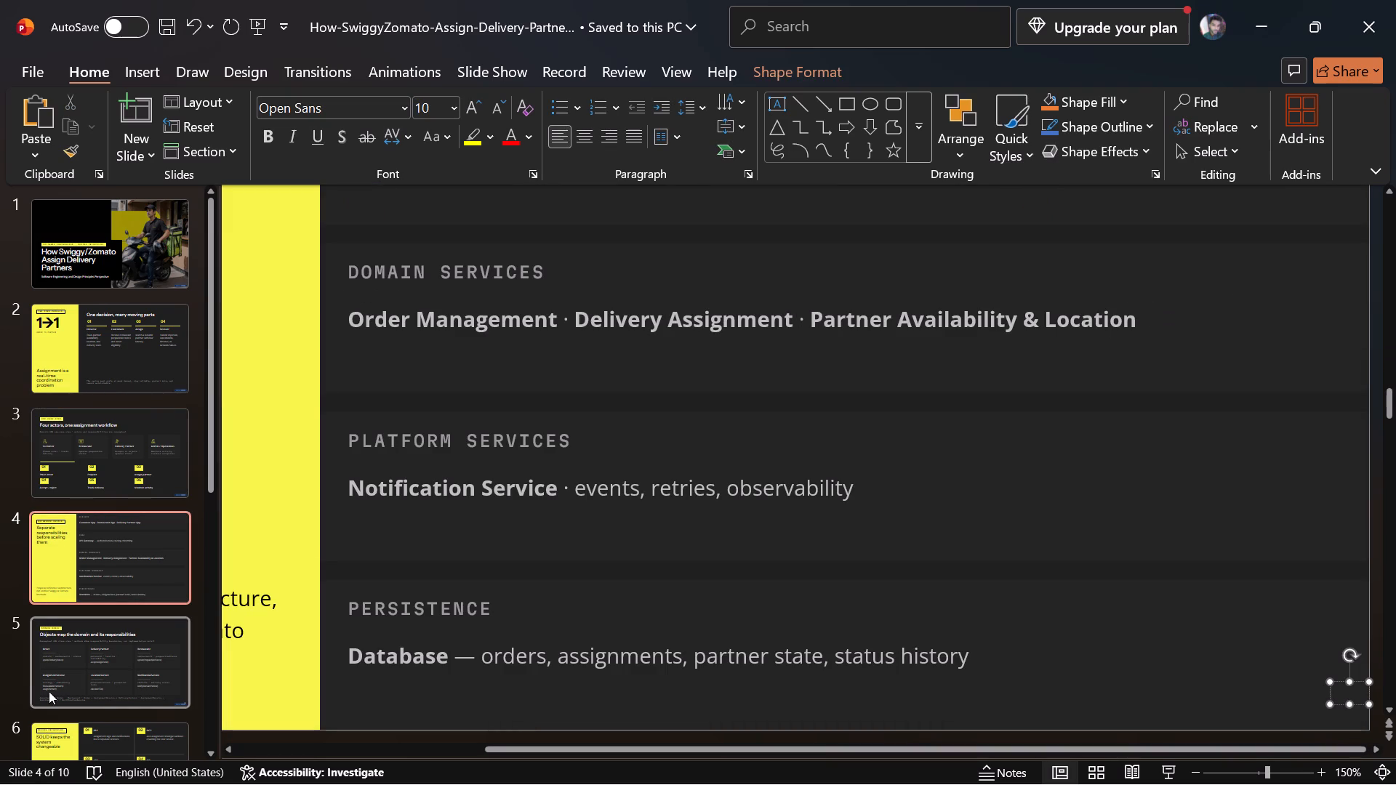
Delete the slide number "05" that overlaps the "Made with Gamma" badge on slide 5.
click(100, 669)
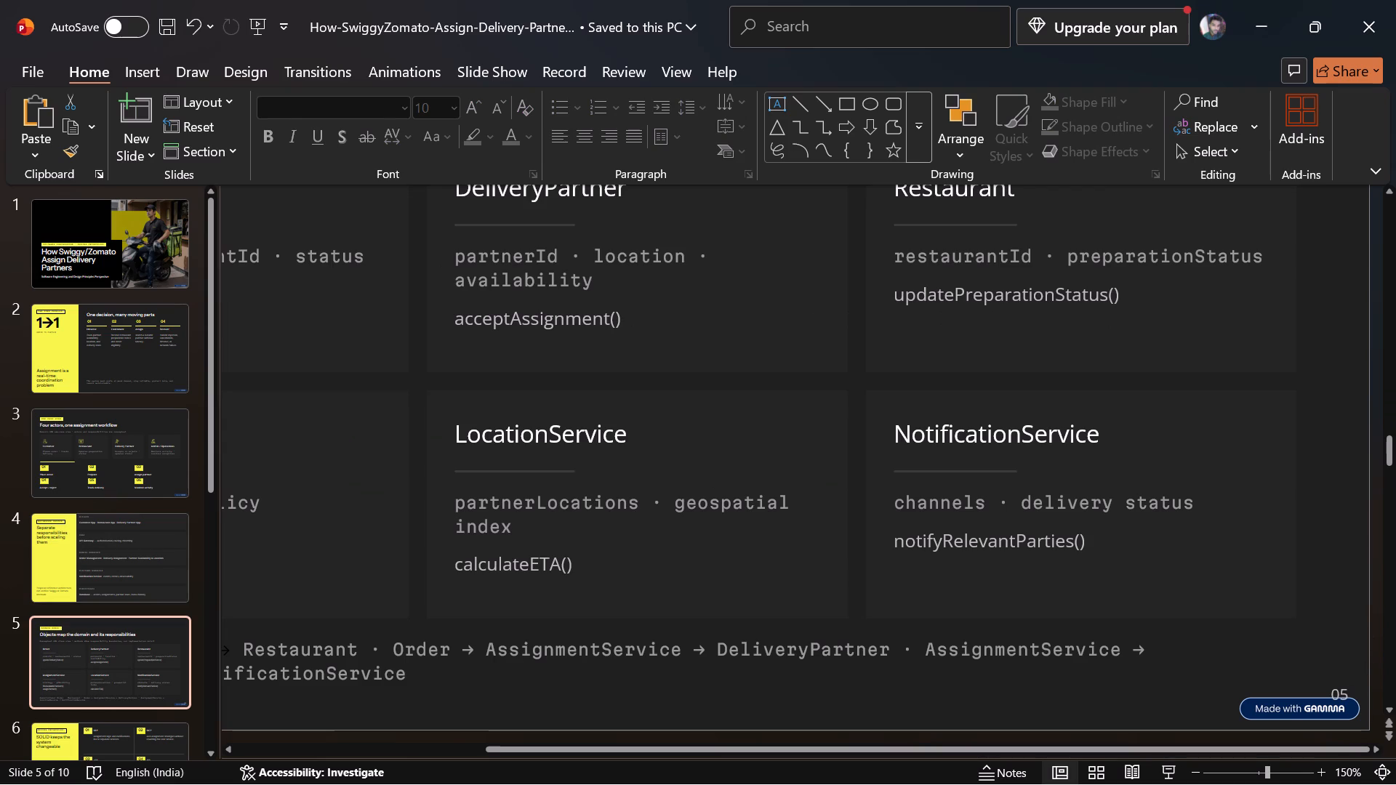
click(1344, 690)
key(BackSpace)
key(BackSpace)
key(BackSpace)
Delete the slide number "06" that overlaps the "Made with Gamma" badge on slide 6.
scroll(18, 627, down, 1)
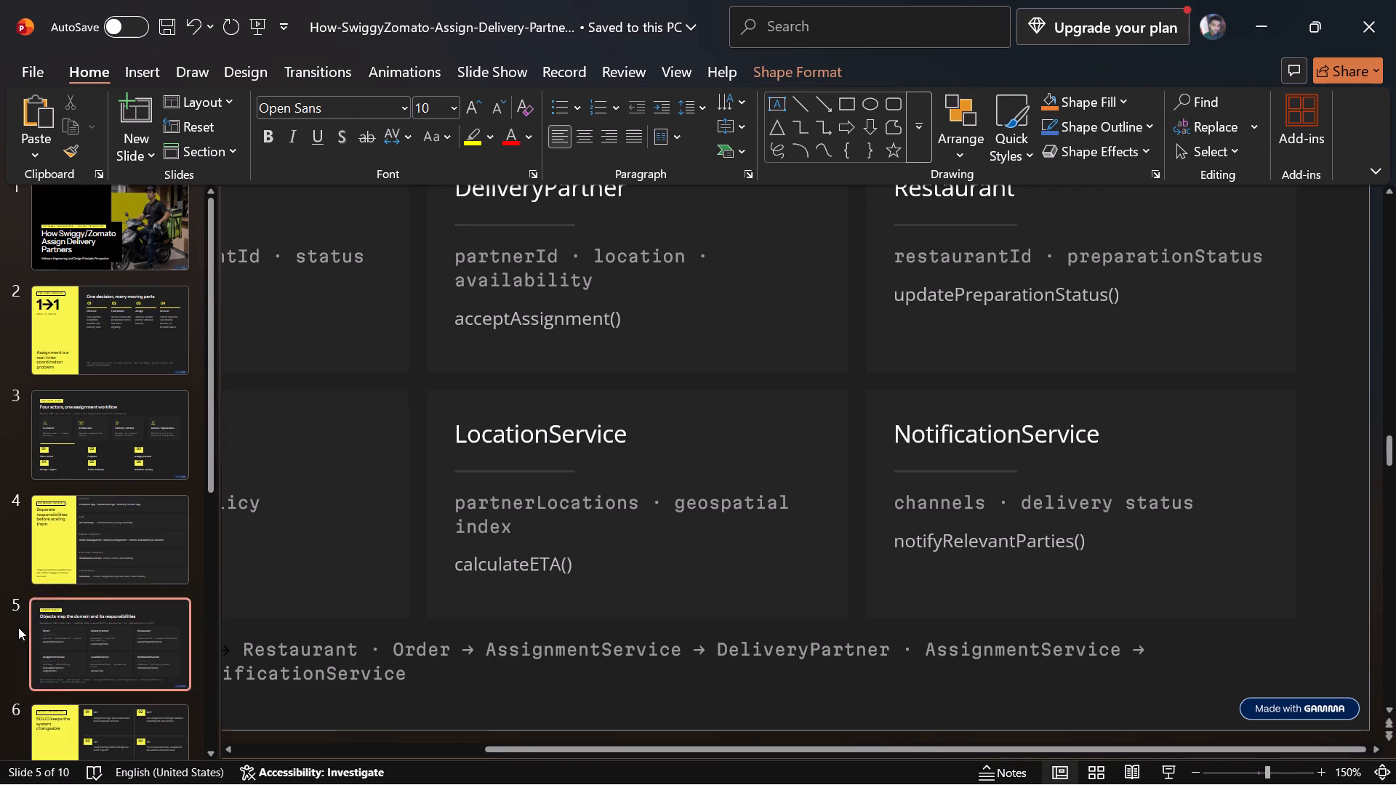
scroll(18, 627, down, 1)
click(129, 363)
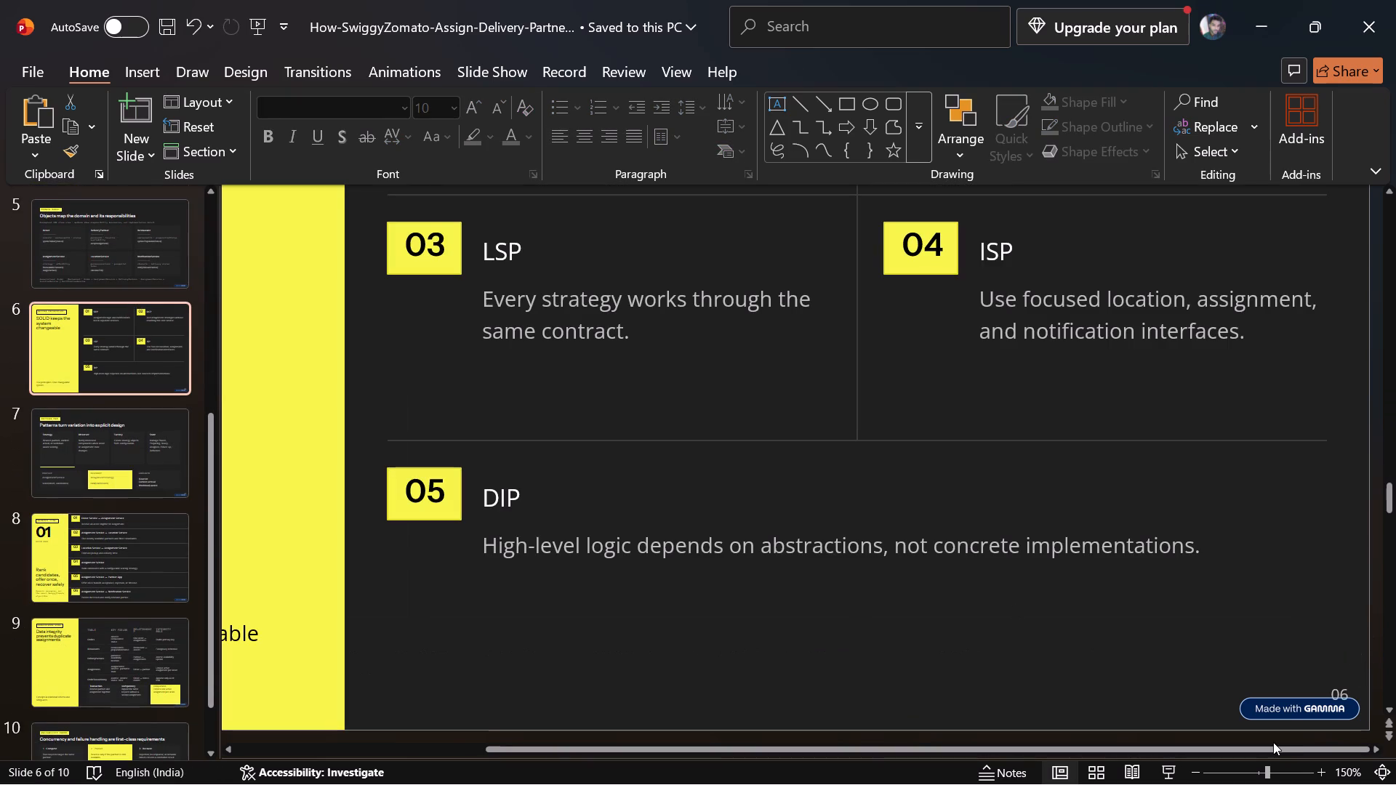
click(1346, 690)
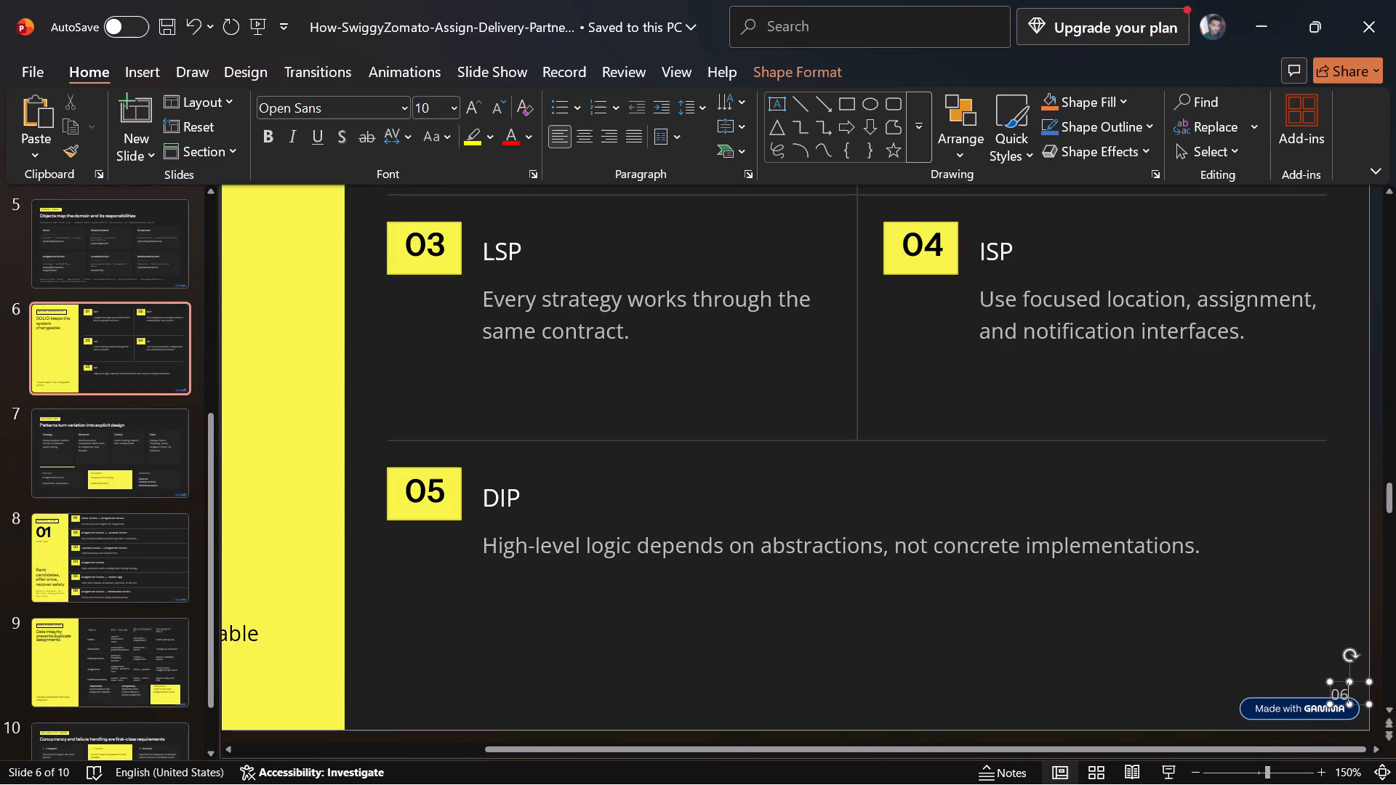
key(BackSpace)
key(BackSpace)
key(BackSpace)
Delete the slide number "07" that overlaps the "Made with Gamma" badge on slide 7.
click(132, 436)
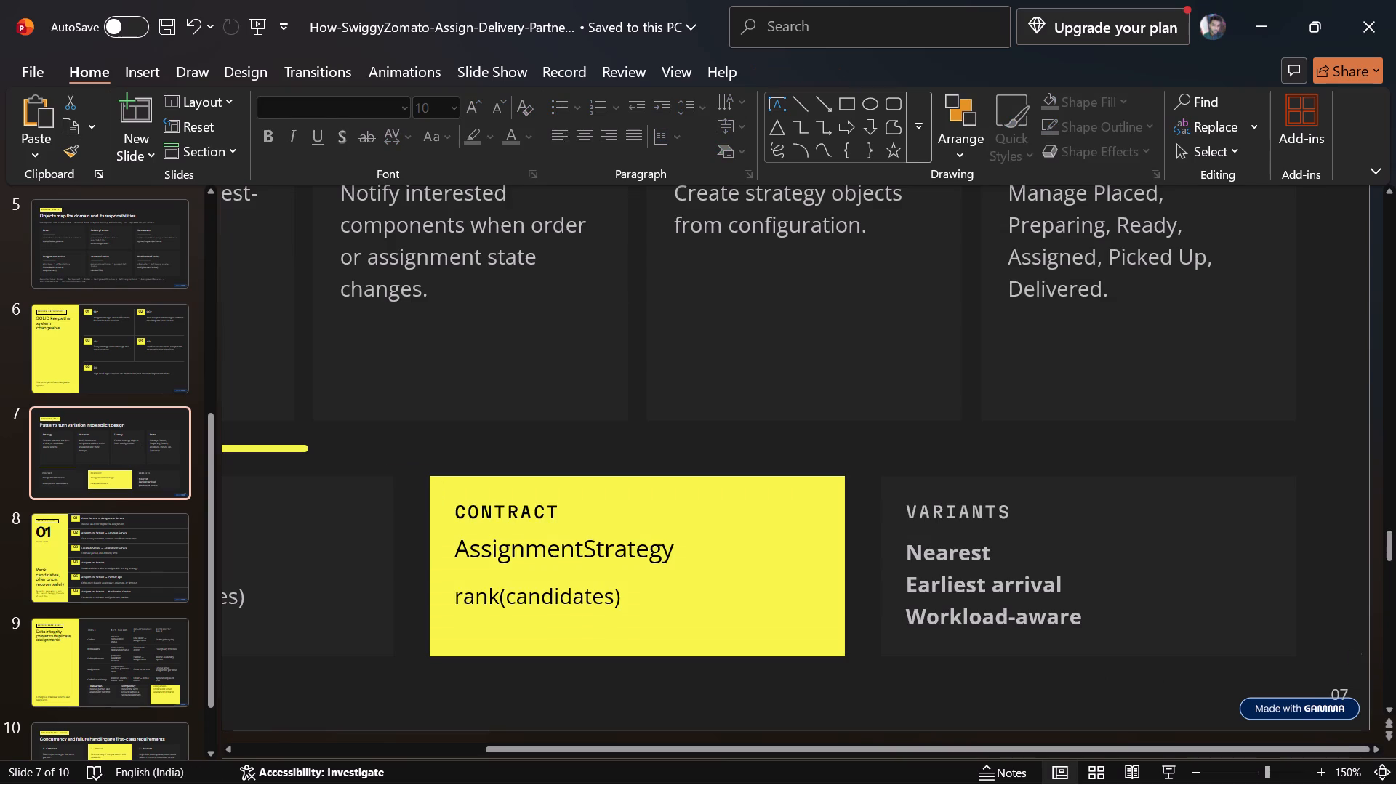
click(1342, 691)
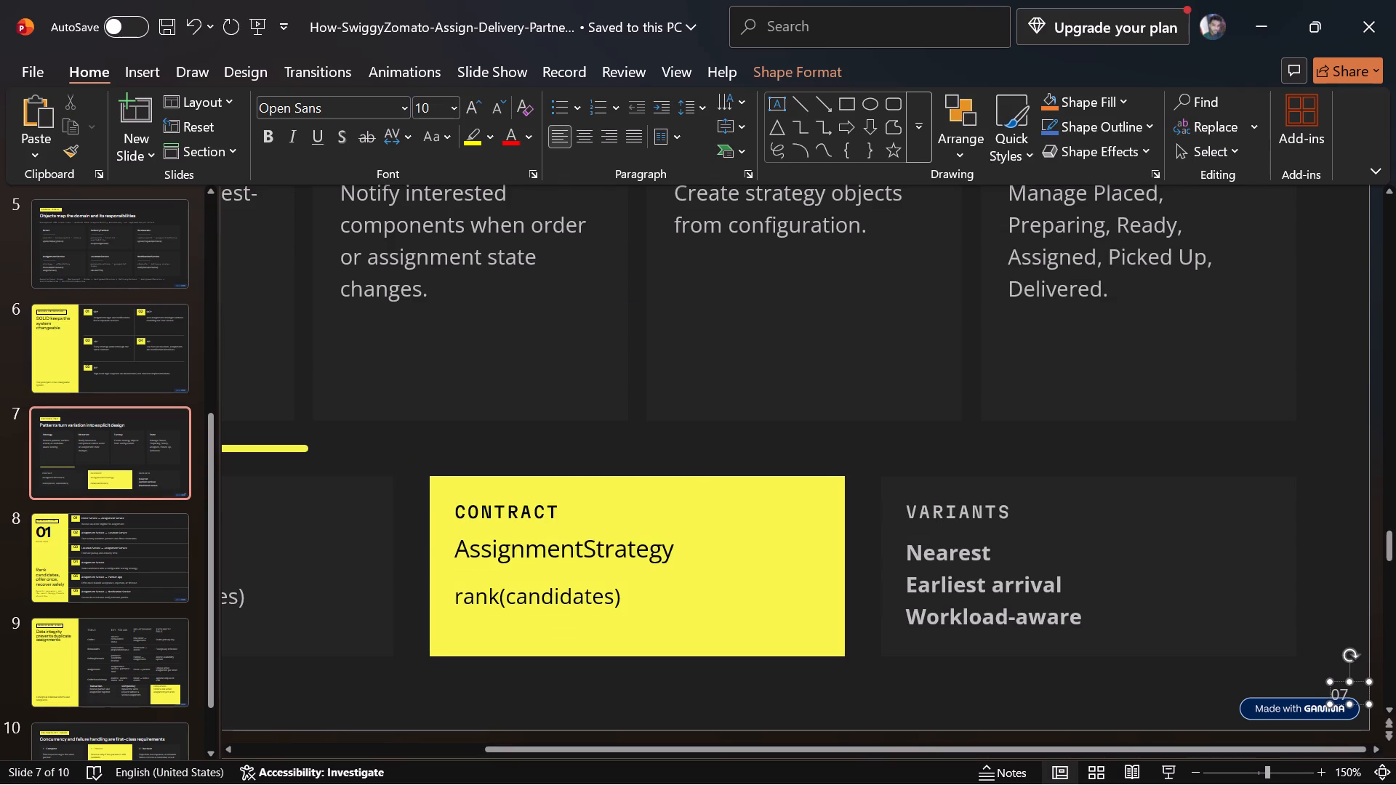
key(Right)
key(BackSpace)
key(BackSpace)
key(BackSpace)
Draw a rectangle about 3.1 cm wide and 0.85 cm high on slide 8, in the empty area beside the numbered services.
click(151, 547)
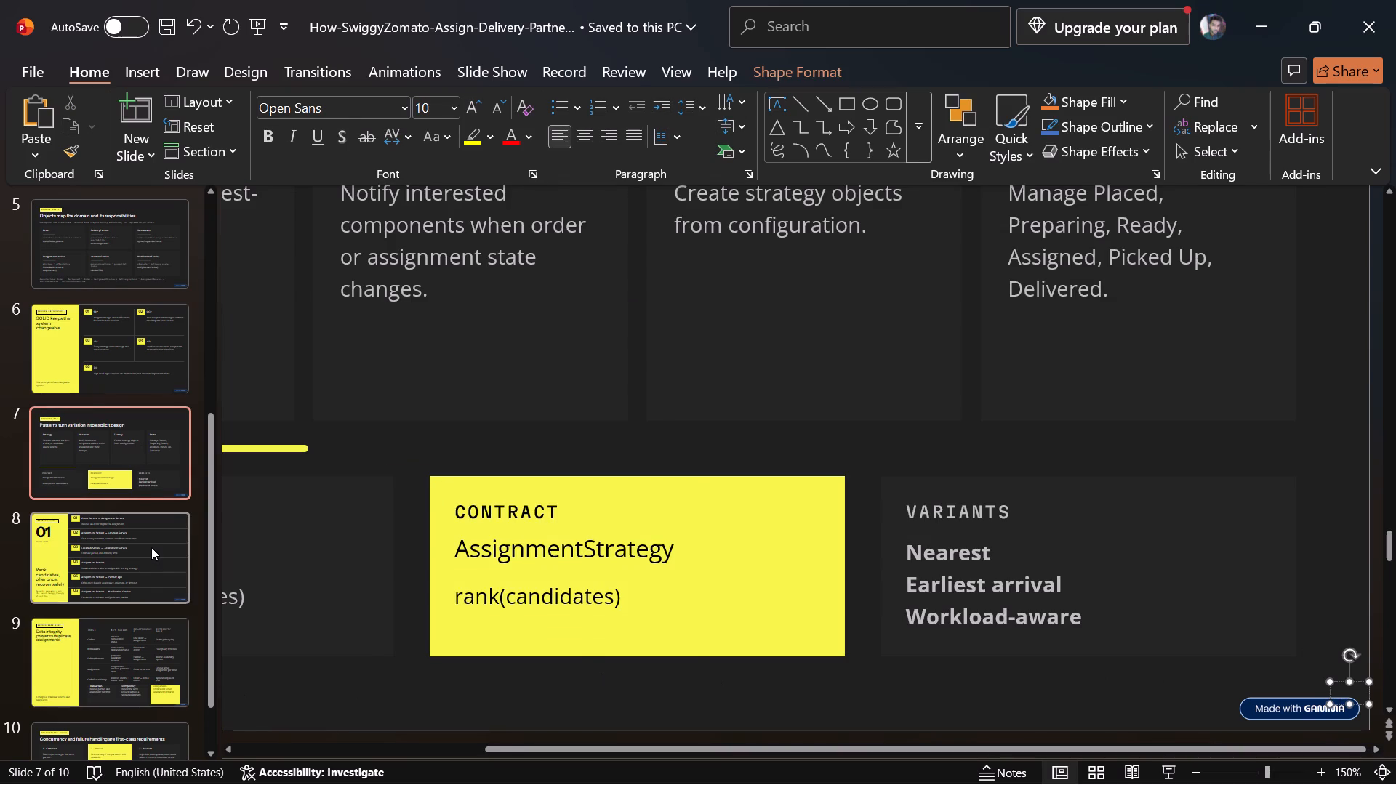
click(148, 653)
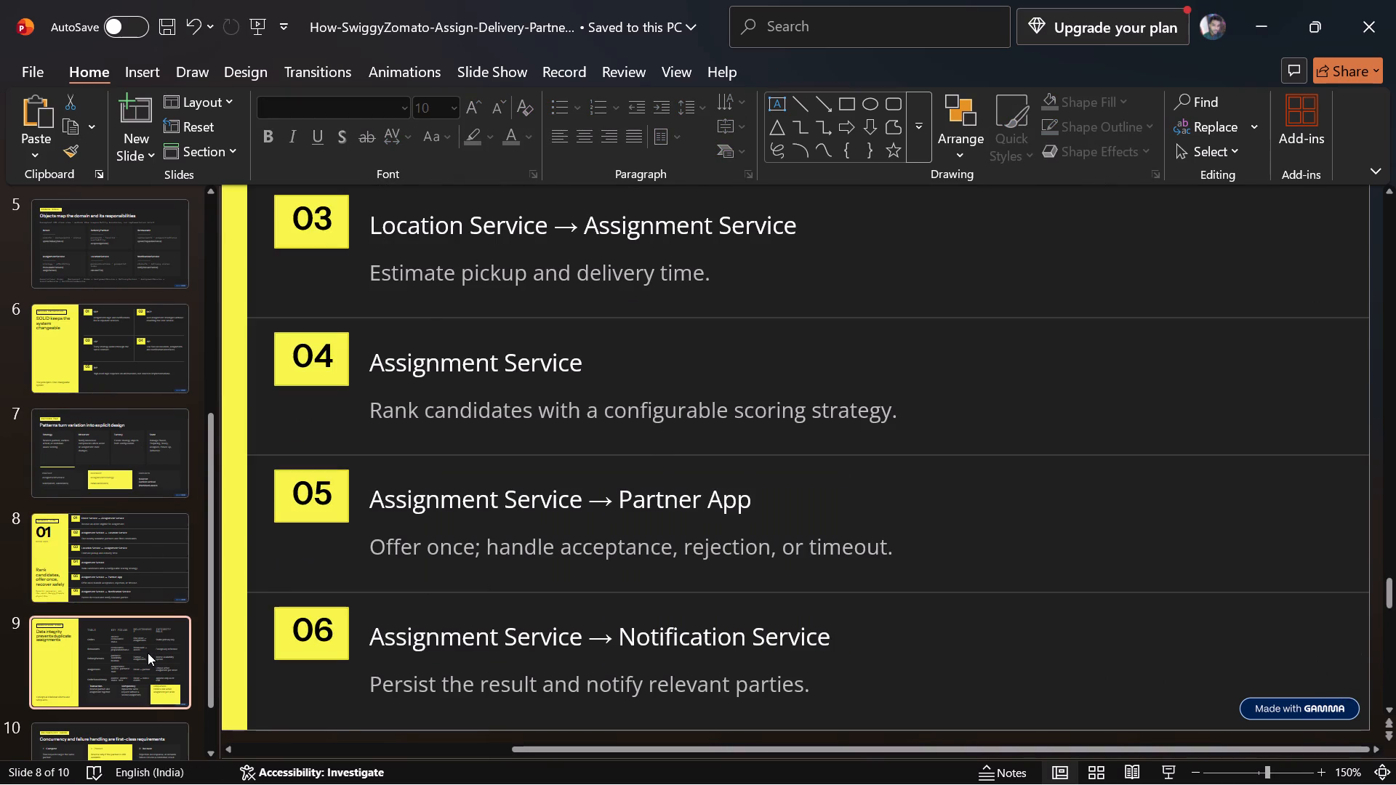
scroll(148, 653, down, 3)
click(136, 701)
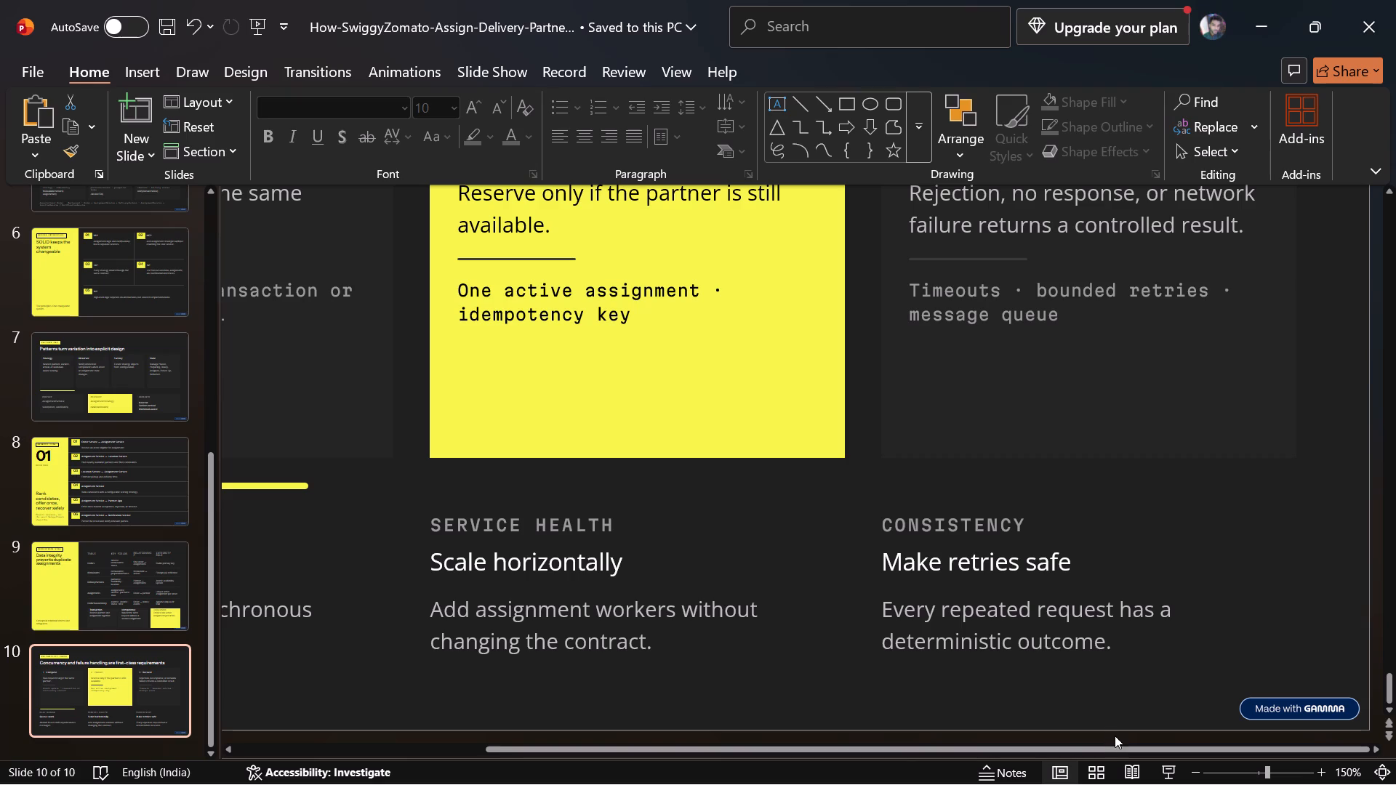
scroll(316, 401, up, 8)
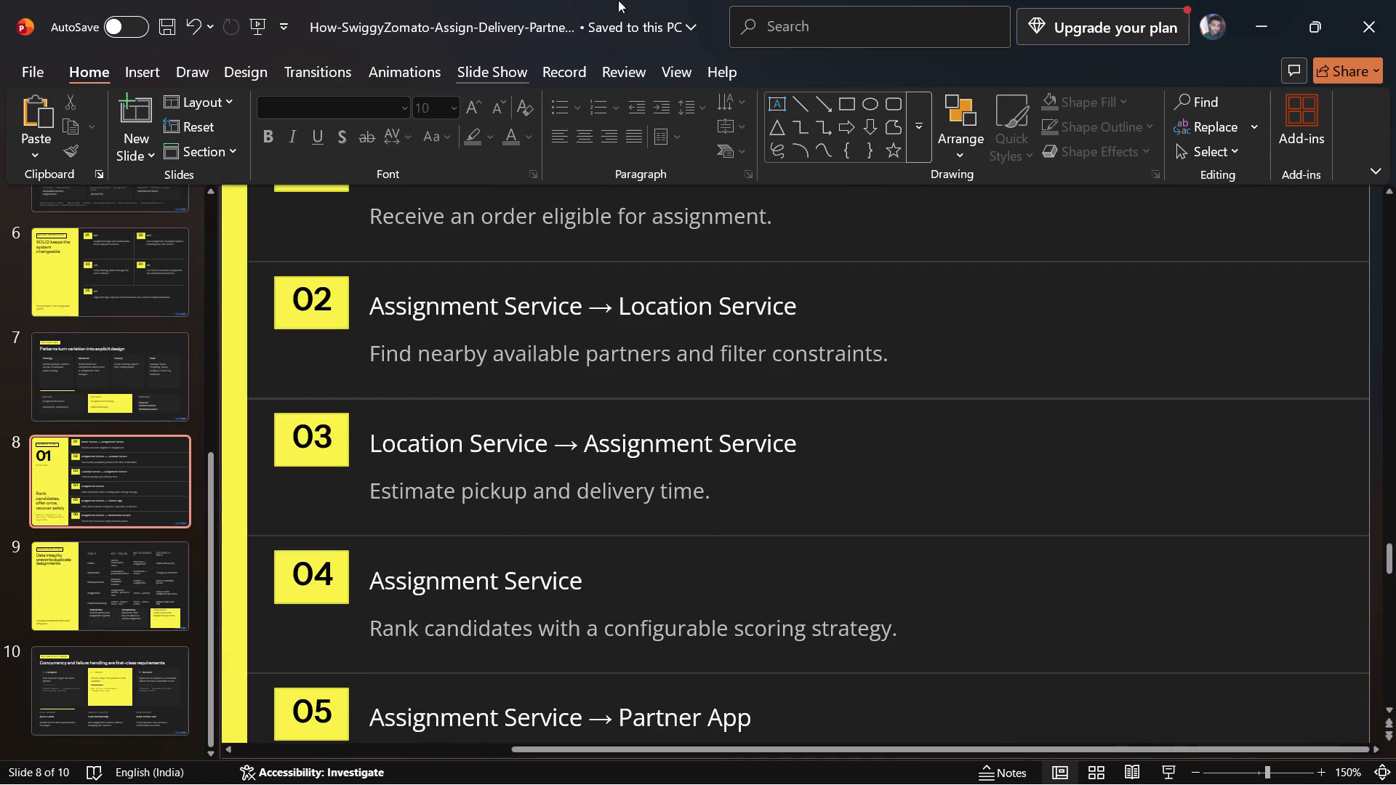
click(146, 67)
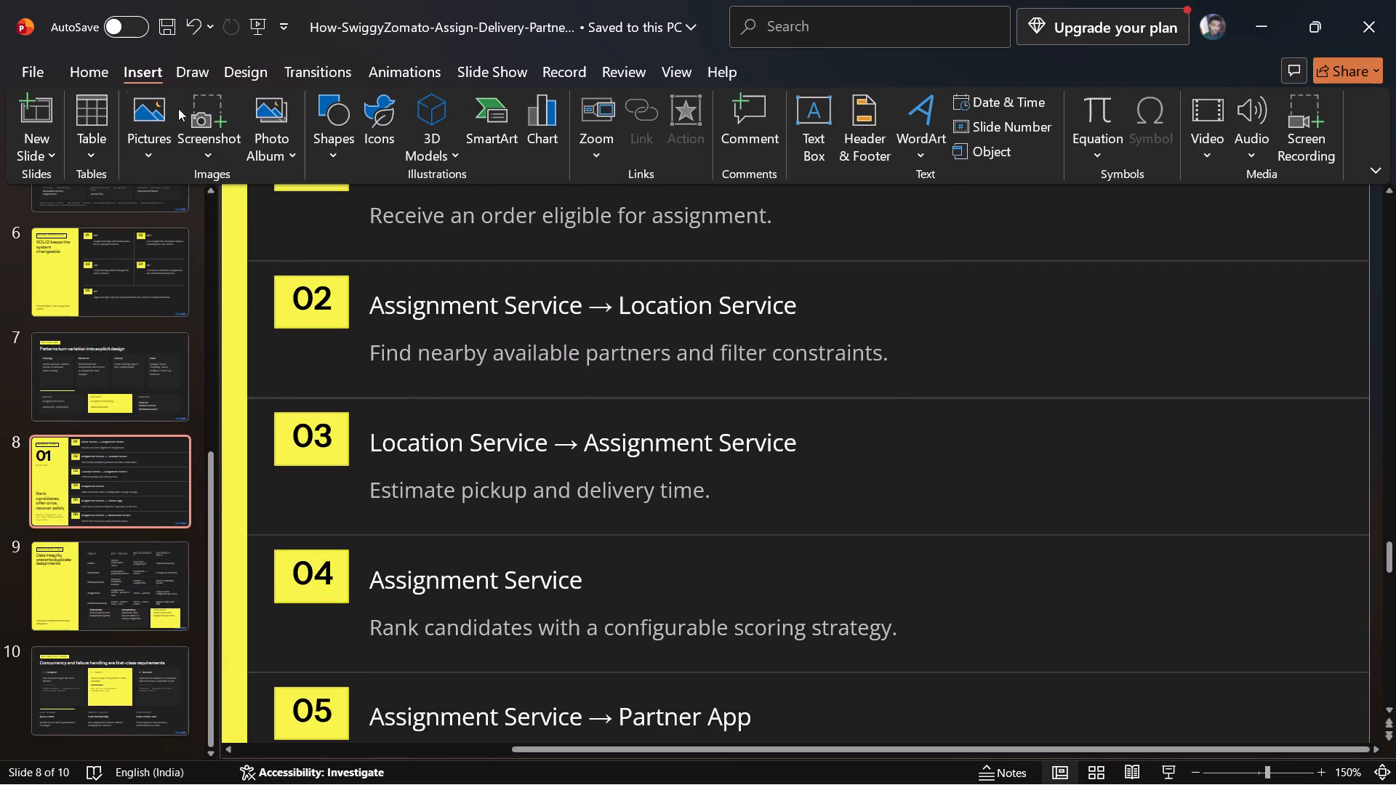
click(324, 105)
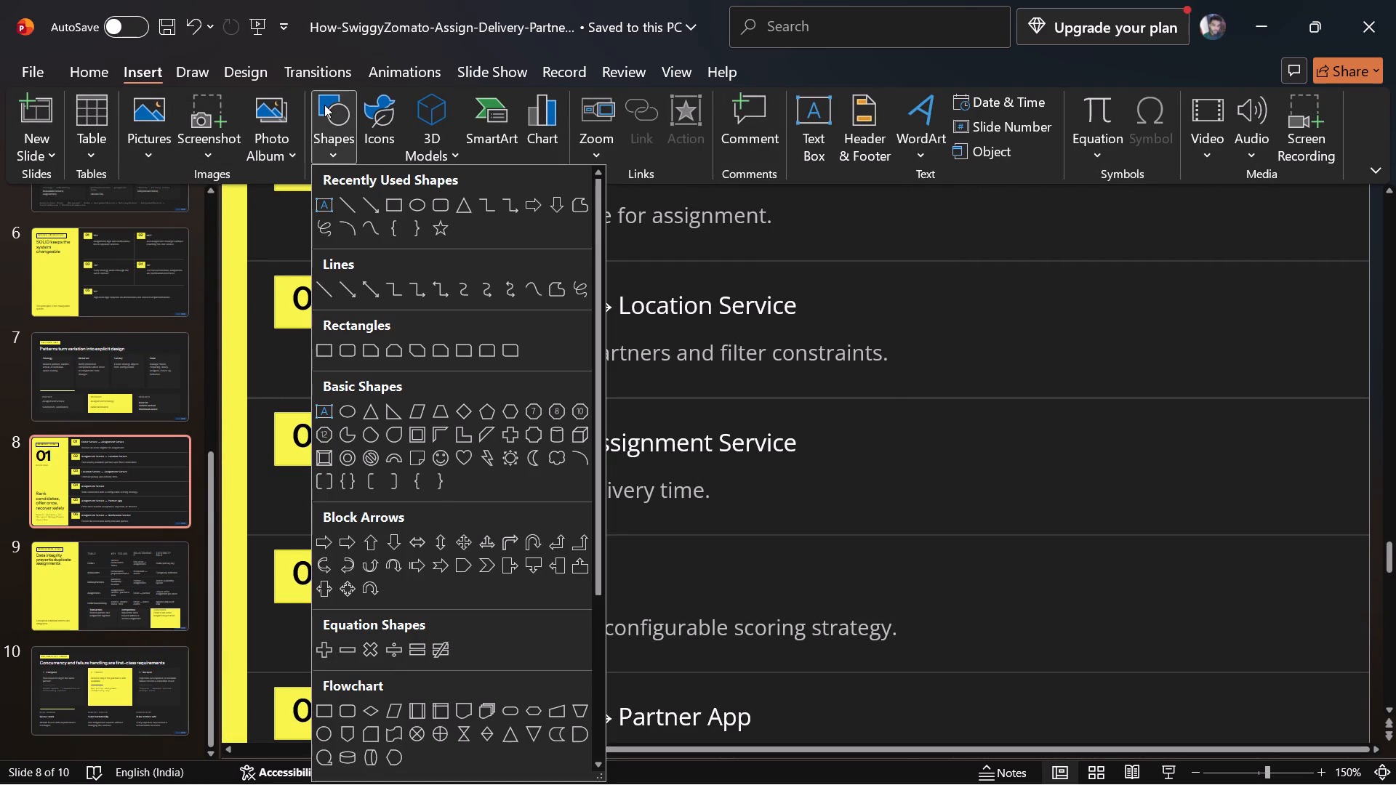
click(399, 198)
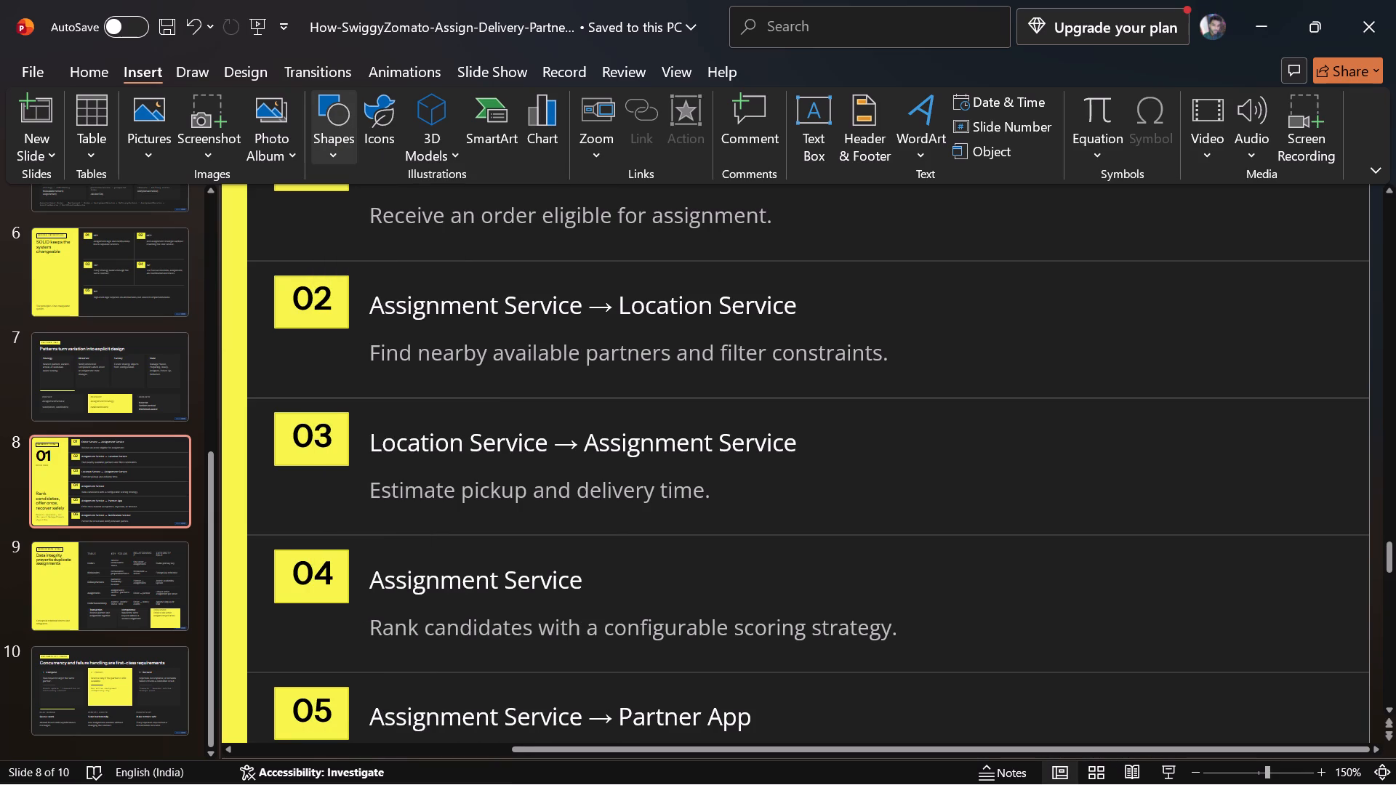
drag(1043, 301, 1176, 337)
Move the rectangle onto the "Made with Gamma" badge in the lower corner of slide 8 so it covers the badge.
drag(1142, 326, 1182, 478)
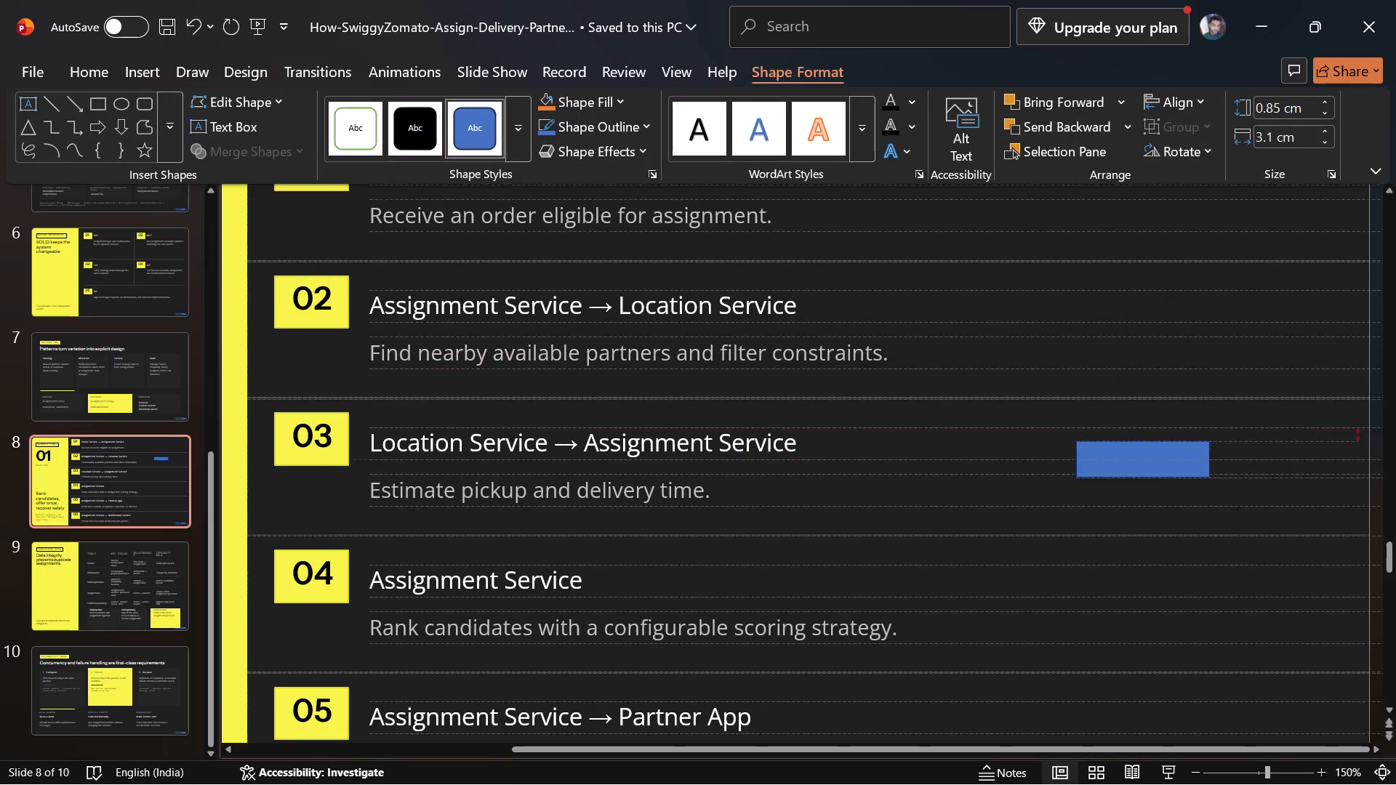
drag(1182, 478, 1287, 750)
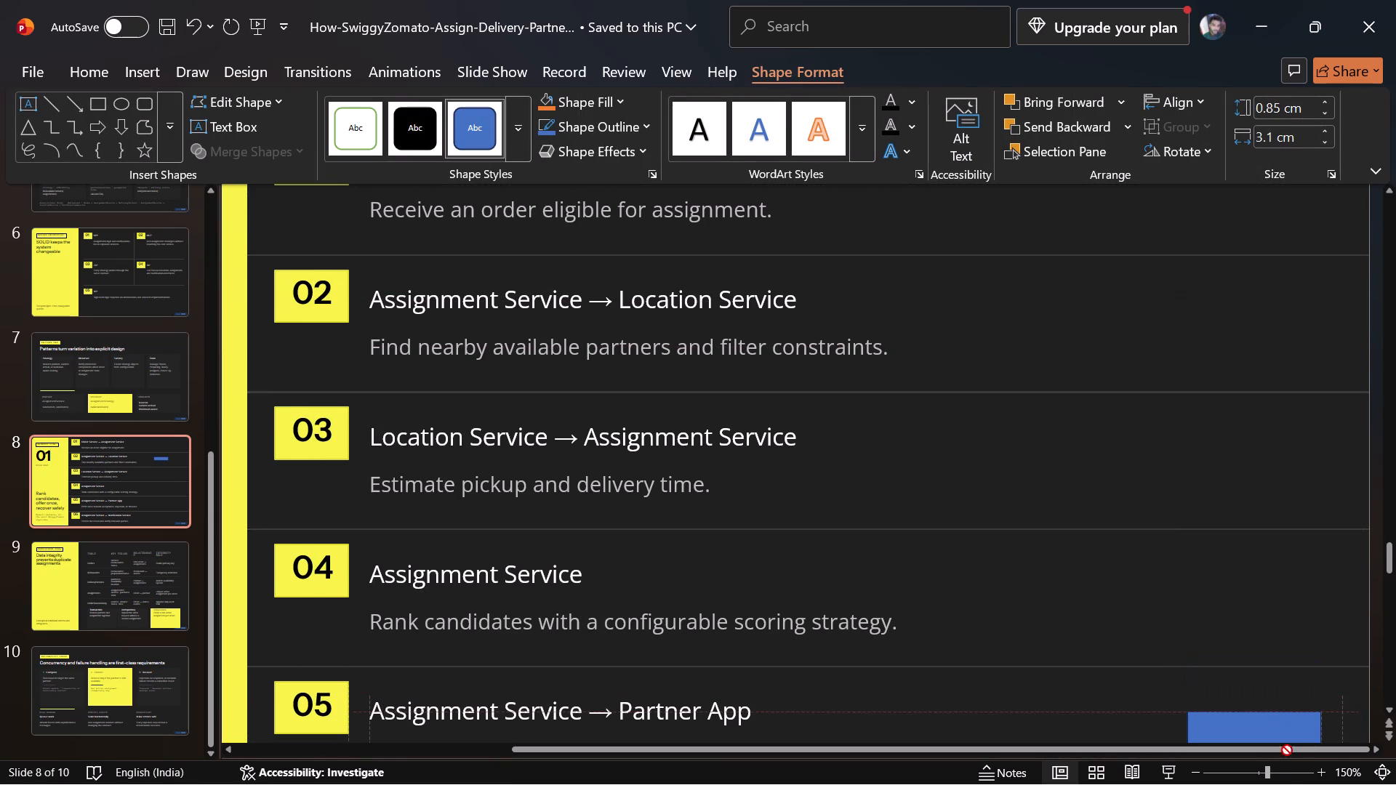
drag(1287, 750, 1271, 725)
scroll(1264, 589, down, 1)
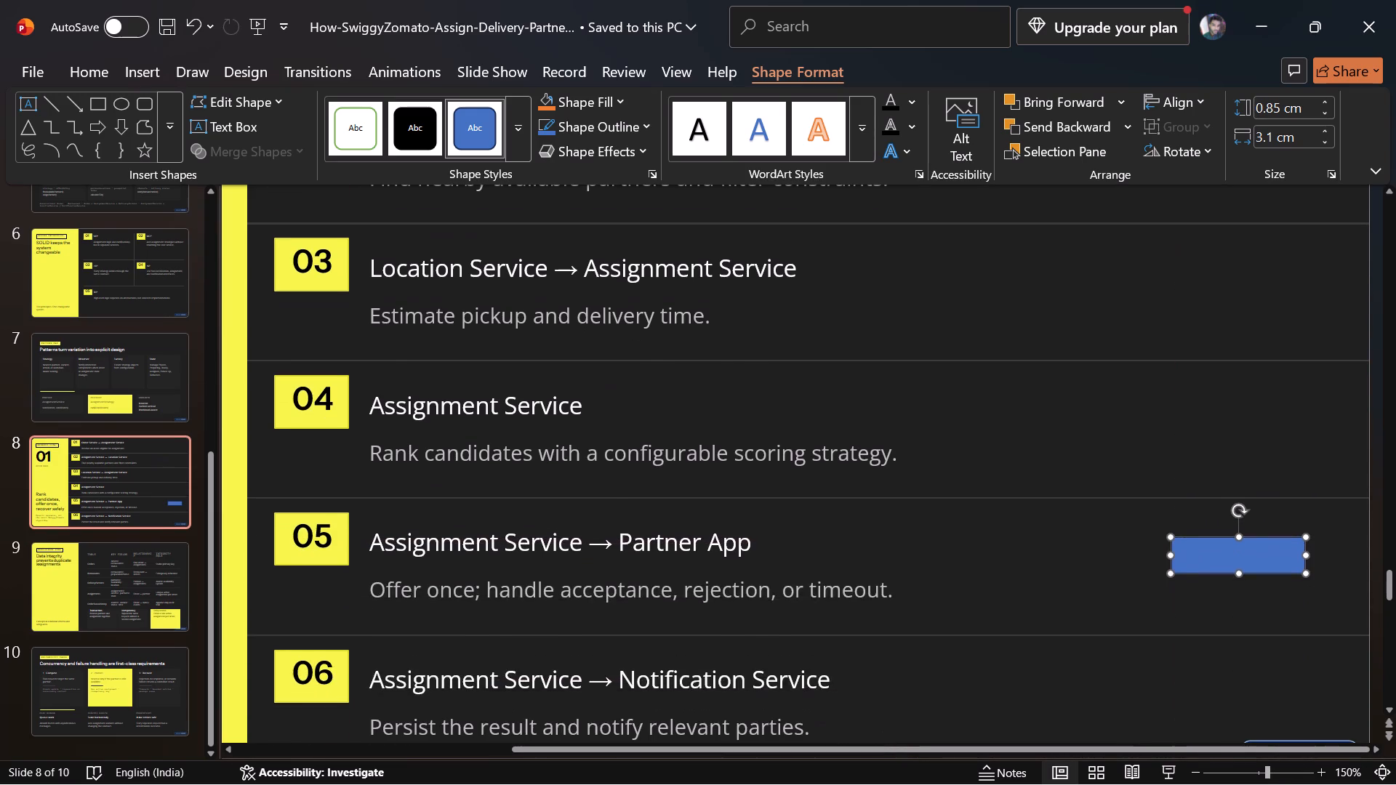
scroll(1264, 589, down, 1)
scroll(1257, 519, down, 2)
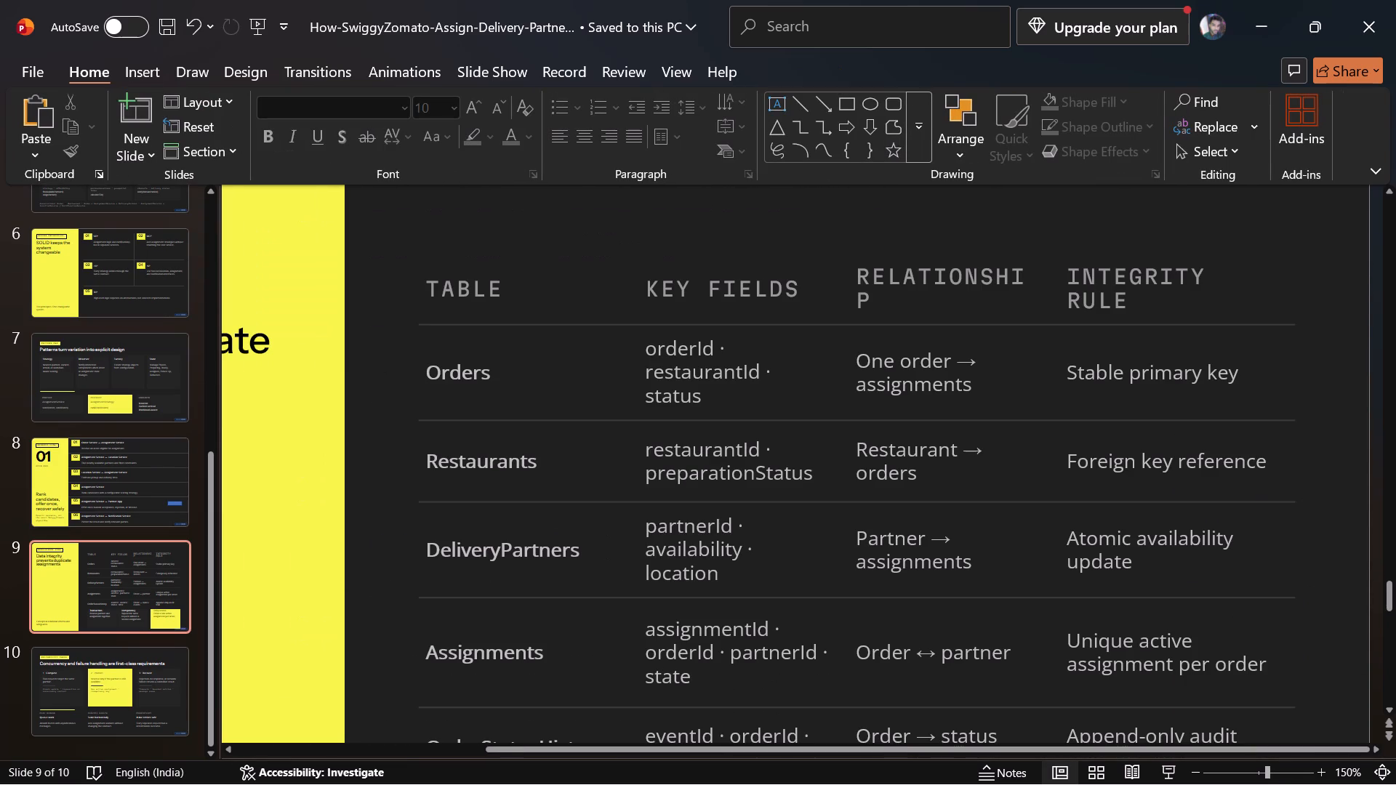
click(155, 489)
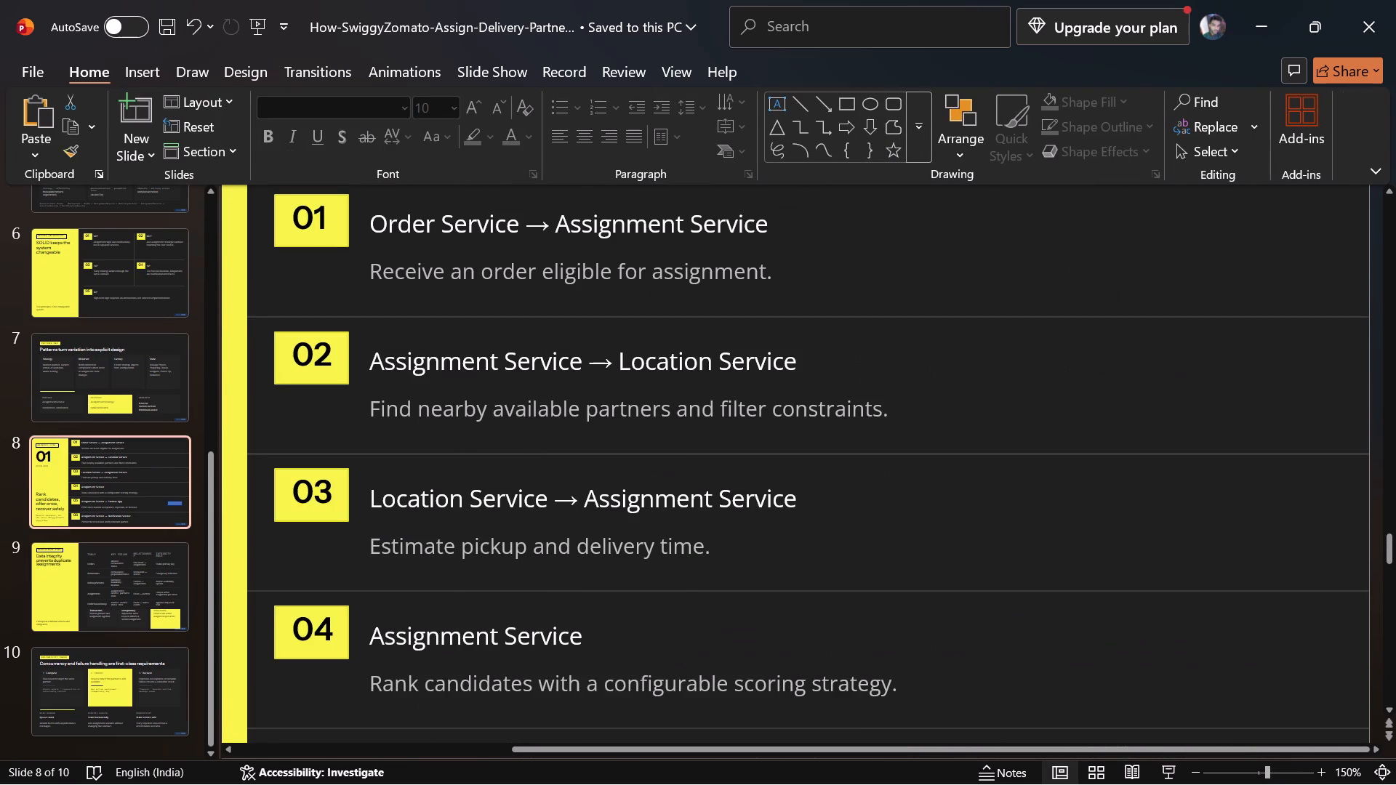
ctrl+scroll(1121, 655, down, 1)
ctrl+scroll(1229, 542, down, 1)
drag(1203, 608, 1239, 738)
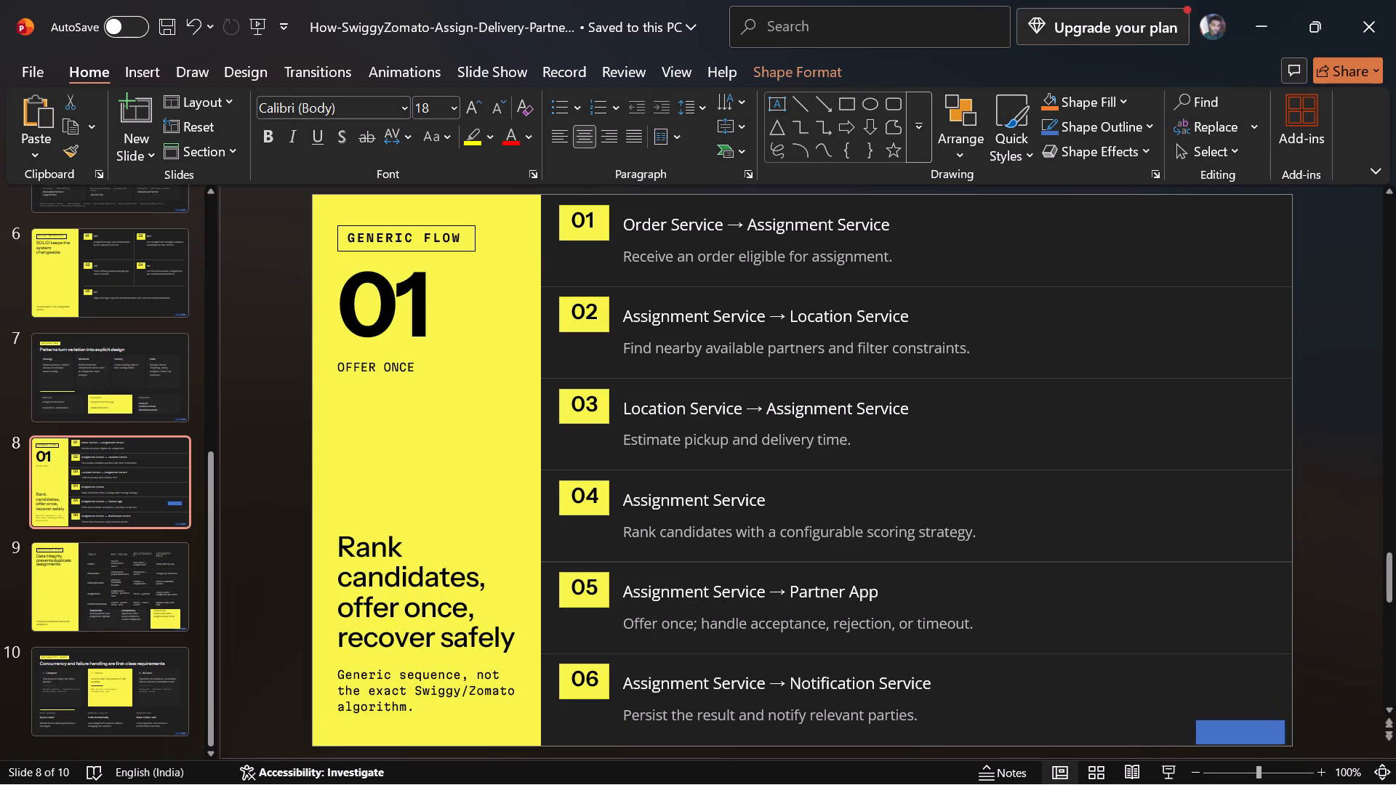
drag(1239, 738, 1243, 738)
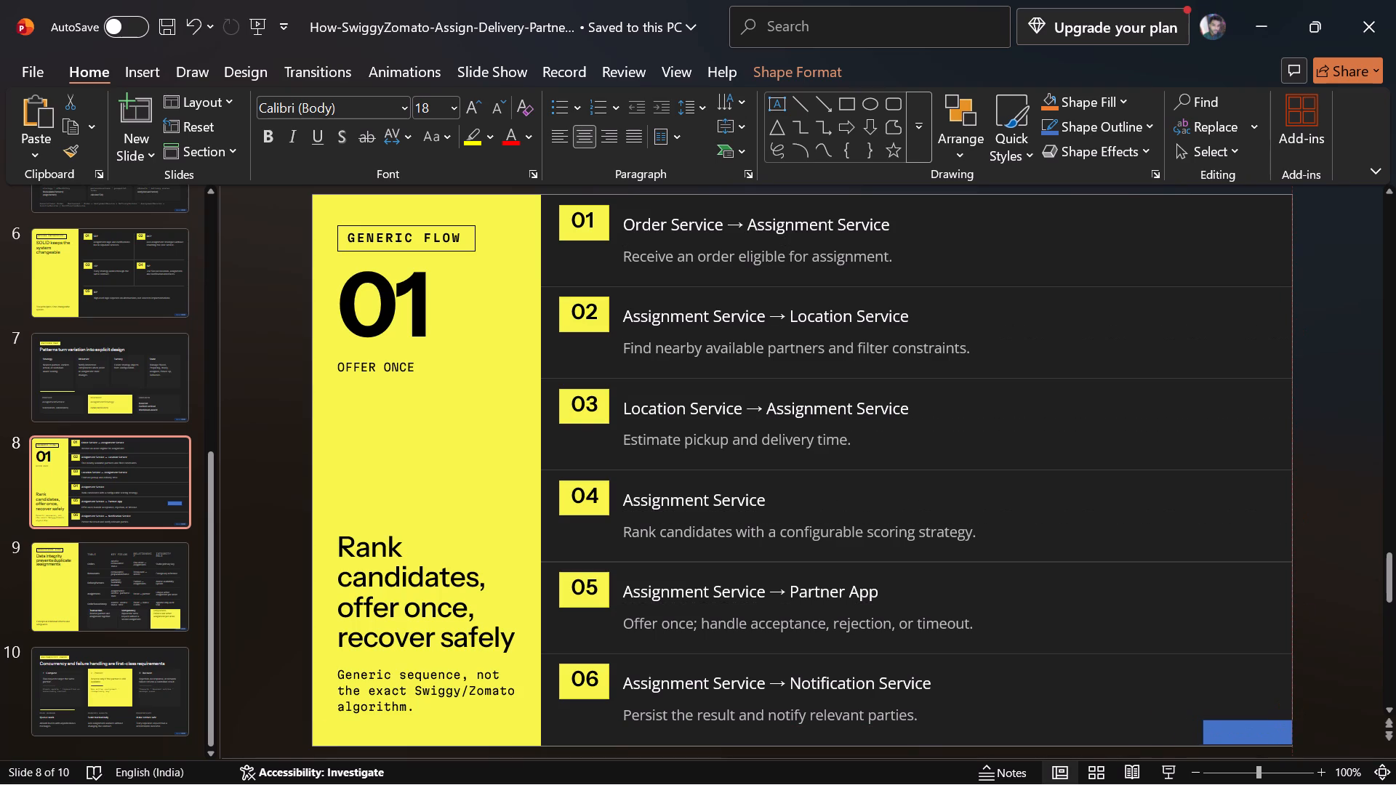
drag(1243, 738, 1240, 739)
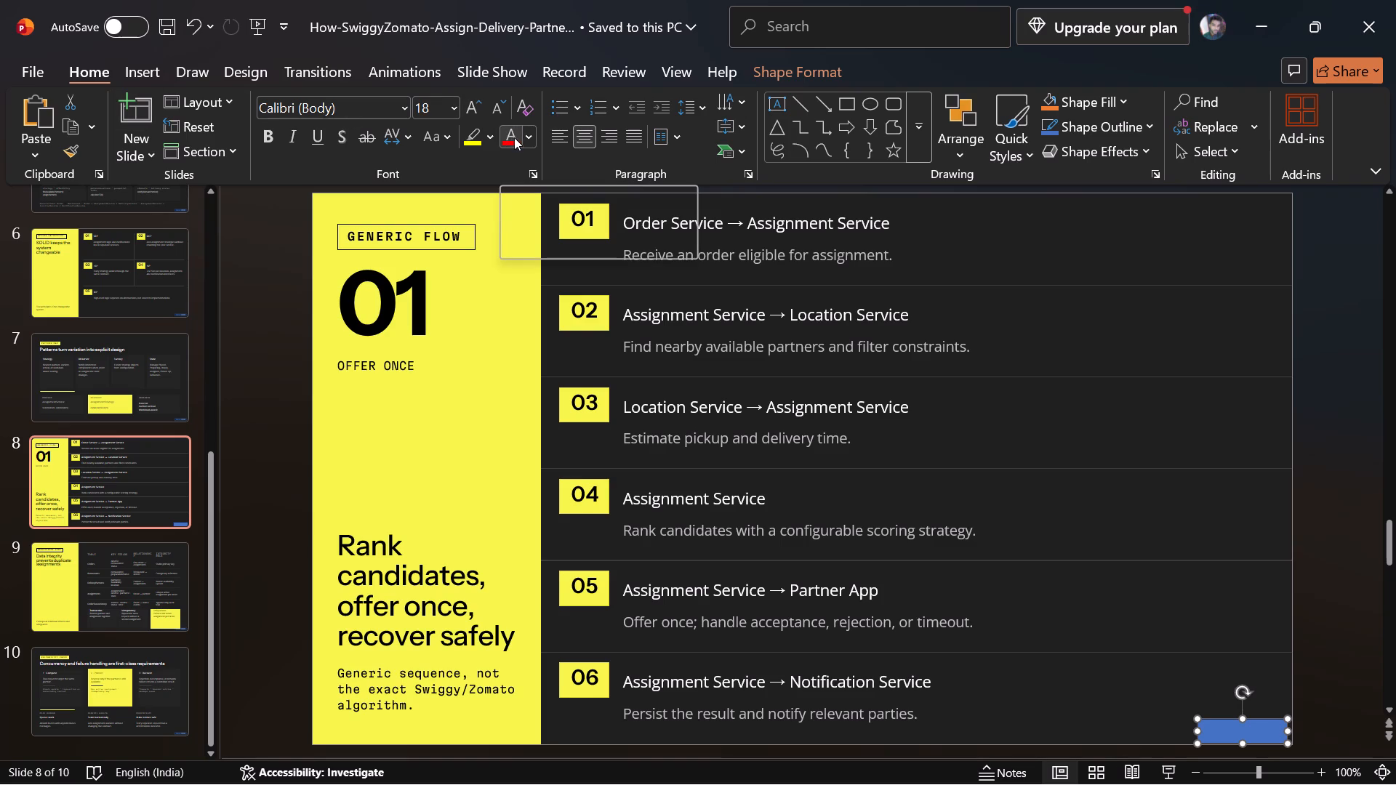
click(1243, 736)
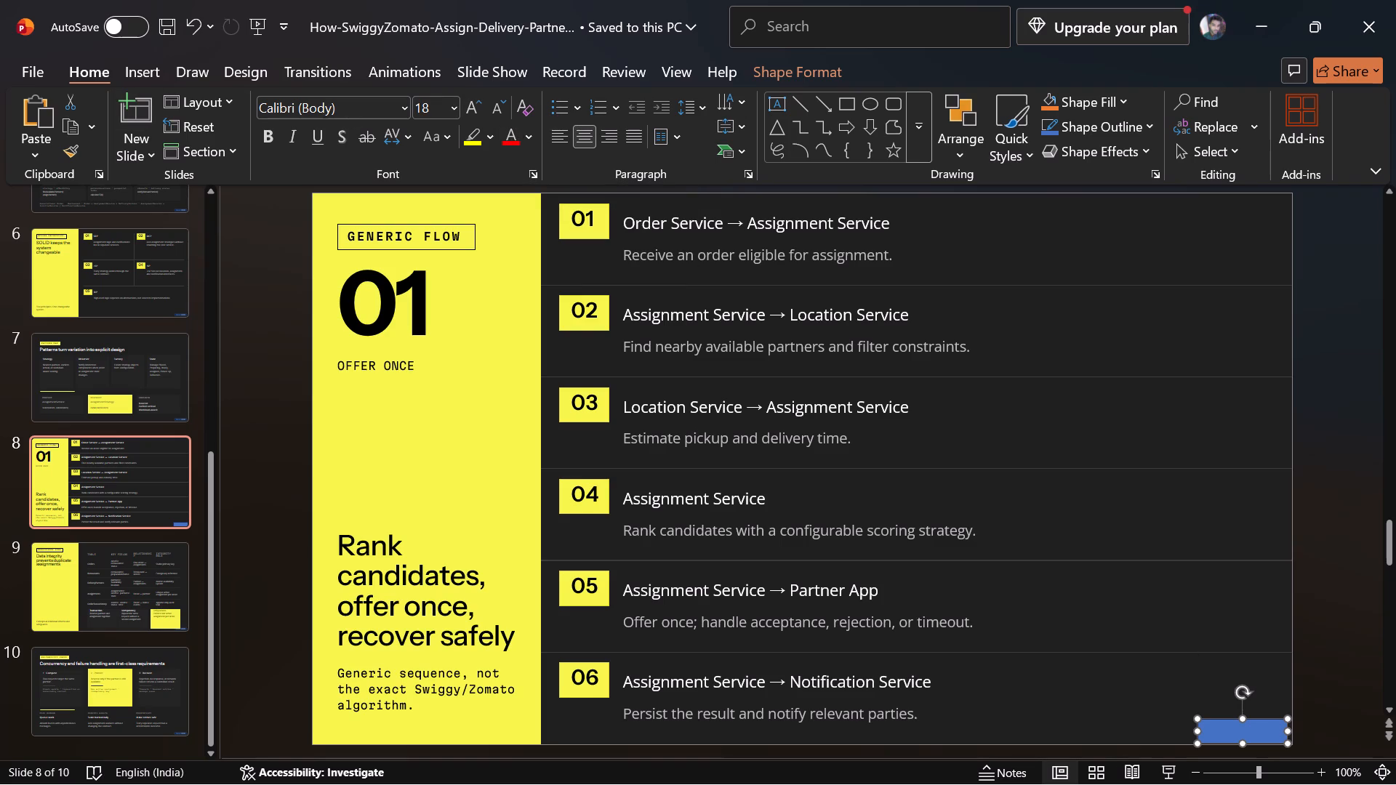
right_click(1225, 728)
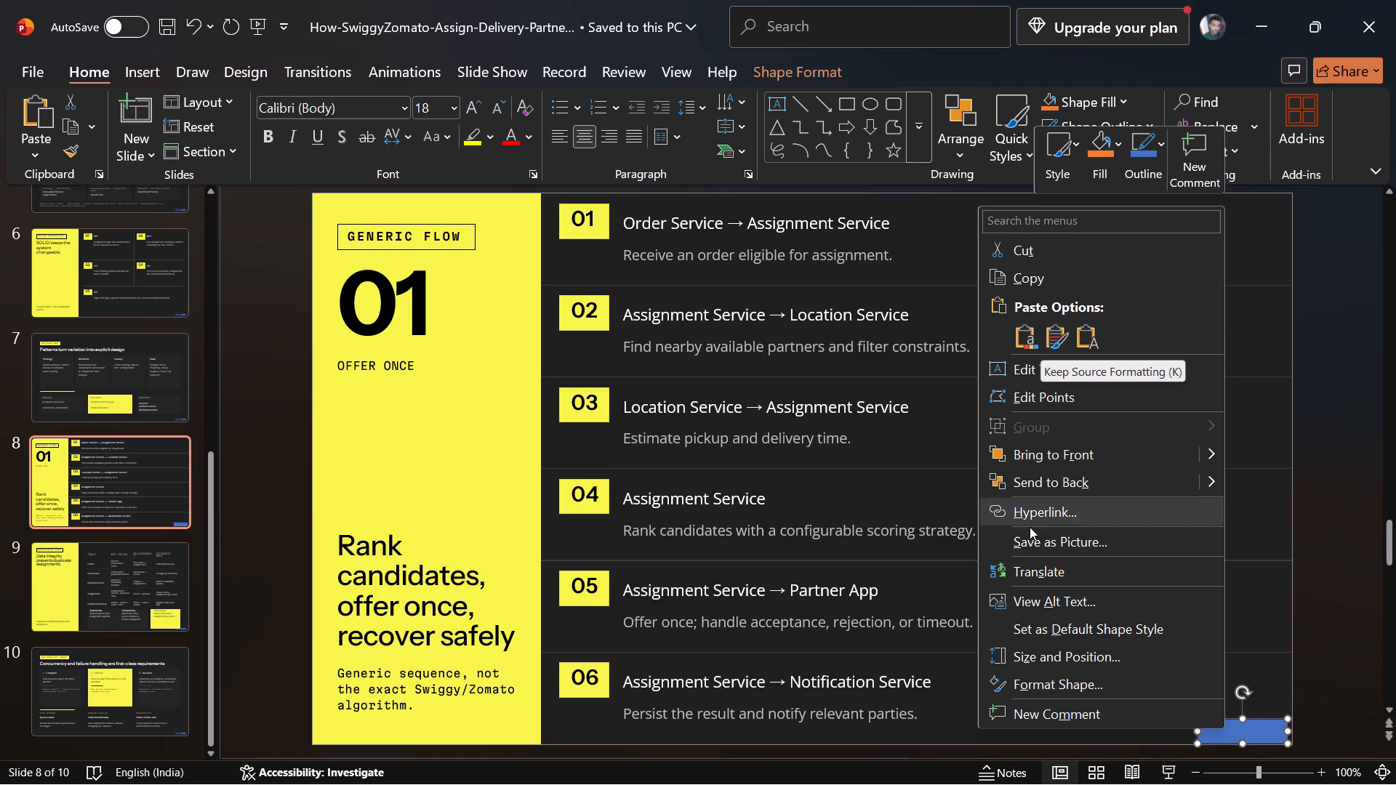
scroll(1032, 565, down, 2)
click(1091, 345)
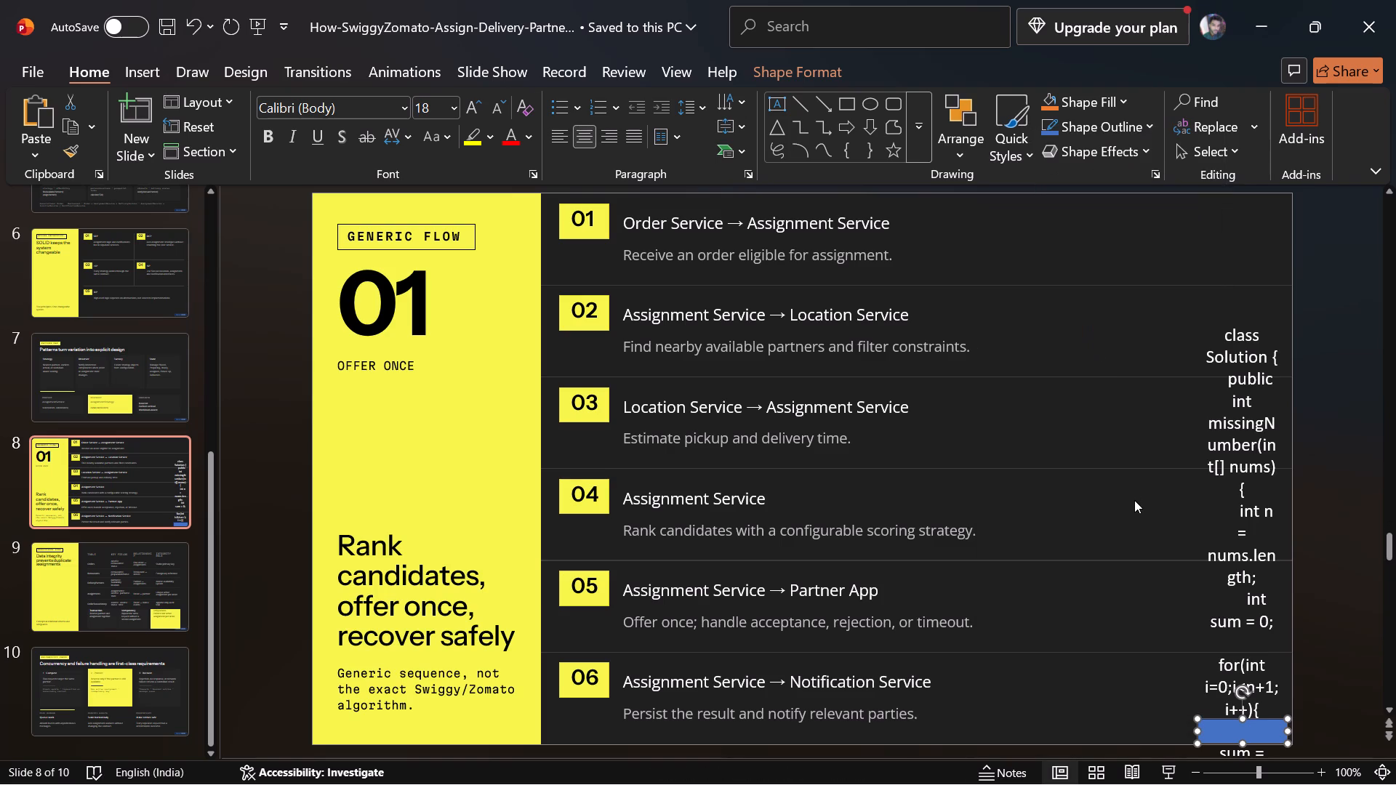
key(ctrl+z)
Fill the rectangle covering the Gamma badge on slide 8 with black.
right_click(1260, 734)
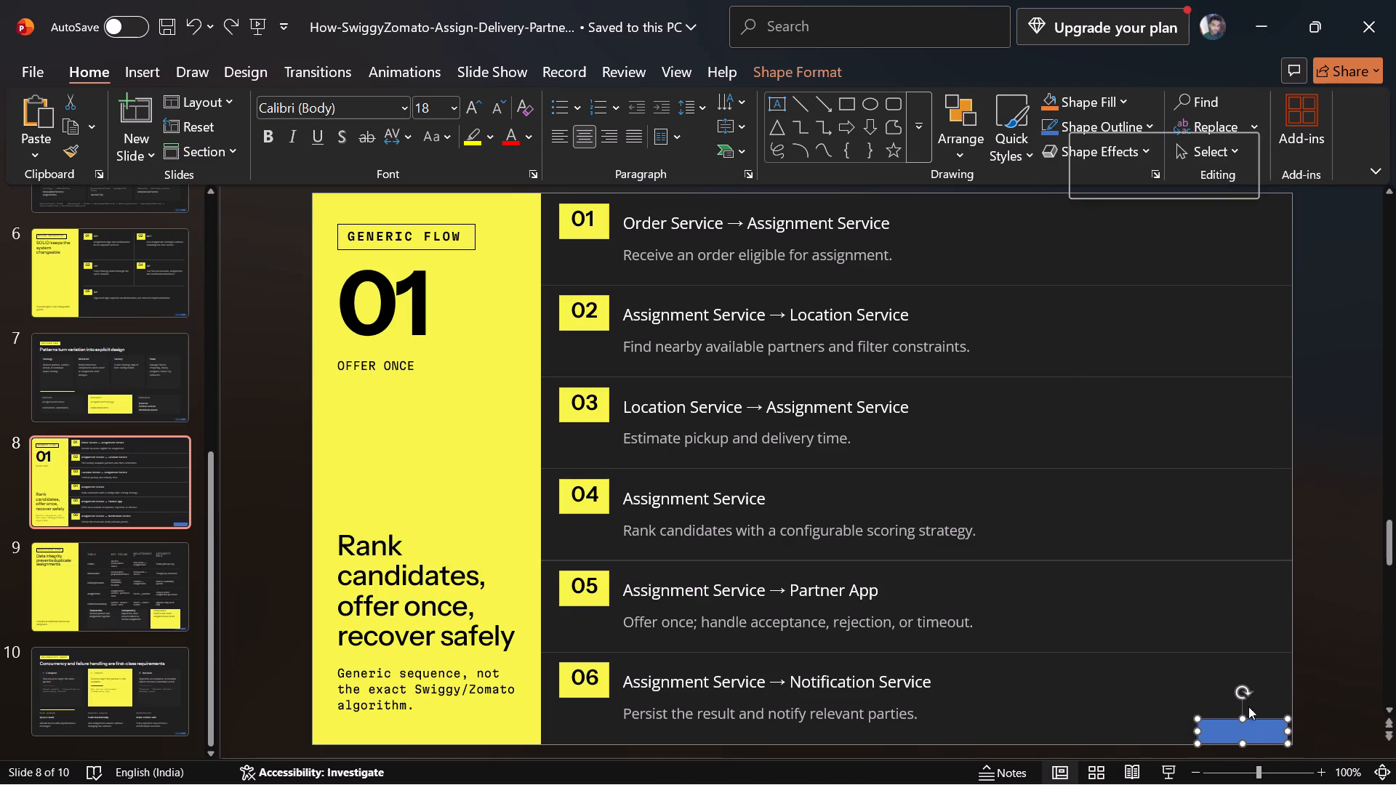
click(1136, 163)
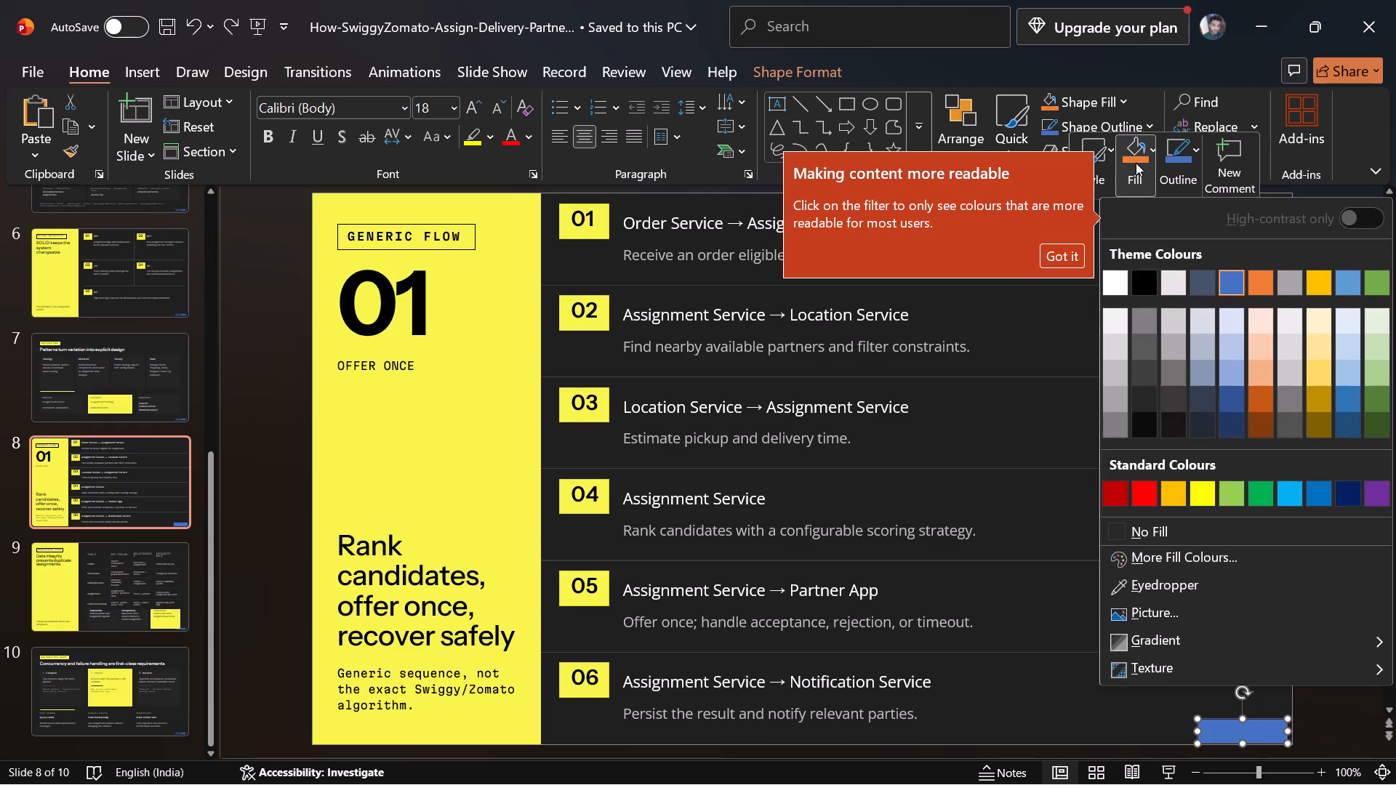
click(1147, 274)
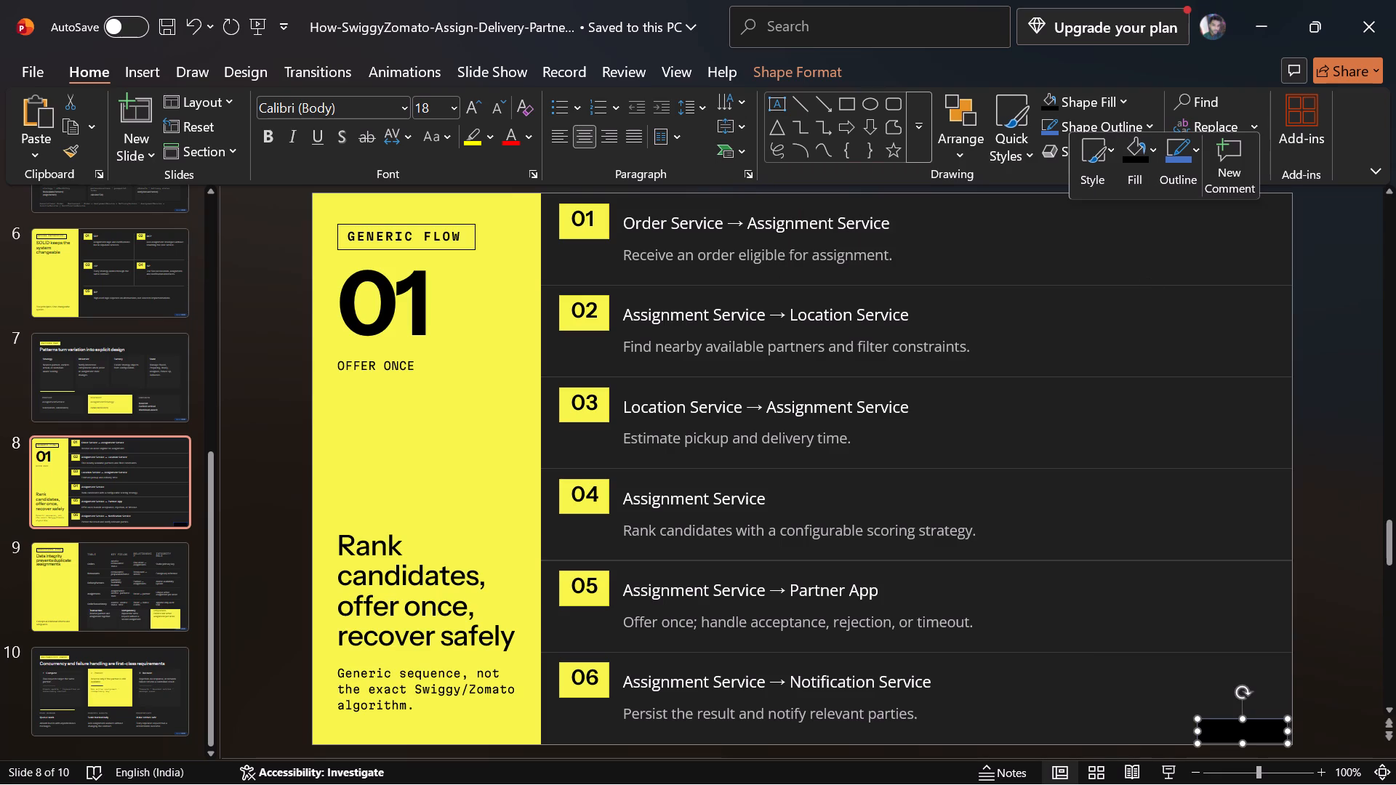
Fill the rectangle over the Gamma badge with the slide's dark background colour, sampled using the Eyedropper.
right_click(1232, 722)
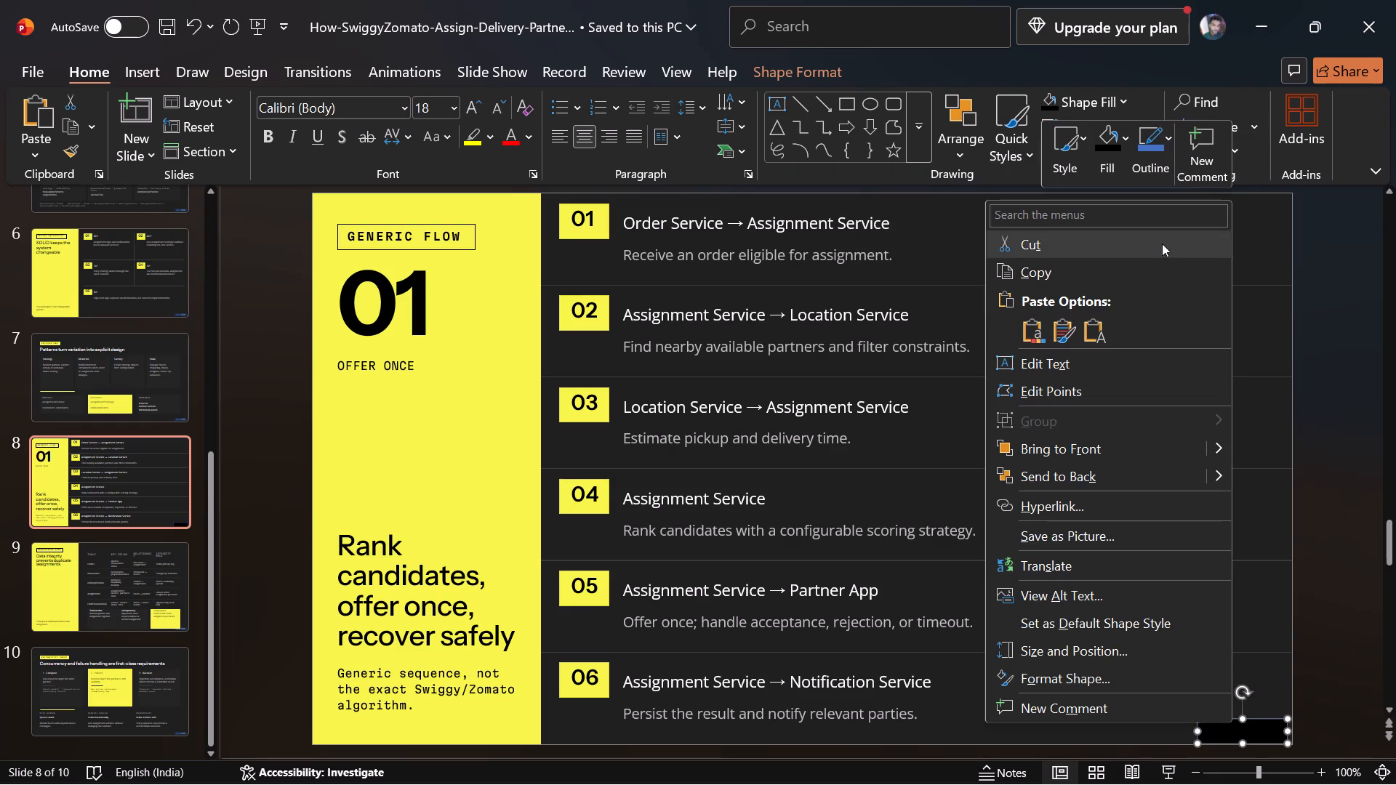
click(1114, 141)
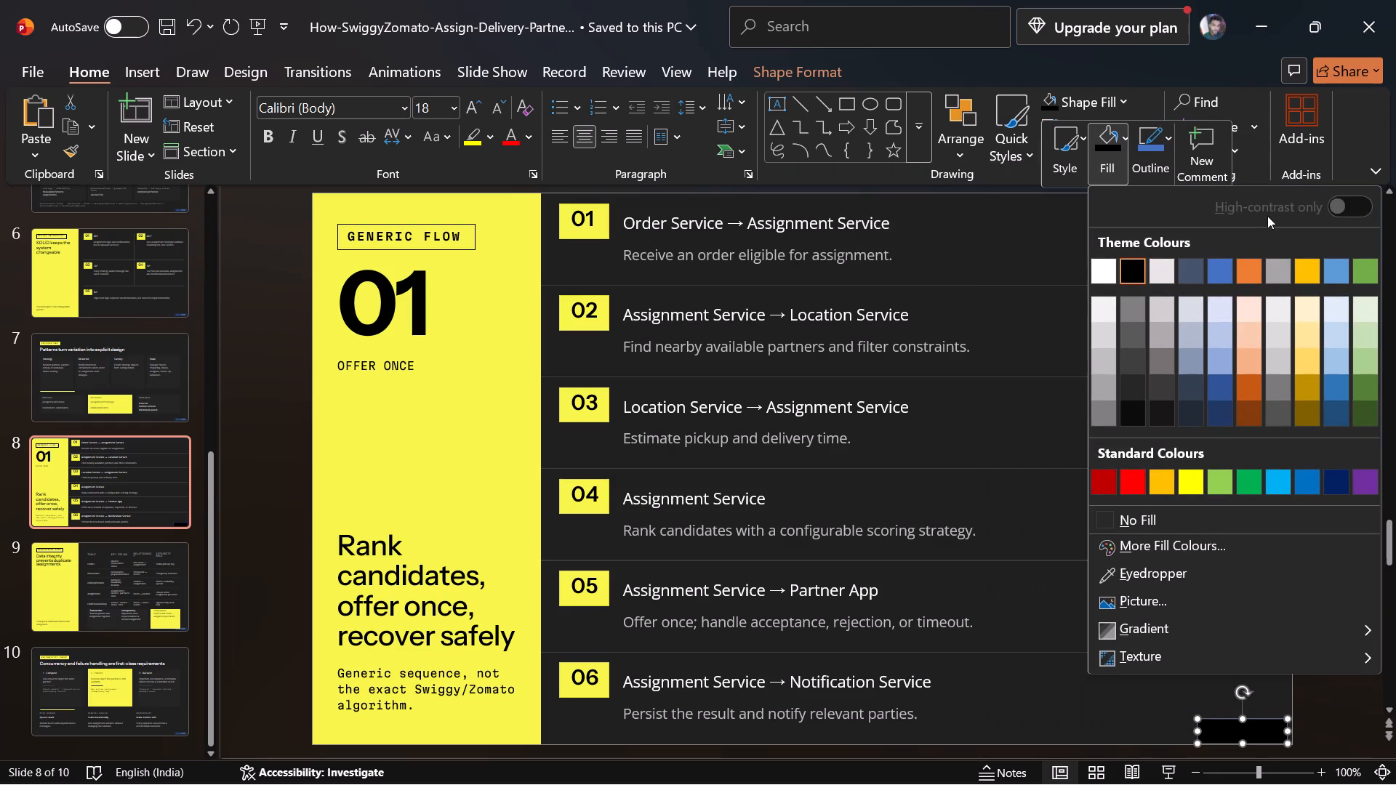
click(1131, 566)
click(1203, 637)
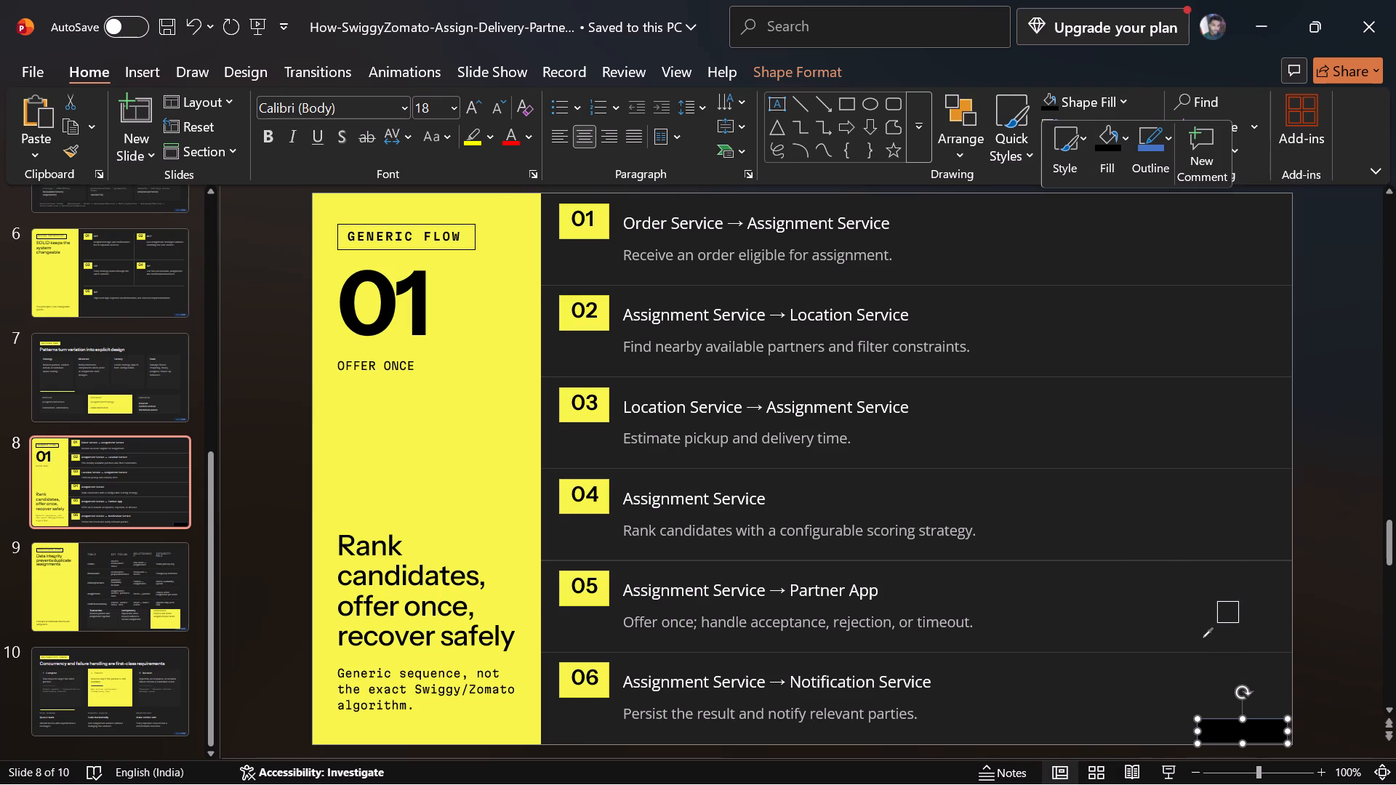
click(1143, 677)
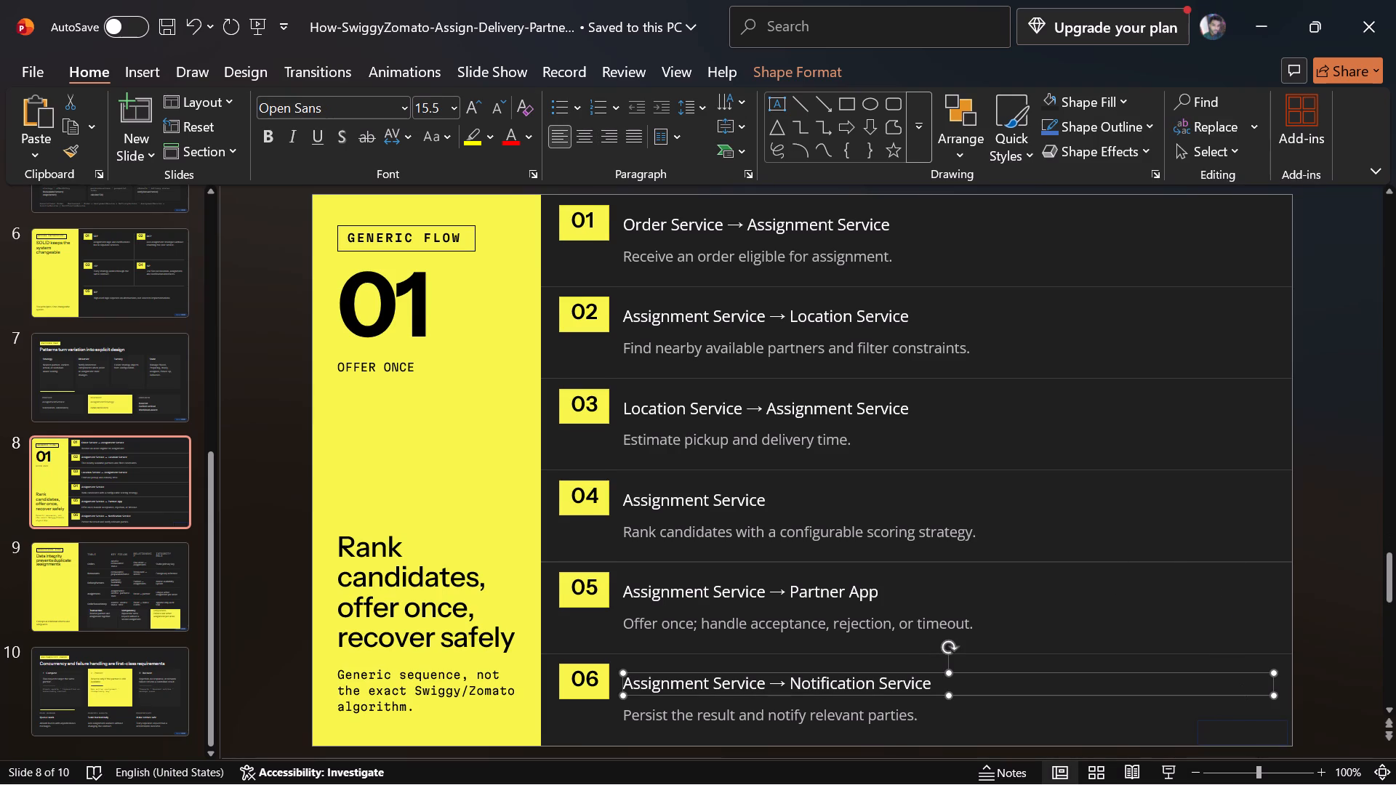
click(1132, 530)
Set the badge-covering rectangle's outline to the slide's dark background colour, sampled using the Eyedropper.
click(1227, 725)
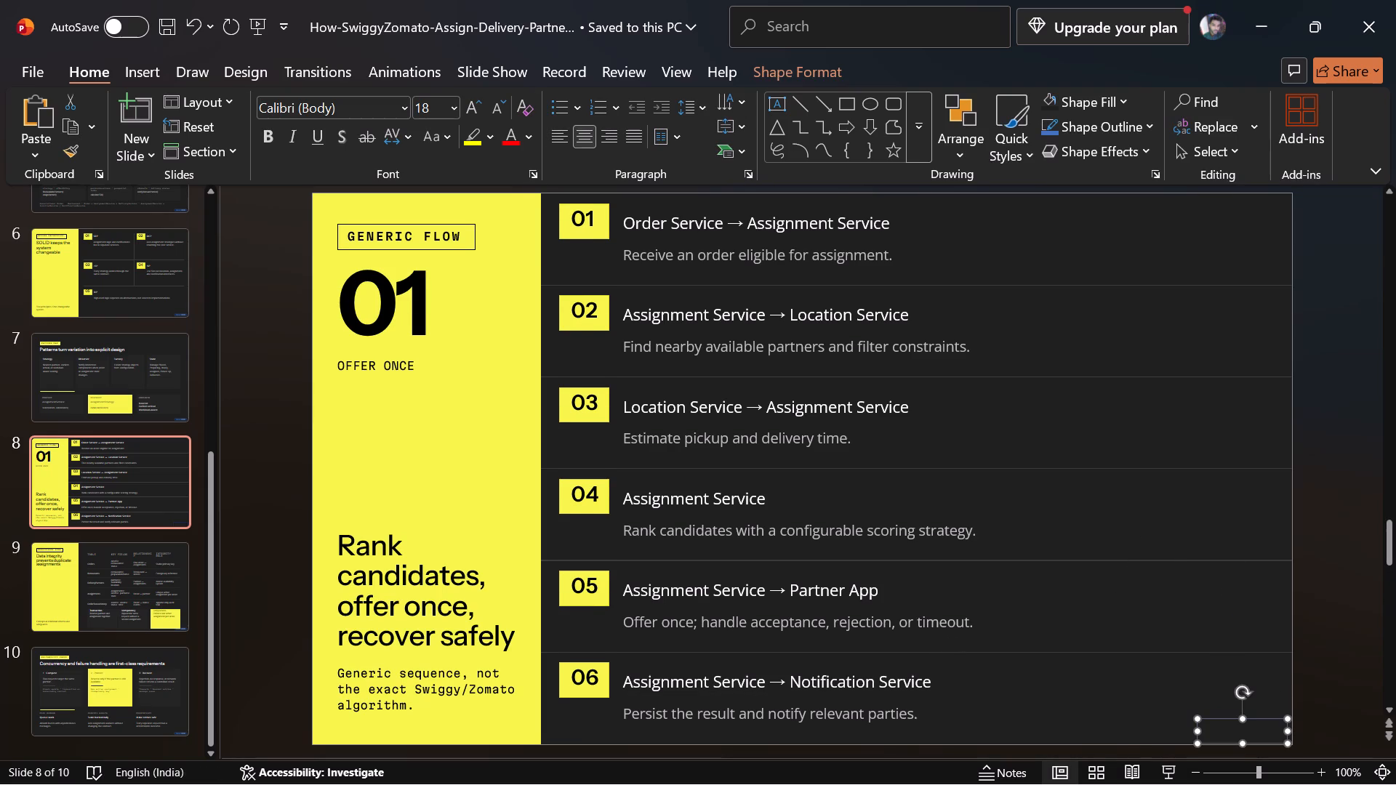
right_click(1229, 728)
click(1152, 166)
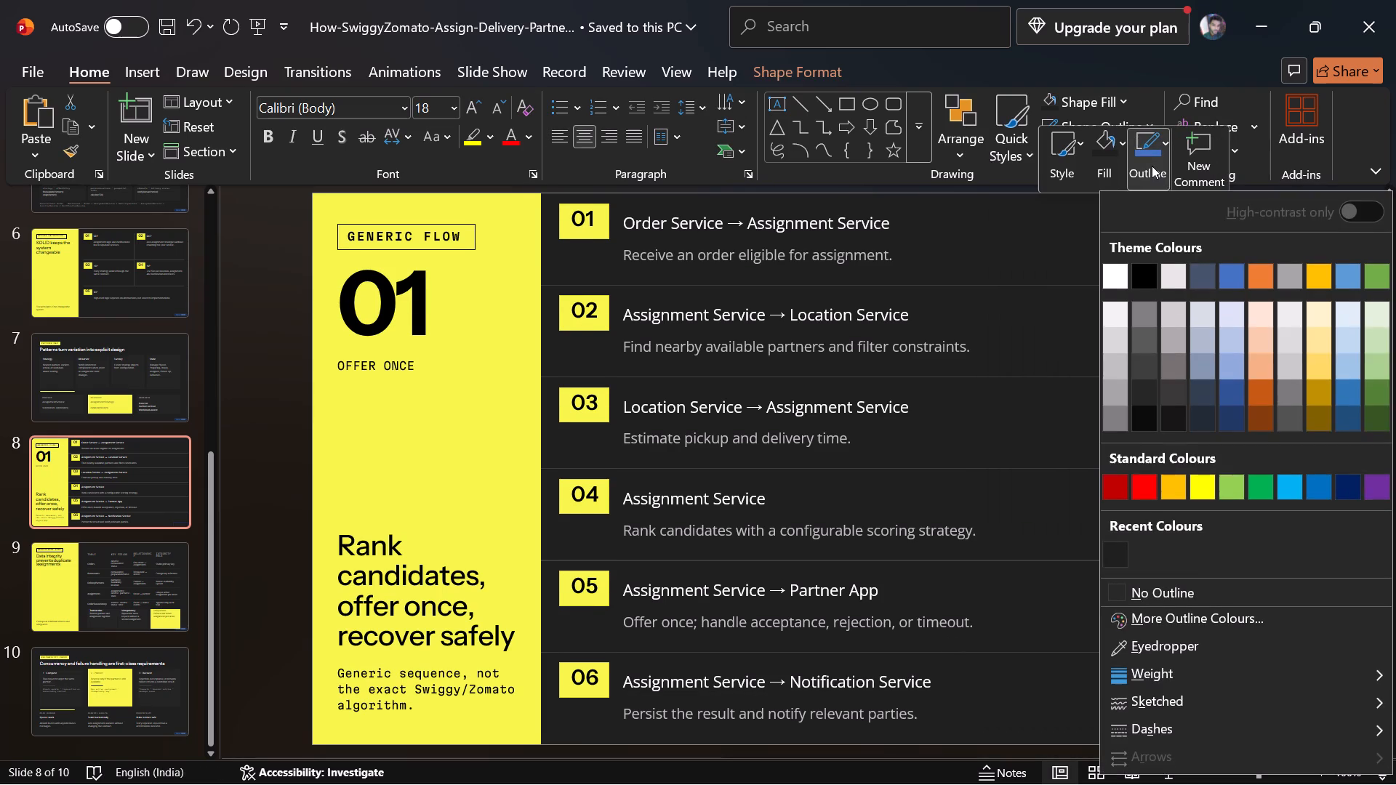
click(1182, 653)
click(1153, 608)
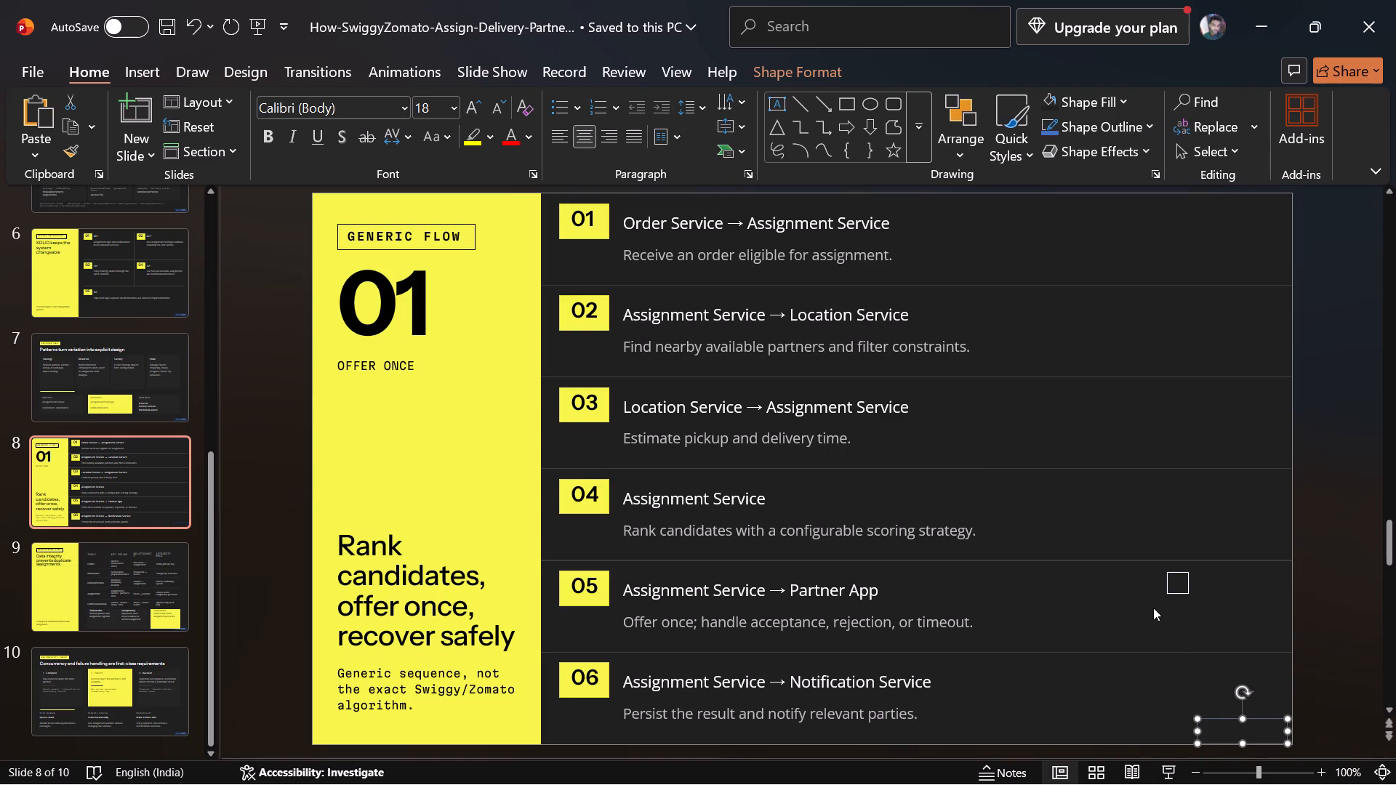
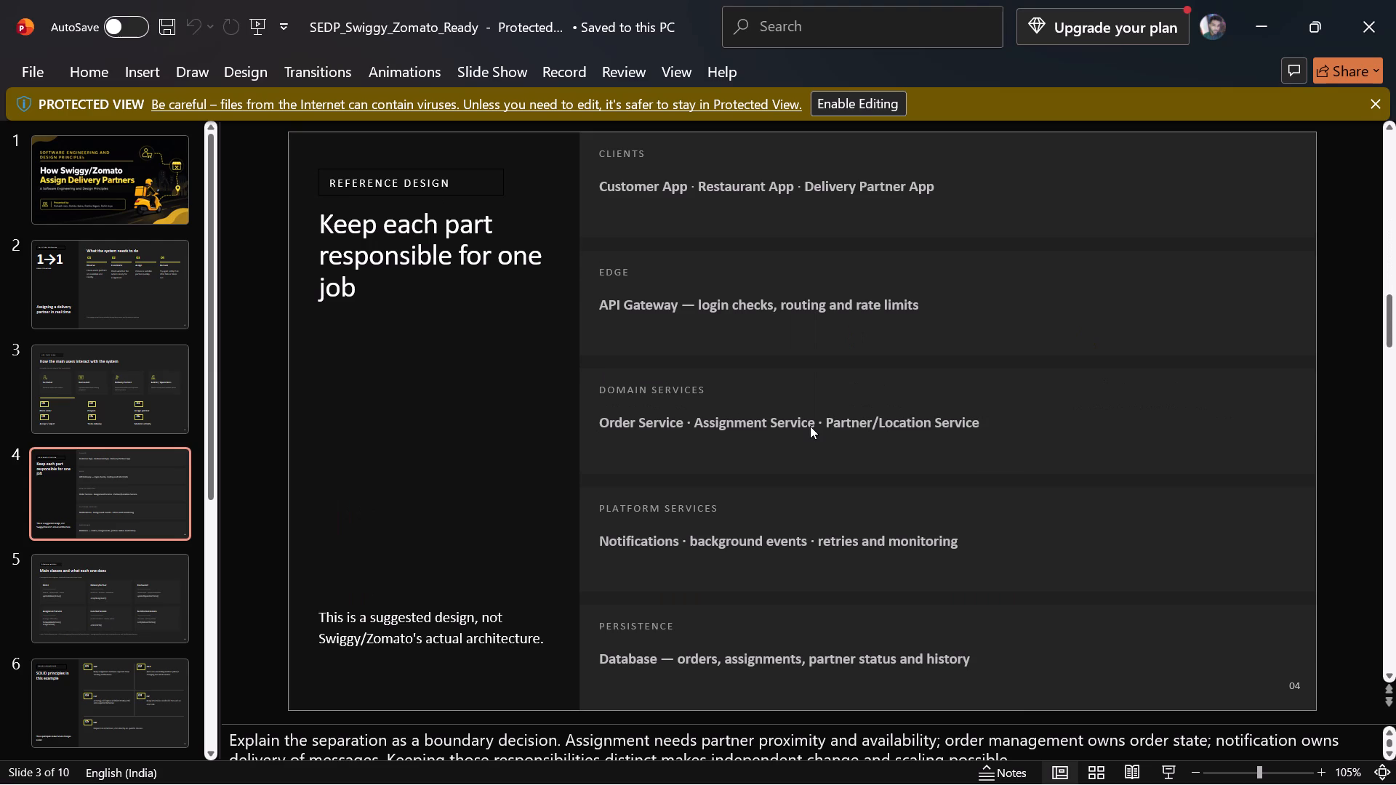
Look through the SEDP_Swiggy_Zomato_Ready presentation from slide 4 to the final slide, examining each slide's content and layout.
key(Down)
key(Down)
key(Down)
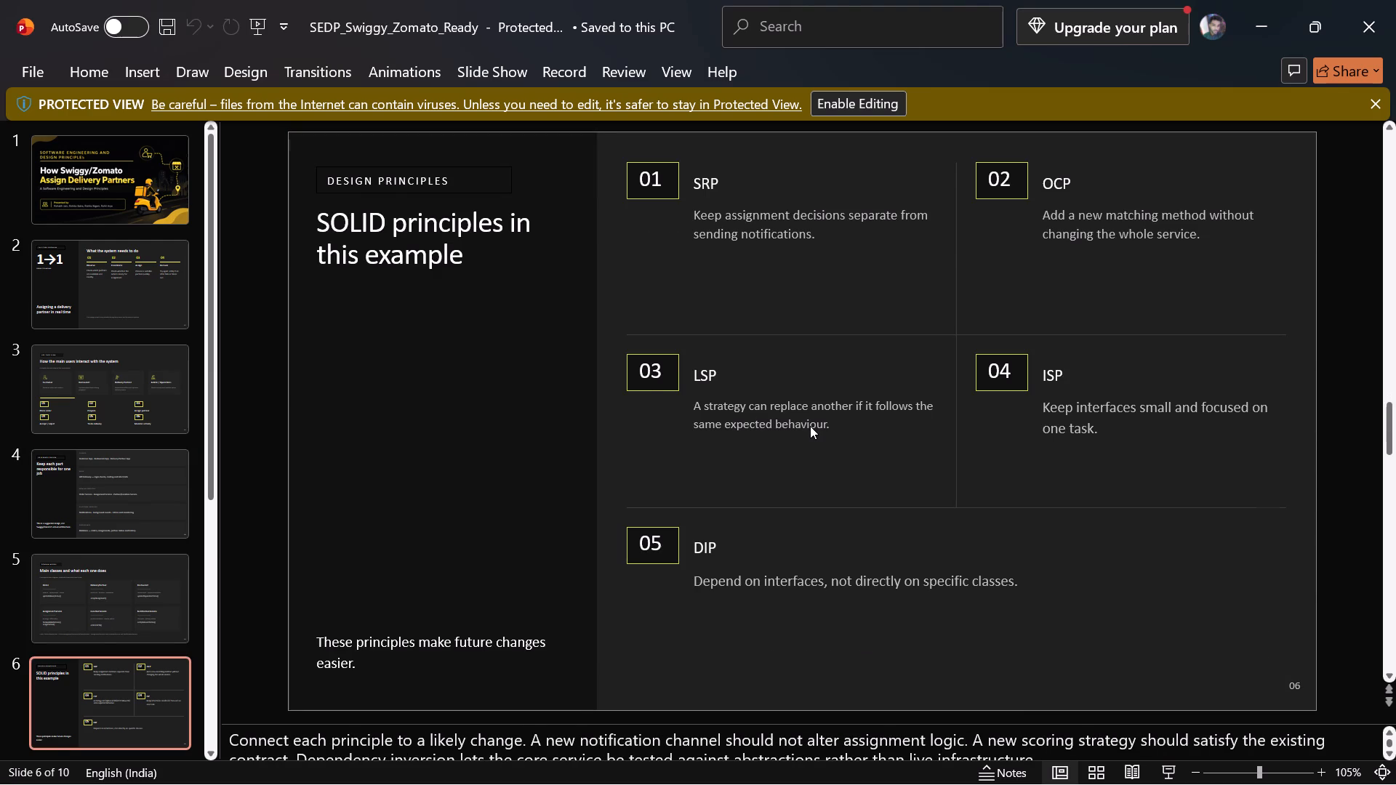
key(Down)
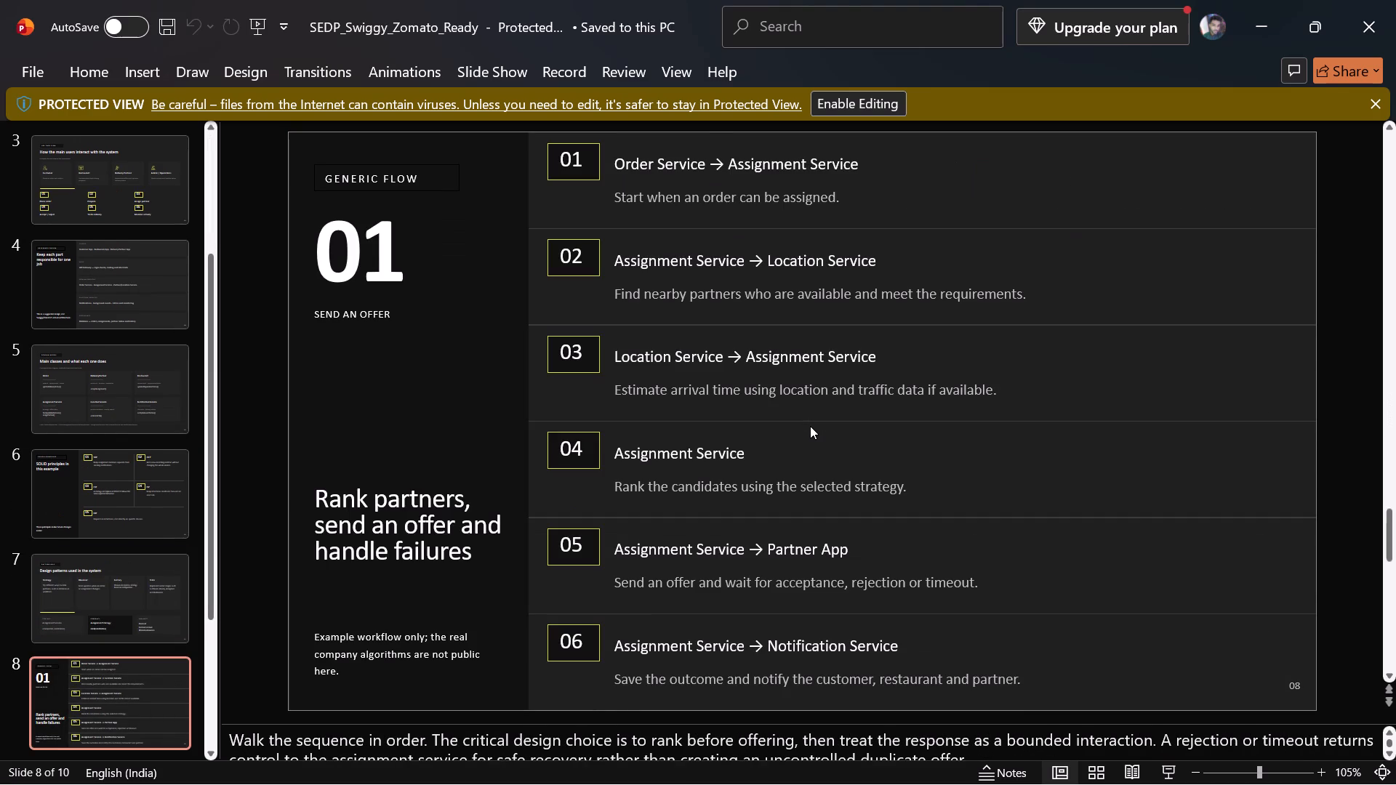
key(Down)
key(Down)
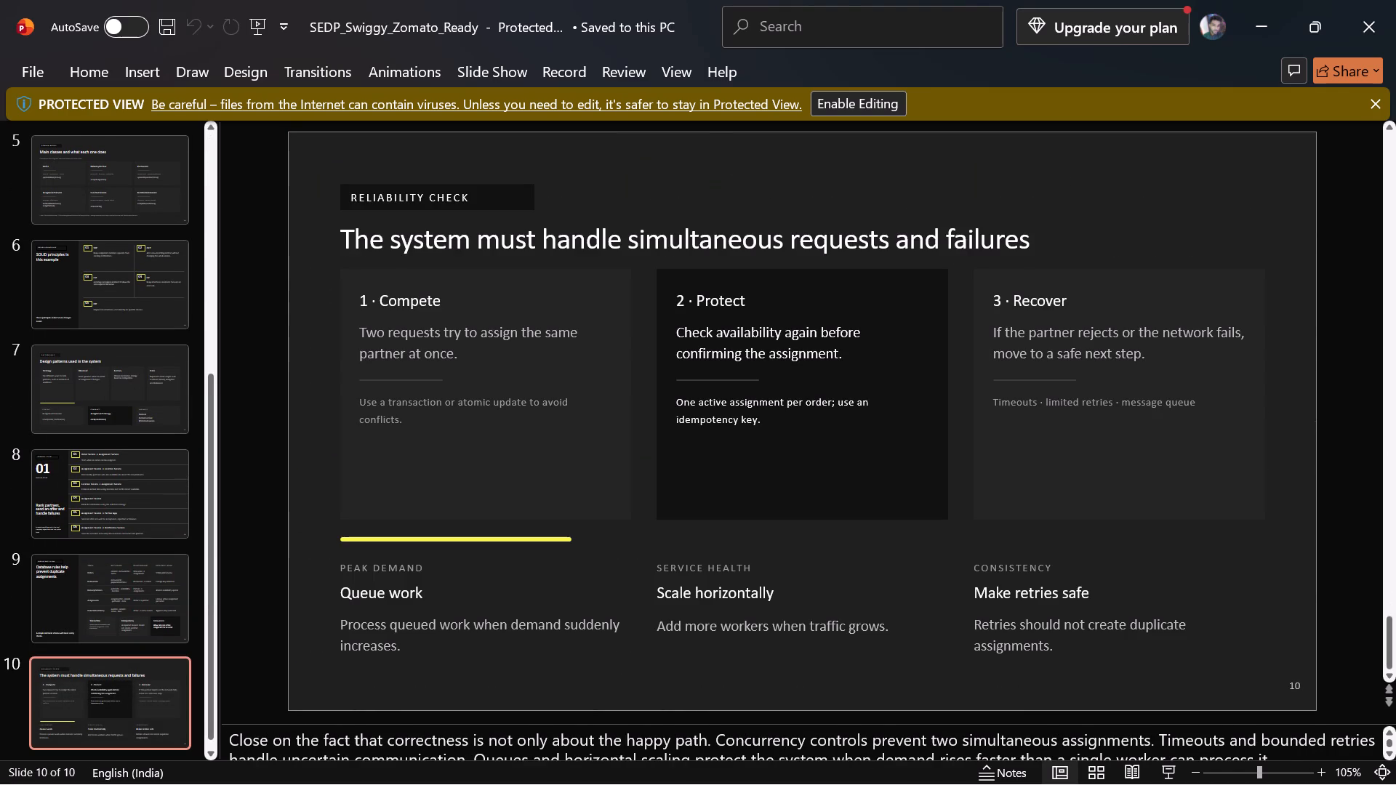
key(Down)
key(Up)
key(Down)
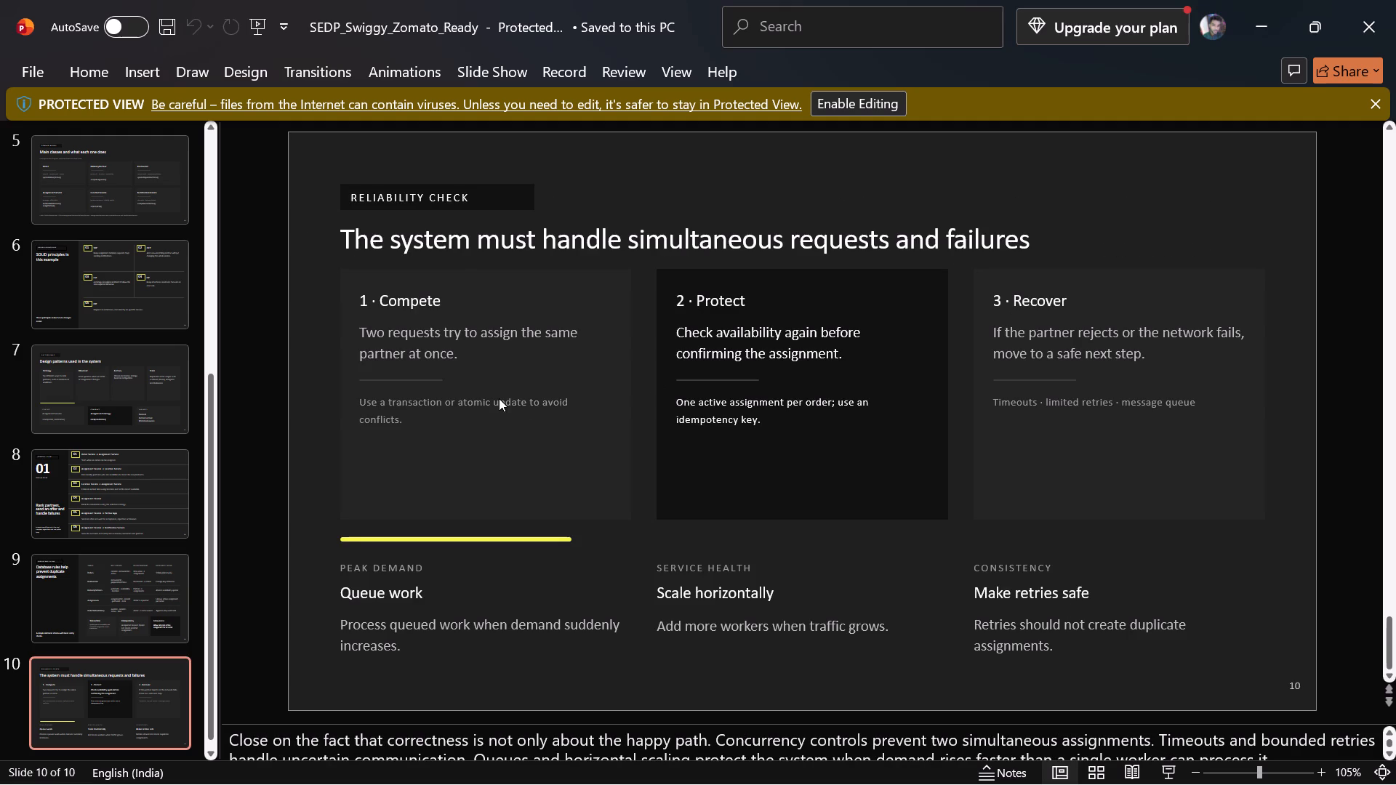
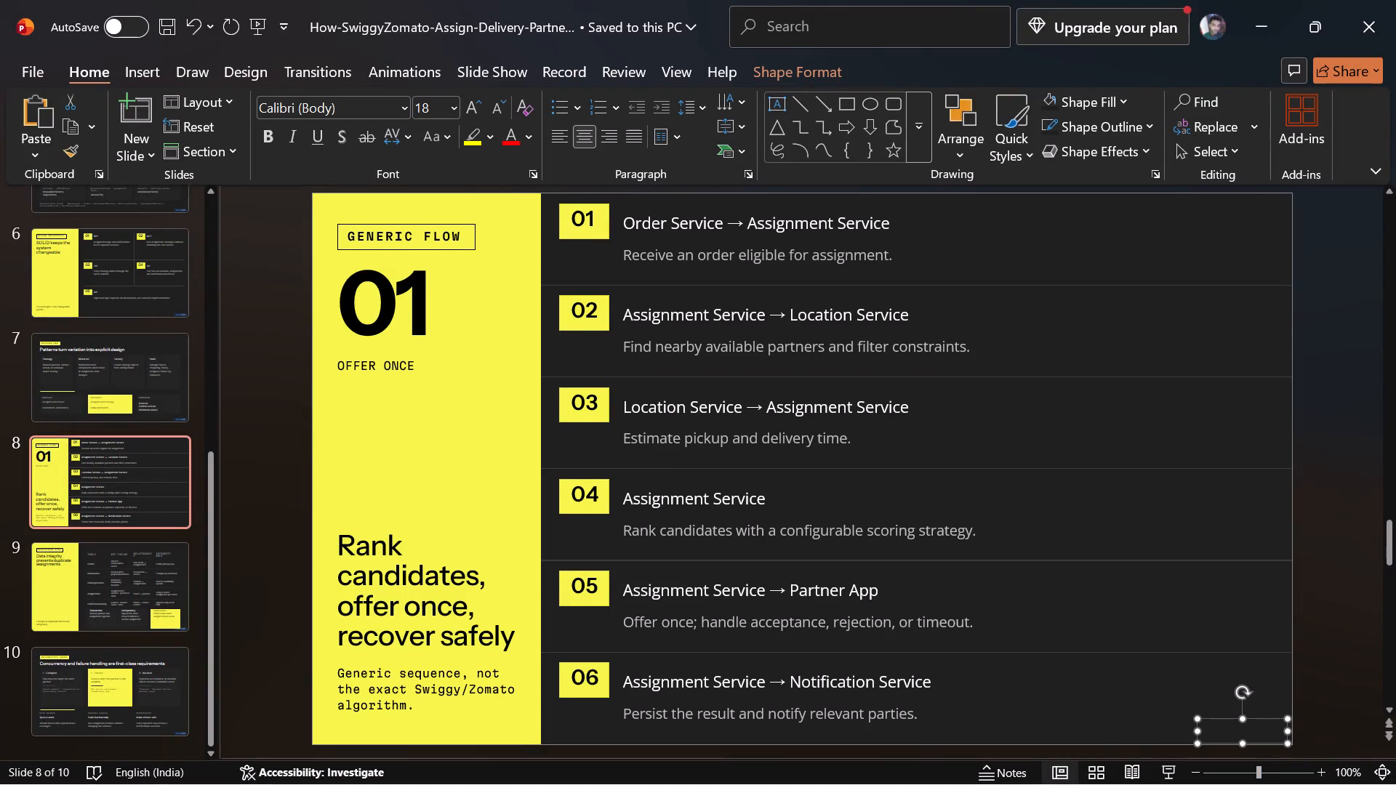
Copy the dark cover rectangle from slide 8 and paste it over the Gamma badges on slides 9 and 10.
key(ctrl+c)
click(142, 558)
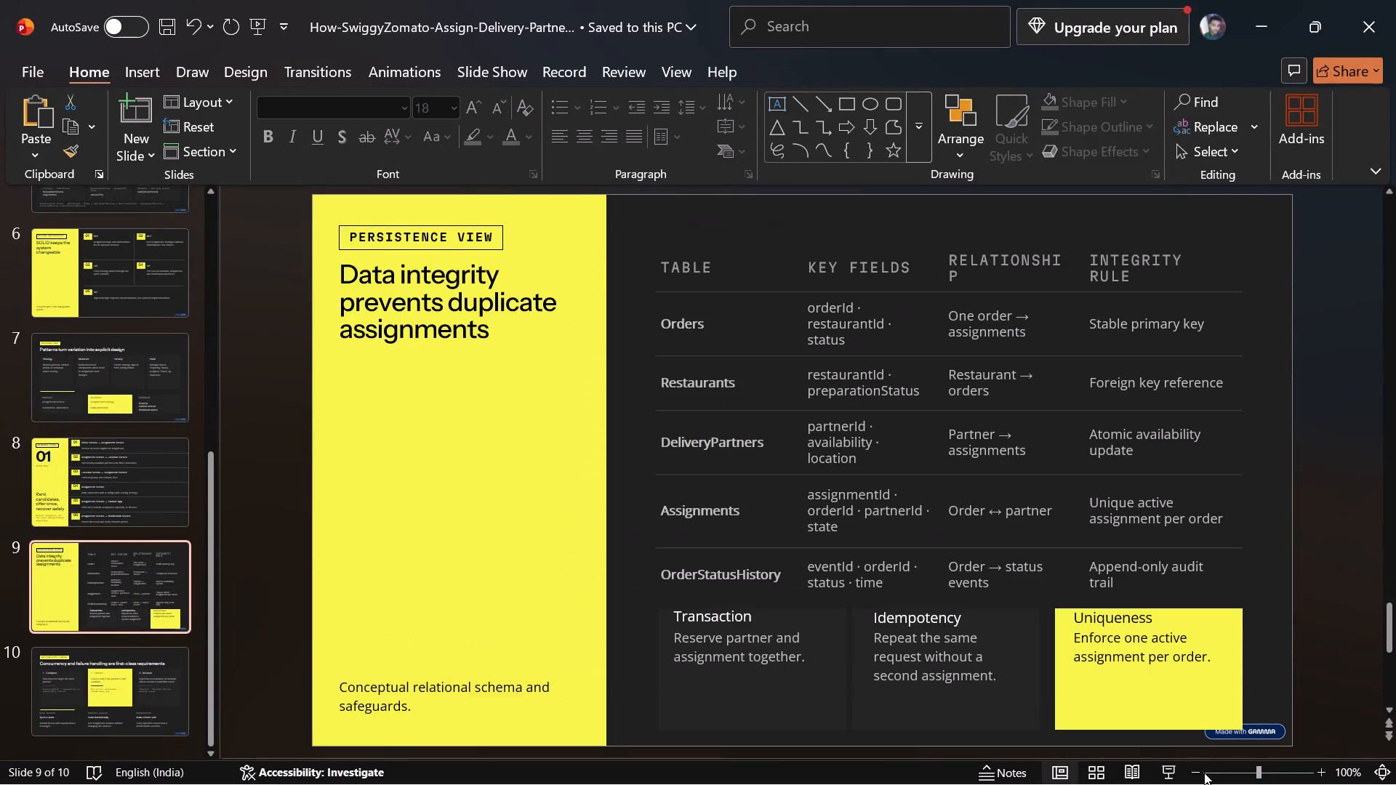
click(1267, 717)
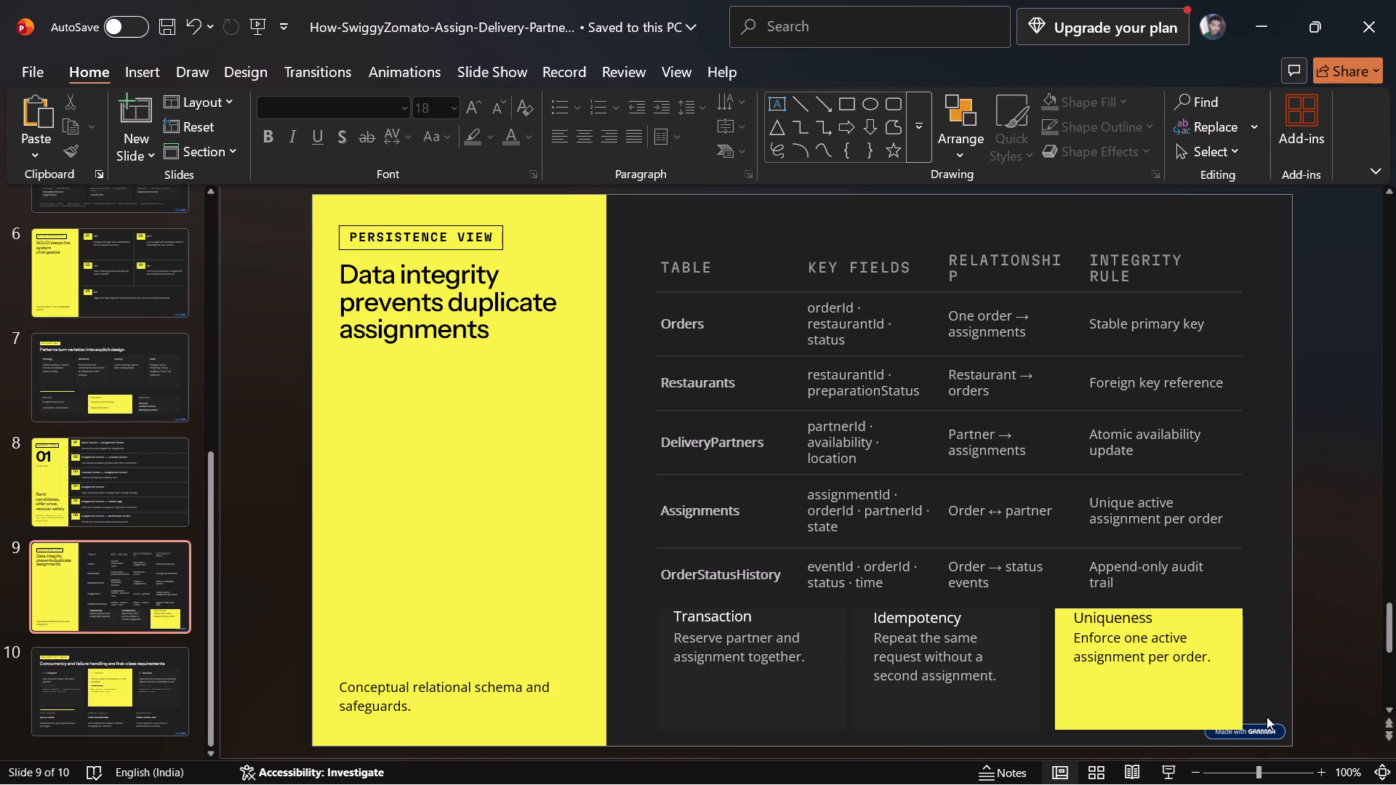
key(ctrl+v)
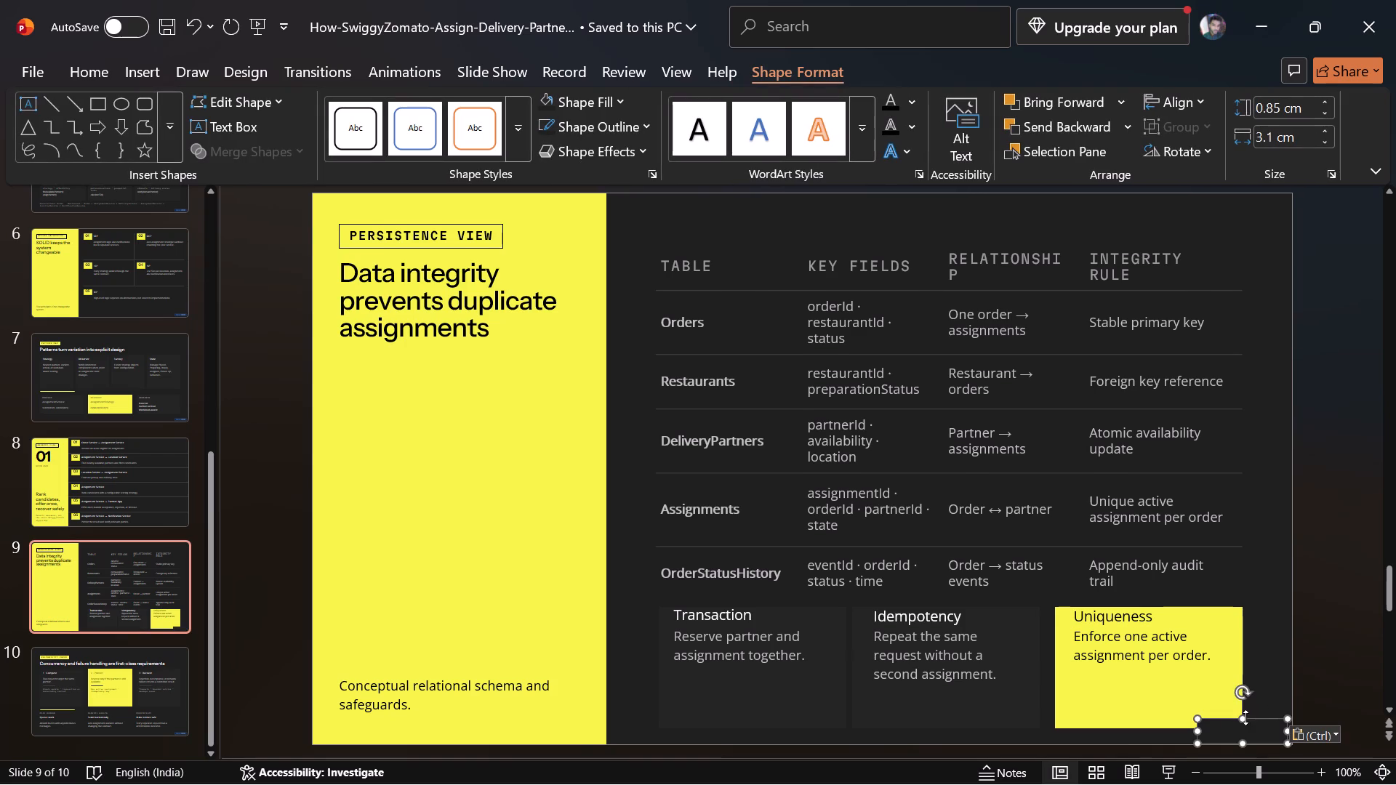
click(104, 686)
key(ctrl+v)
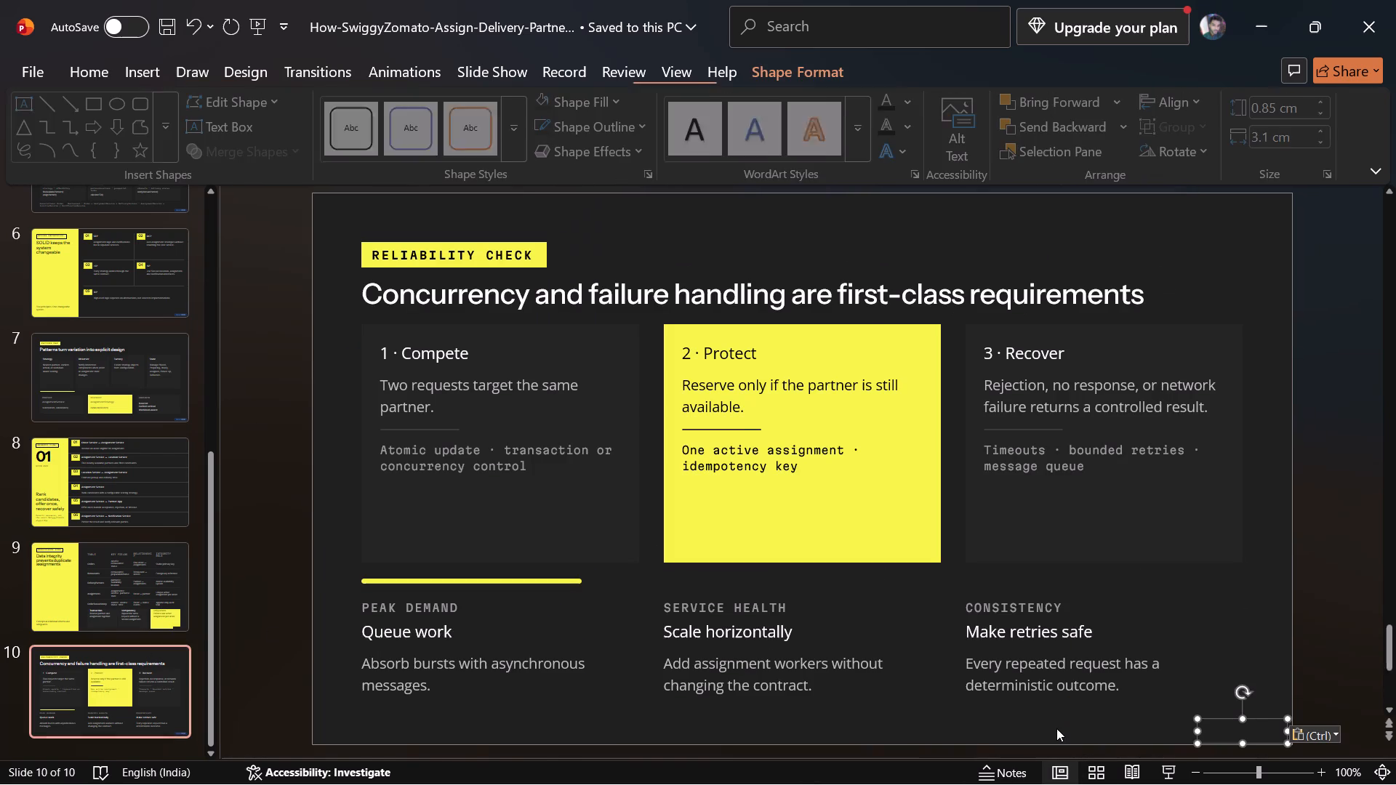
Paste the copied dark cover rectangle over the bottom-right badge area on each of slides 2 through 7.
scroll(73, 264, up, 6)
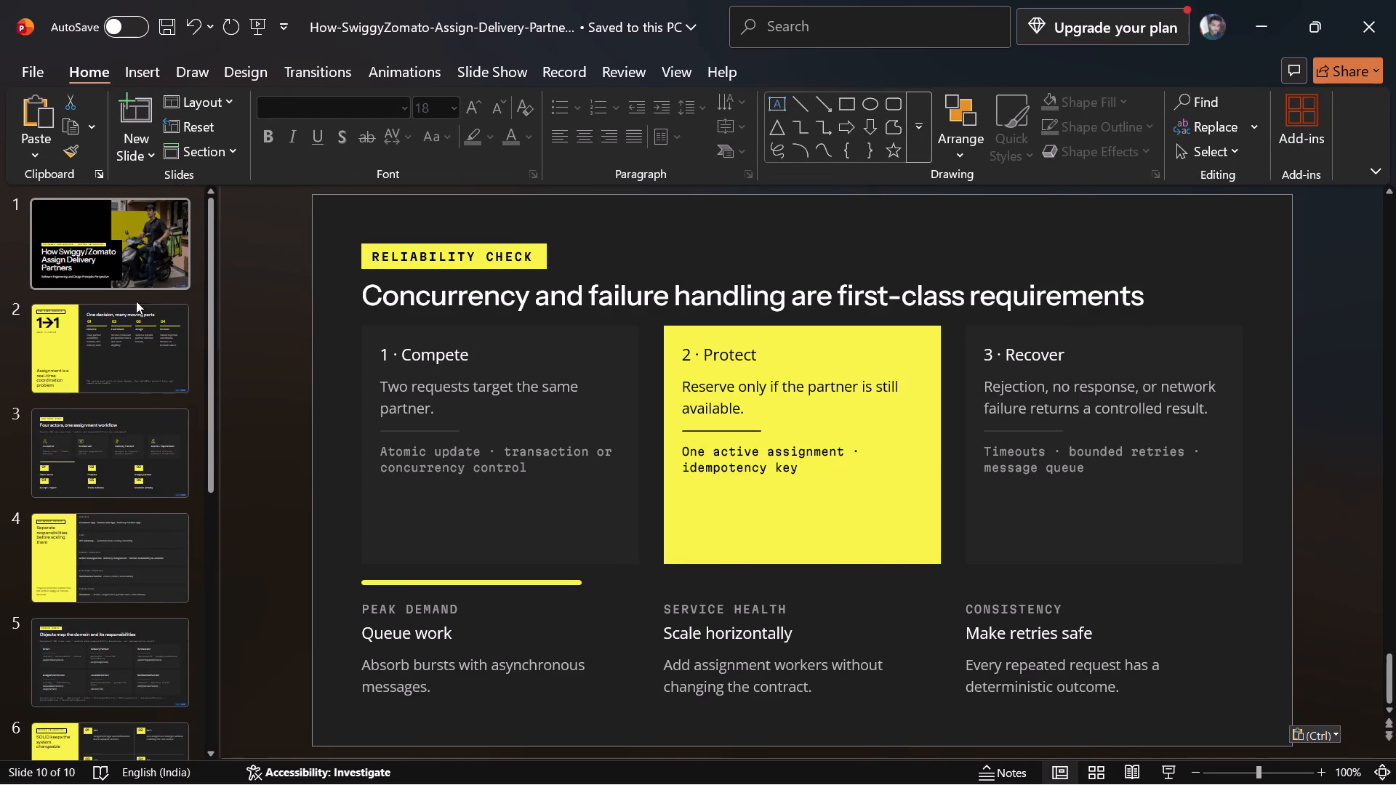
click(136, 368)
key(ctrl+v)
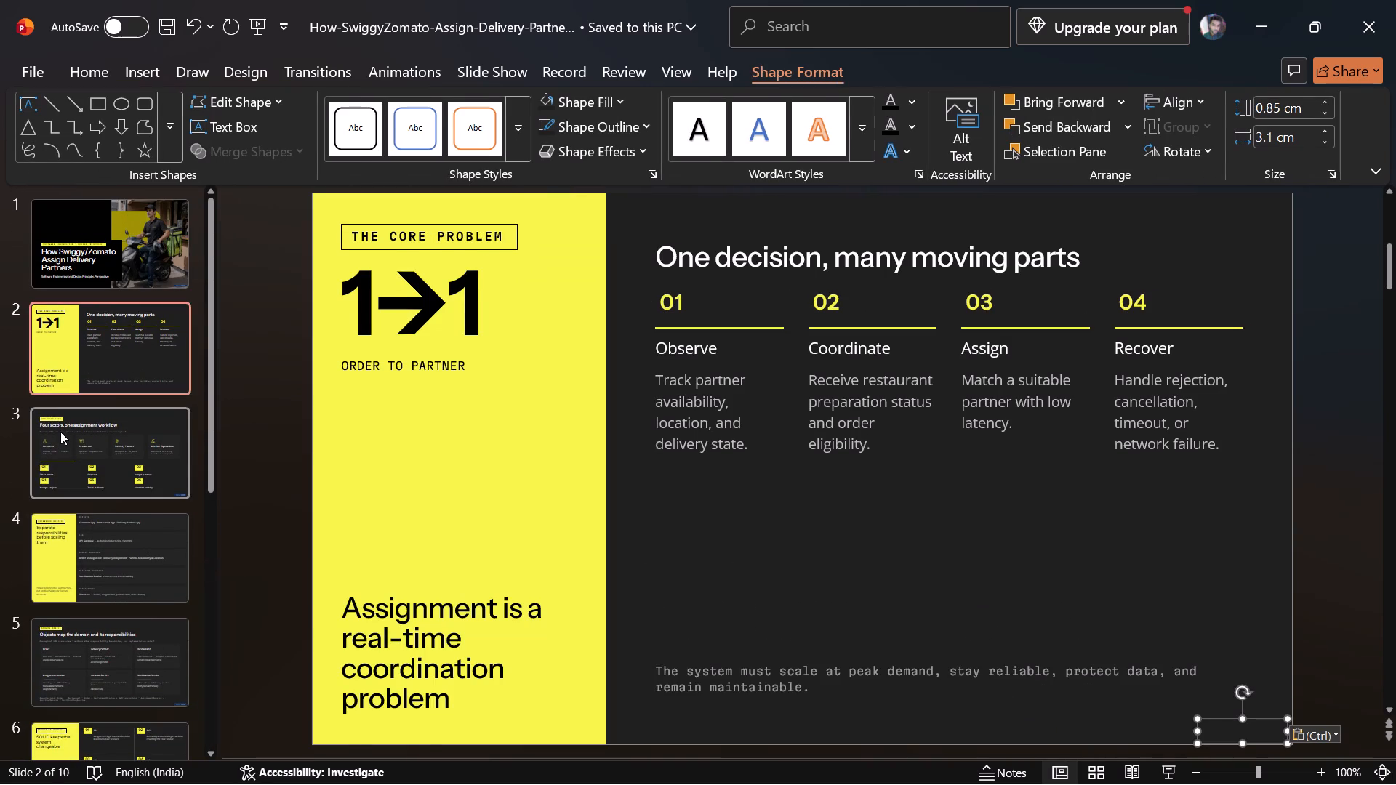
click(60, 432)
key(ctrl+v)
click(113, 556)
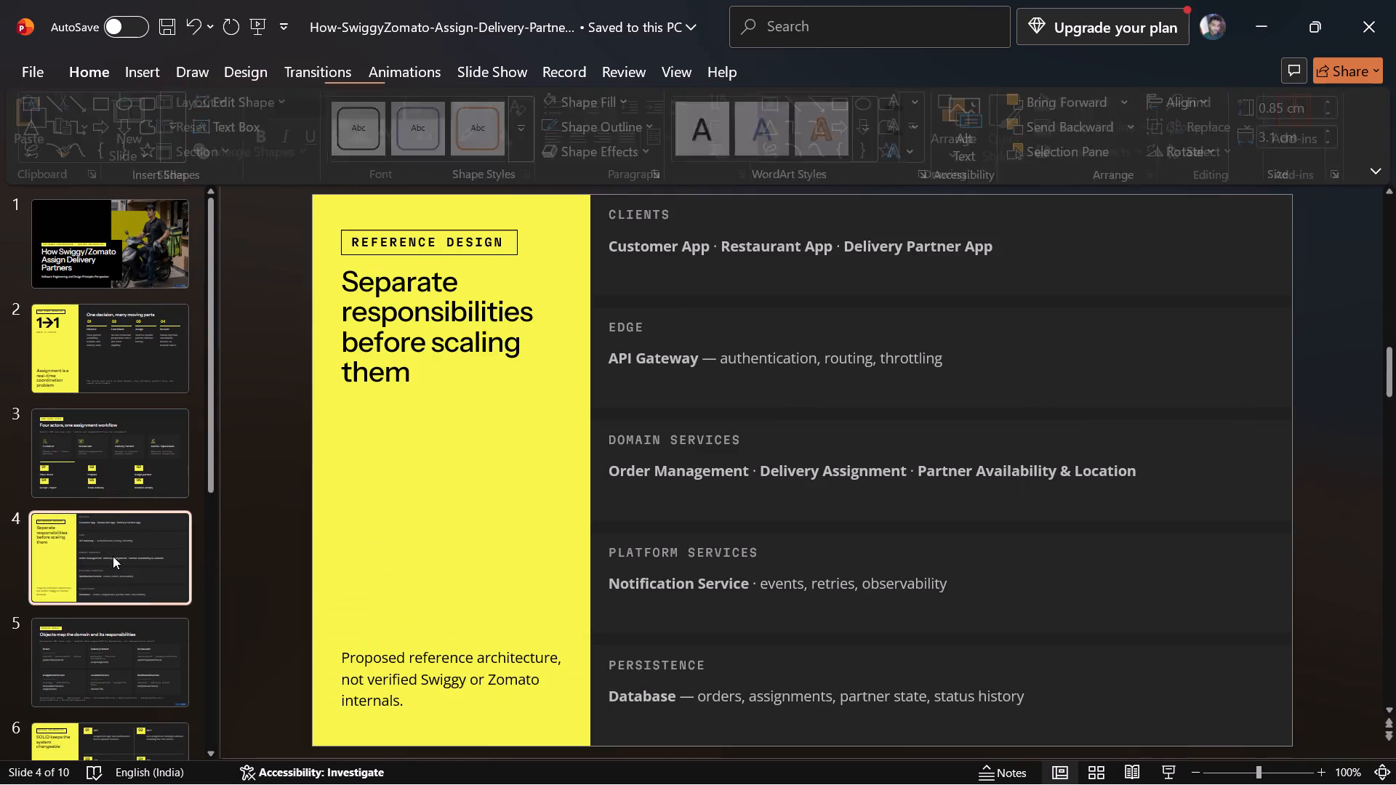
key(ctrl+v)
scroll(113, 556, down, 1)
click(148, 310)
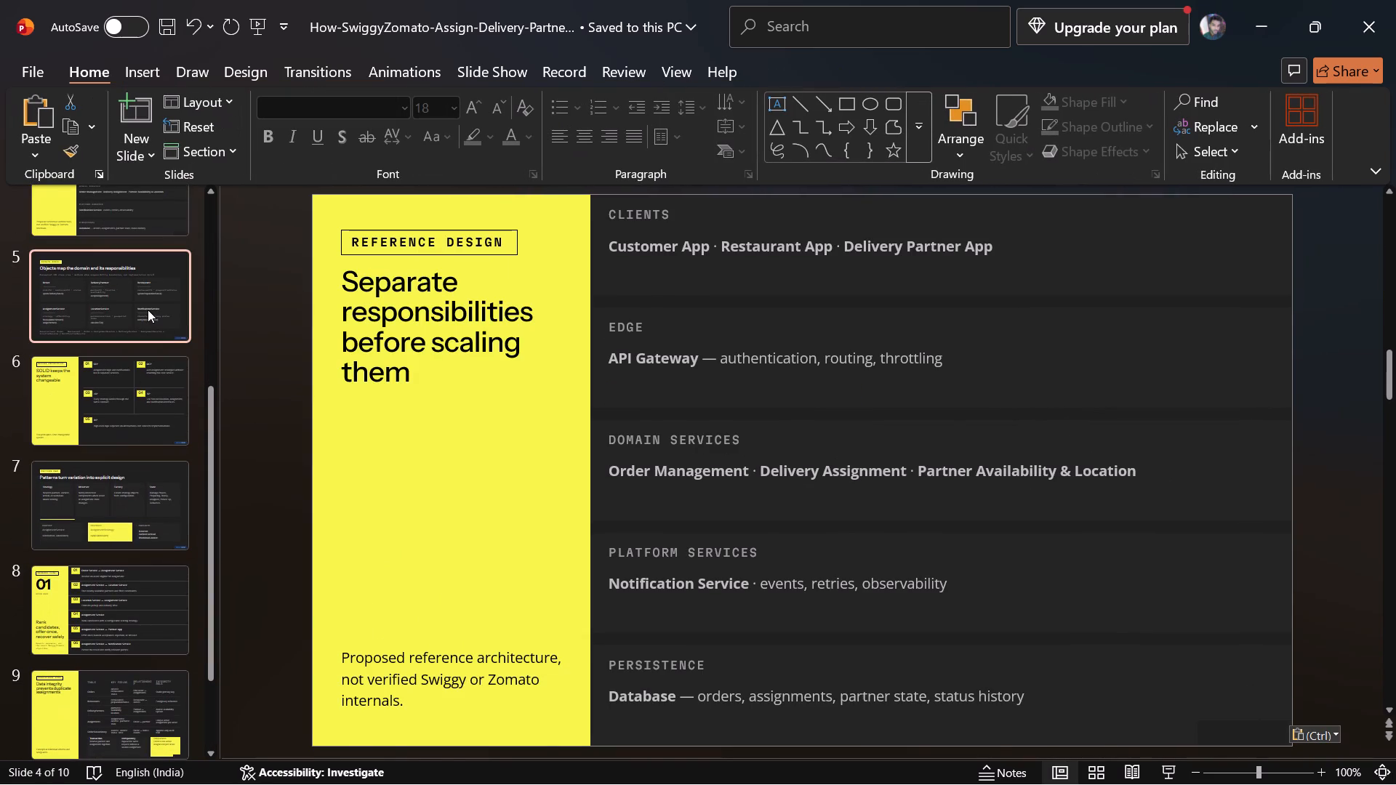
key(ctrl+v)
click(139, 408)
key(ctrl+v)
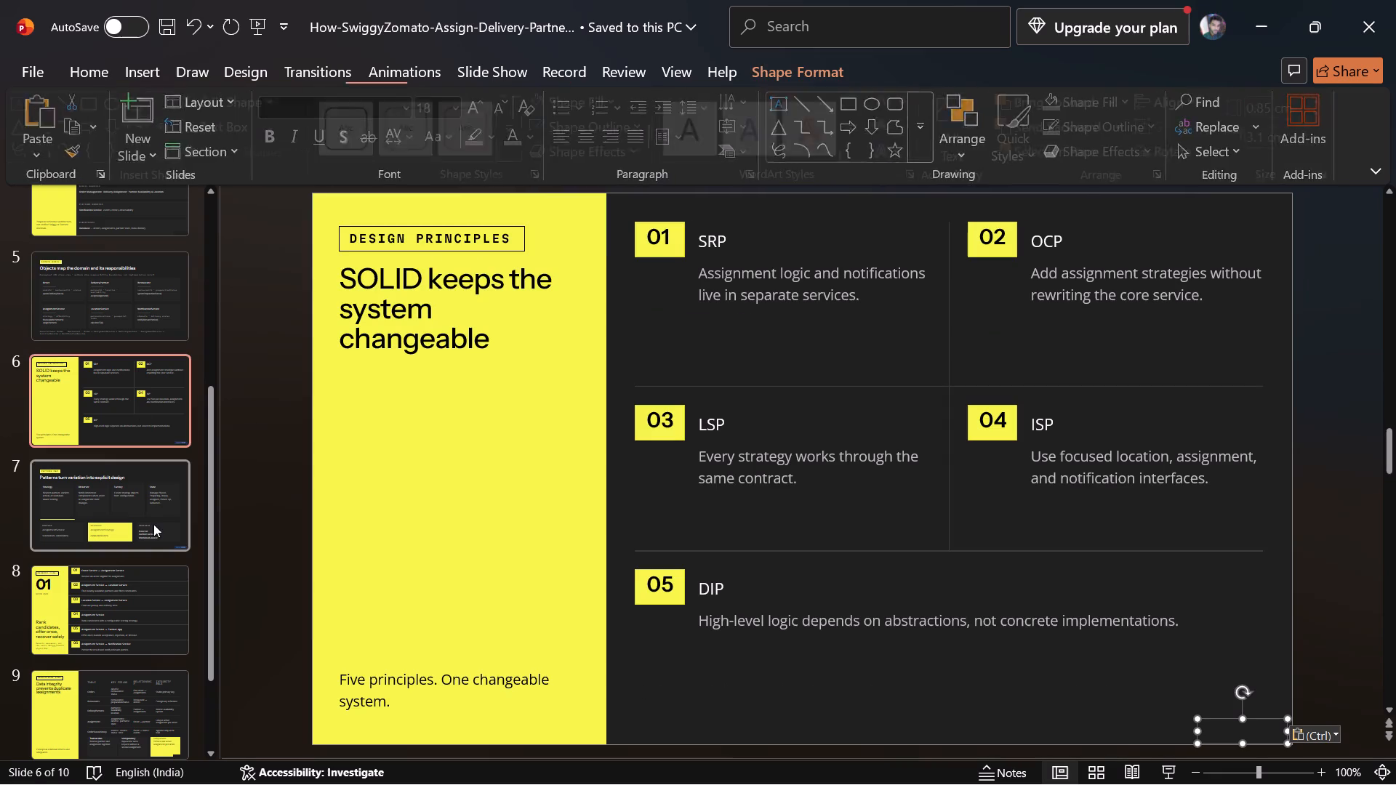
click(153, 530)
key(ctrl+v)
Review slides 8 to 10, and go back through the earlier slides to slide 2, checking the badge covers.
scroll(153, 530, down, 1)
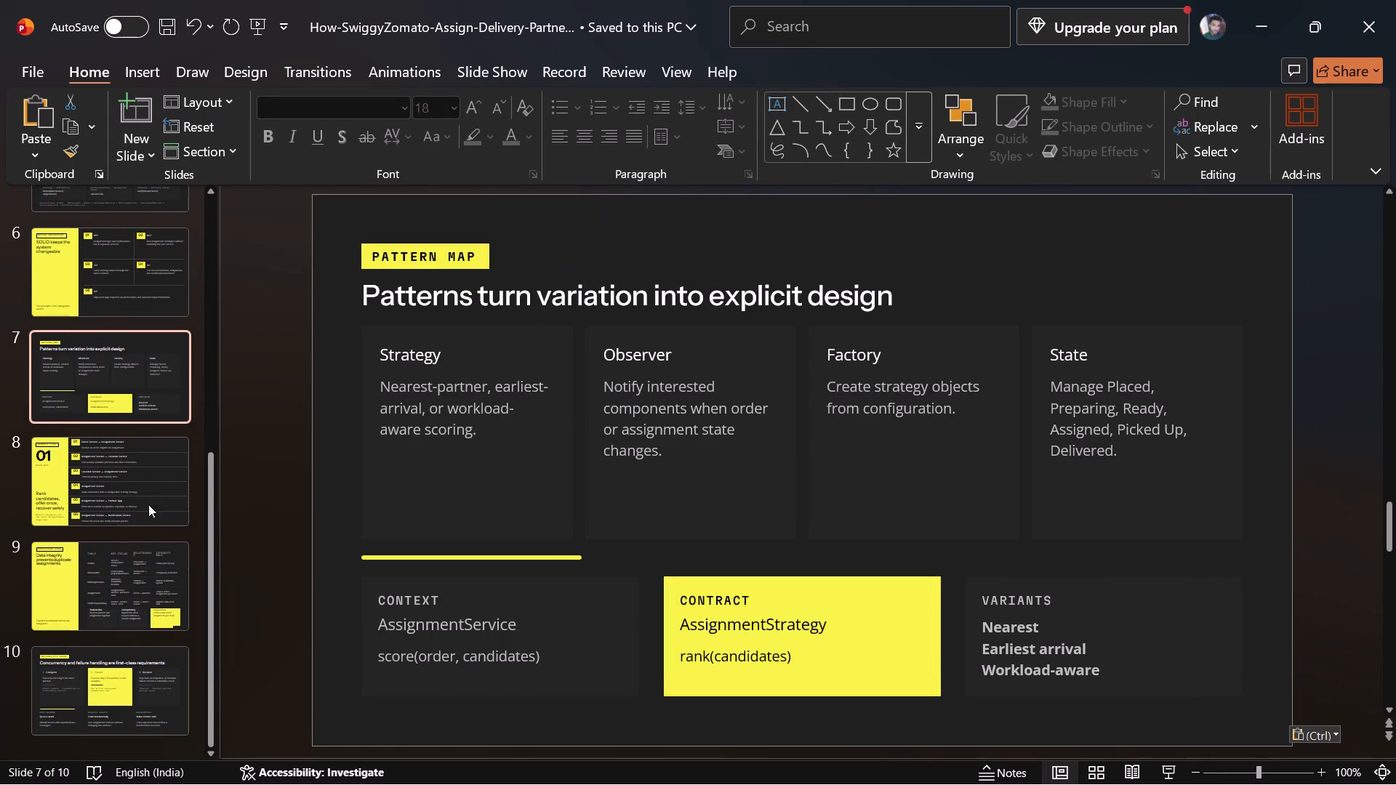
scroll(148, 494, down, 2)
click(147, 448)
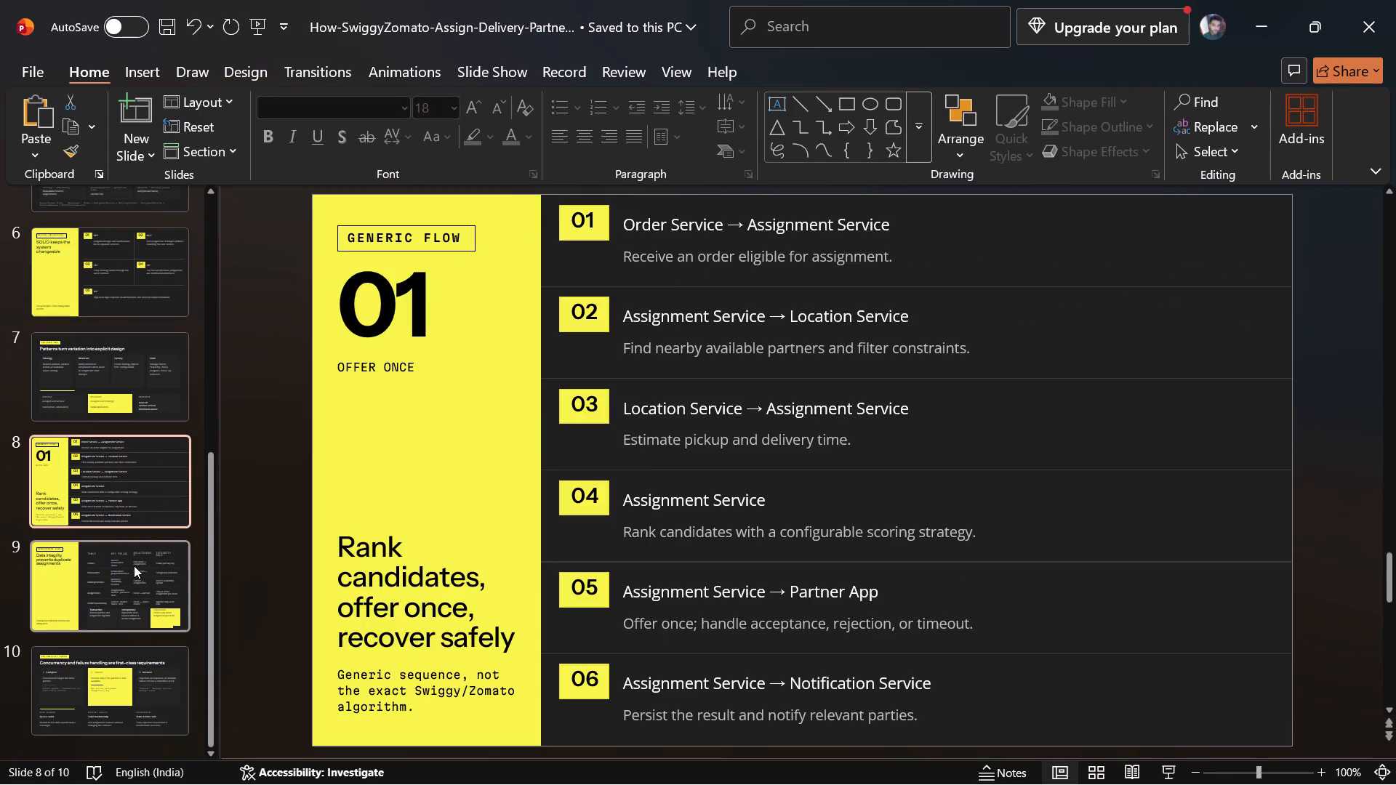
click(134, 565)
click(152, 710)
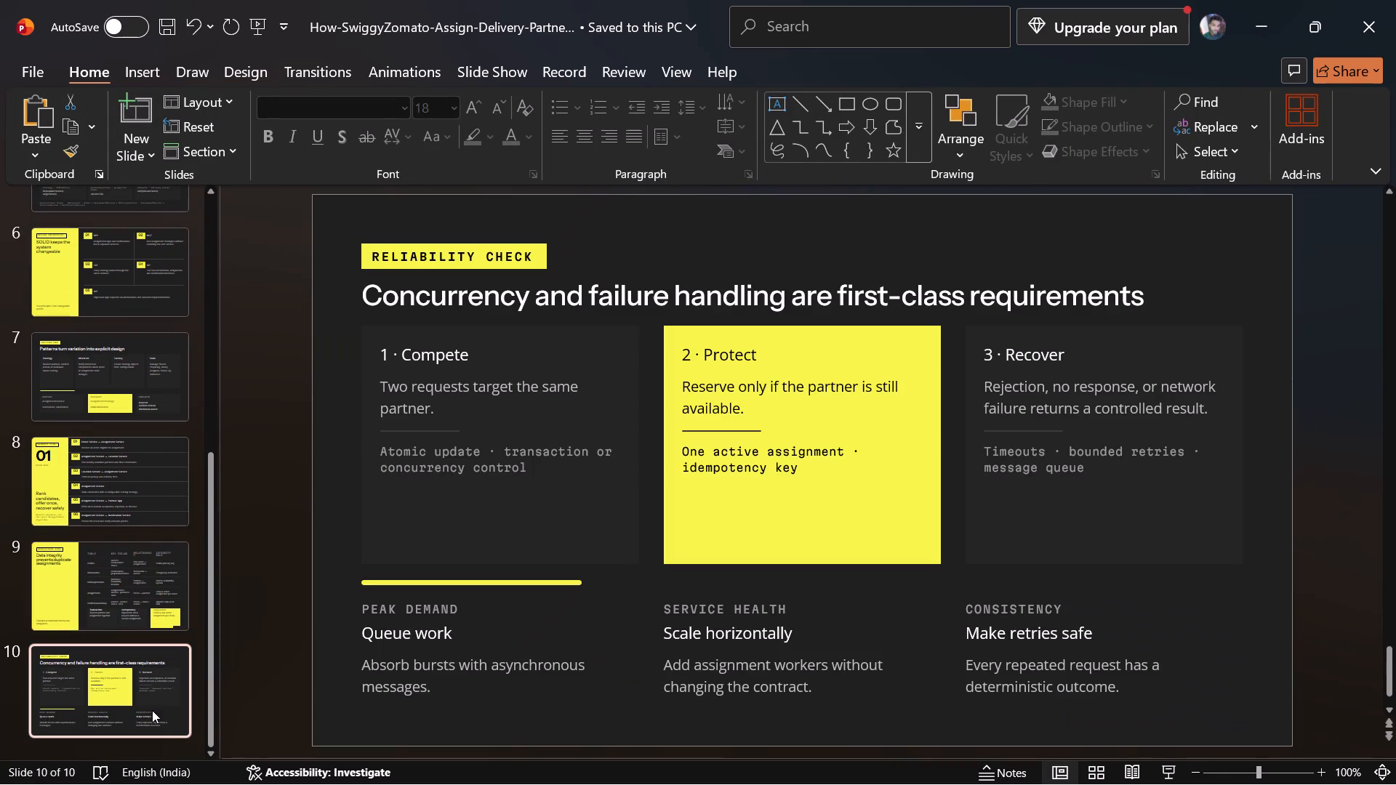
click(141, 552)
click(141, 507)
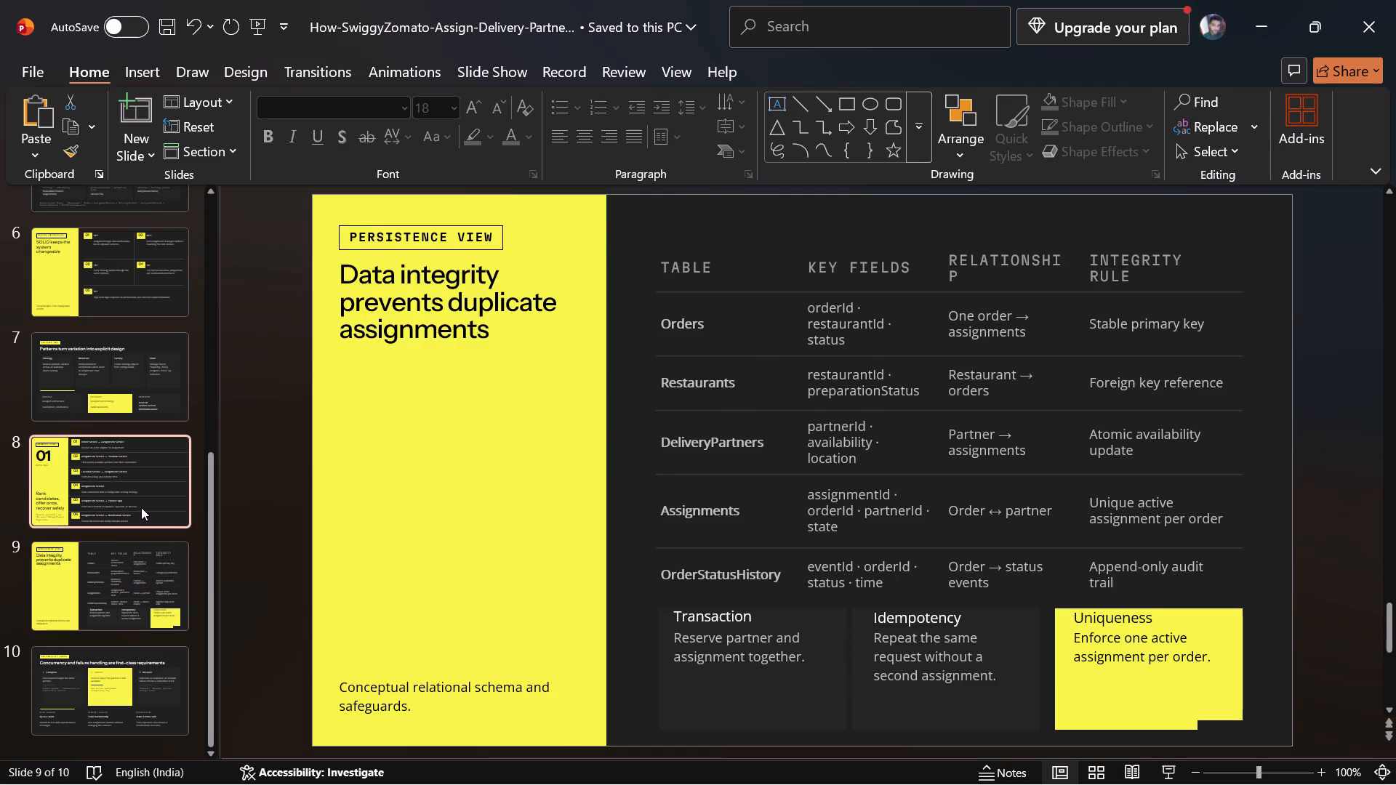
scroll(141, 507, up, 1)
click(141, 499)
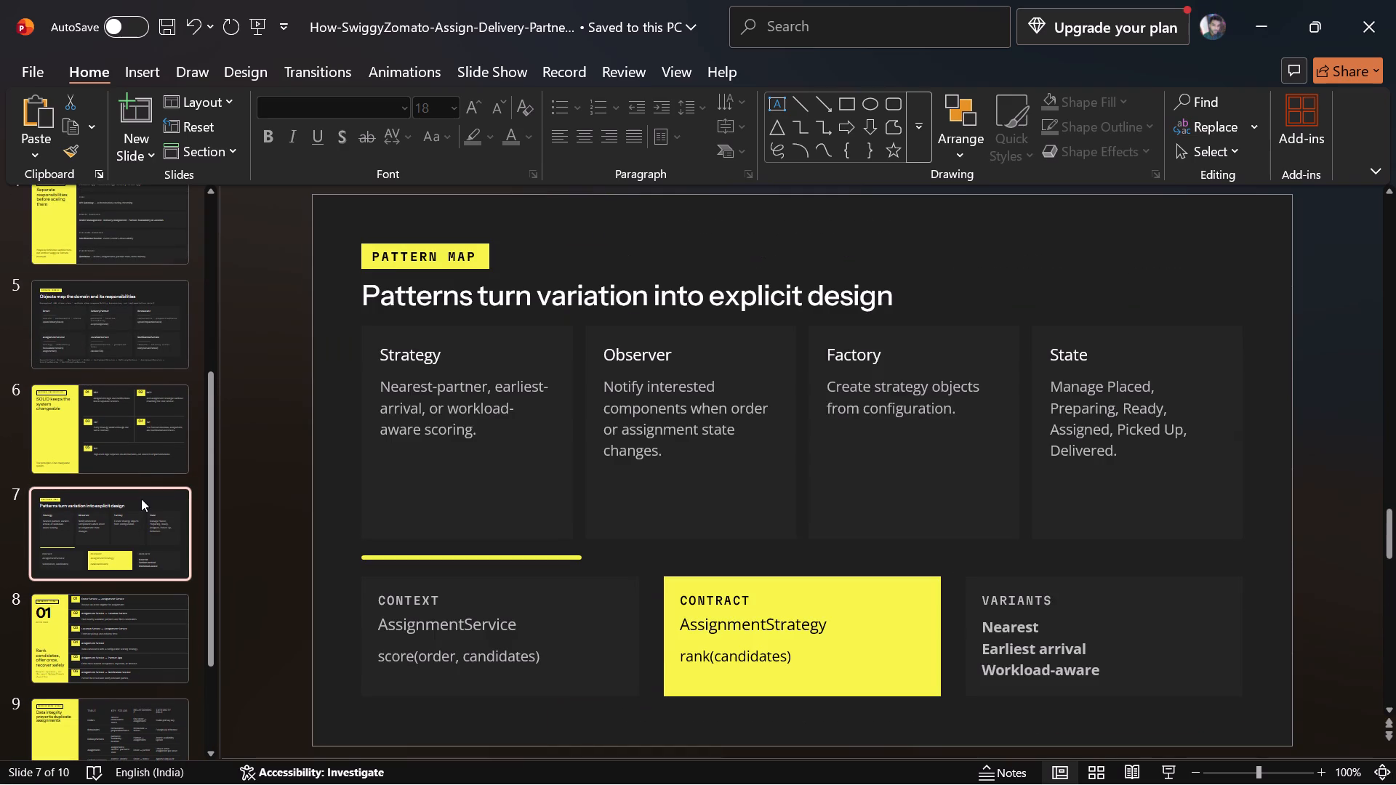
click(137, 430)
click(130, 351)
scroll(130, 351, up, 1)
click(132, 336)
scroll(132, 336, up, 1)
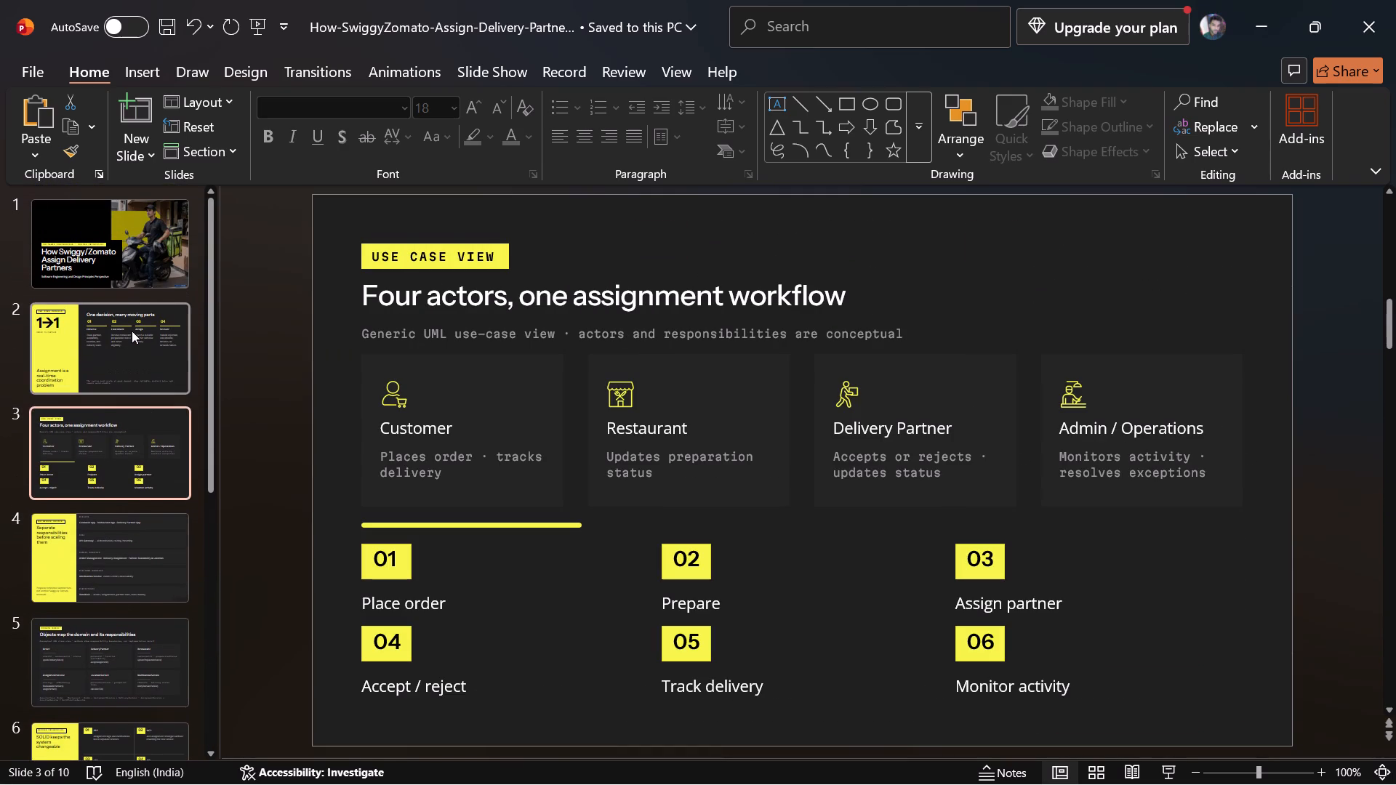
click(132, 331)
Paste the dark cover rectangle over the Gamma badge on the title slide.
click(143, 286)
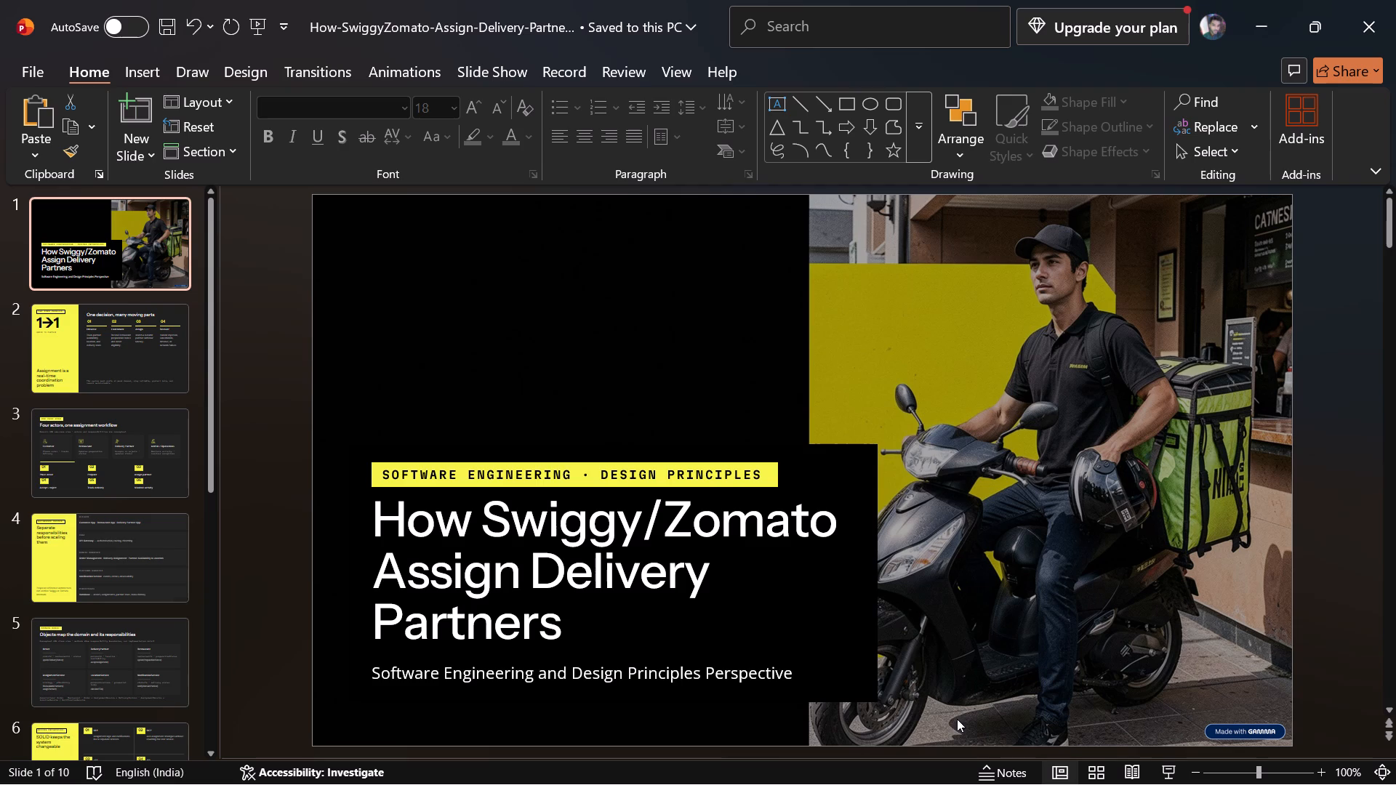
key(ctrl+v)
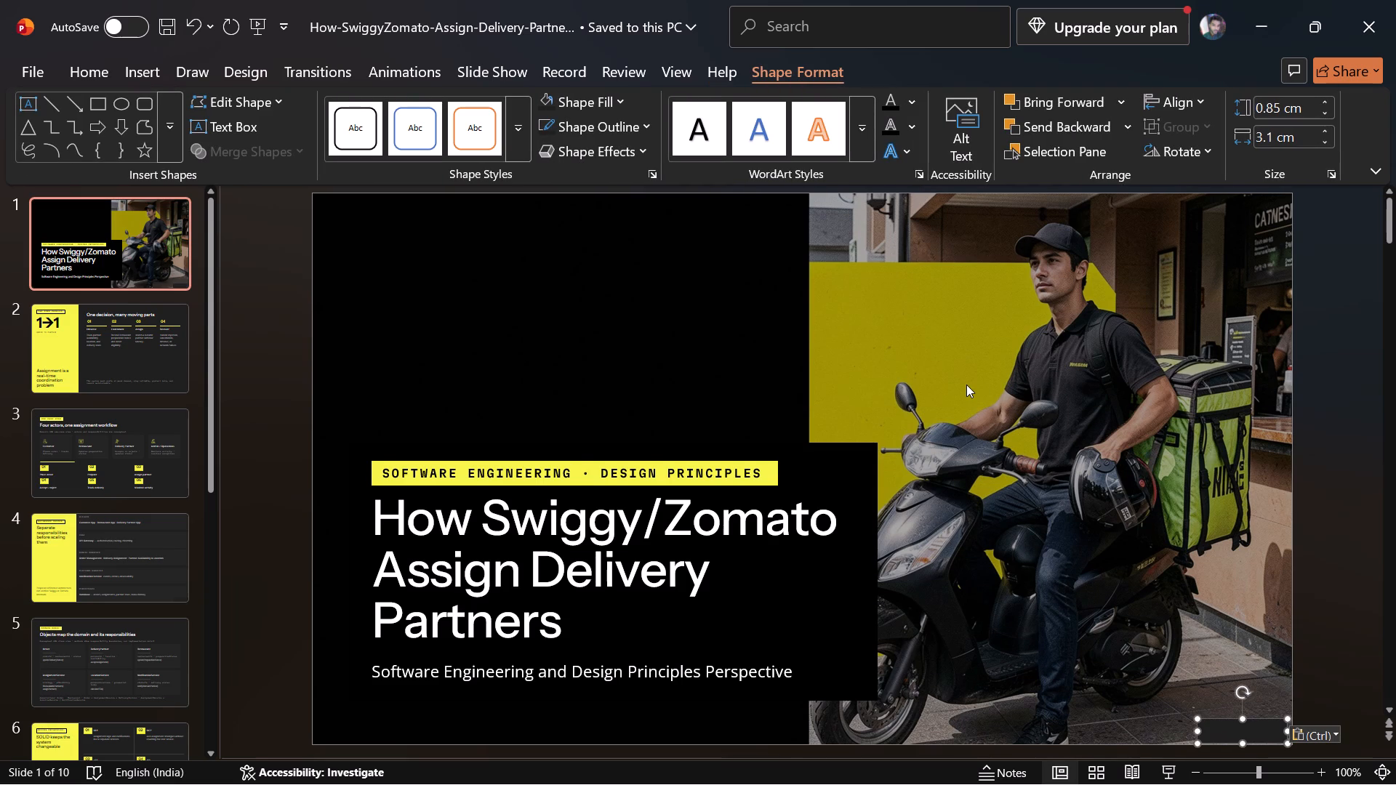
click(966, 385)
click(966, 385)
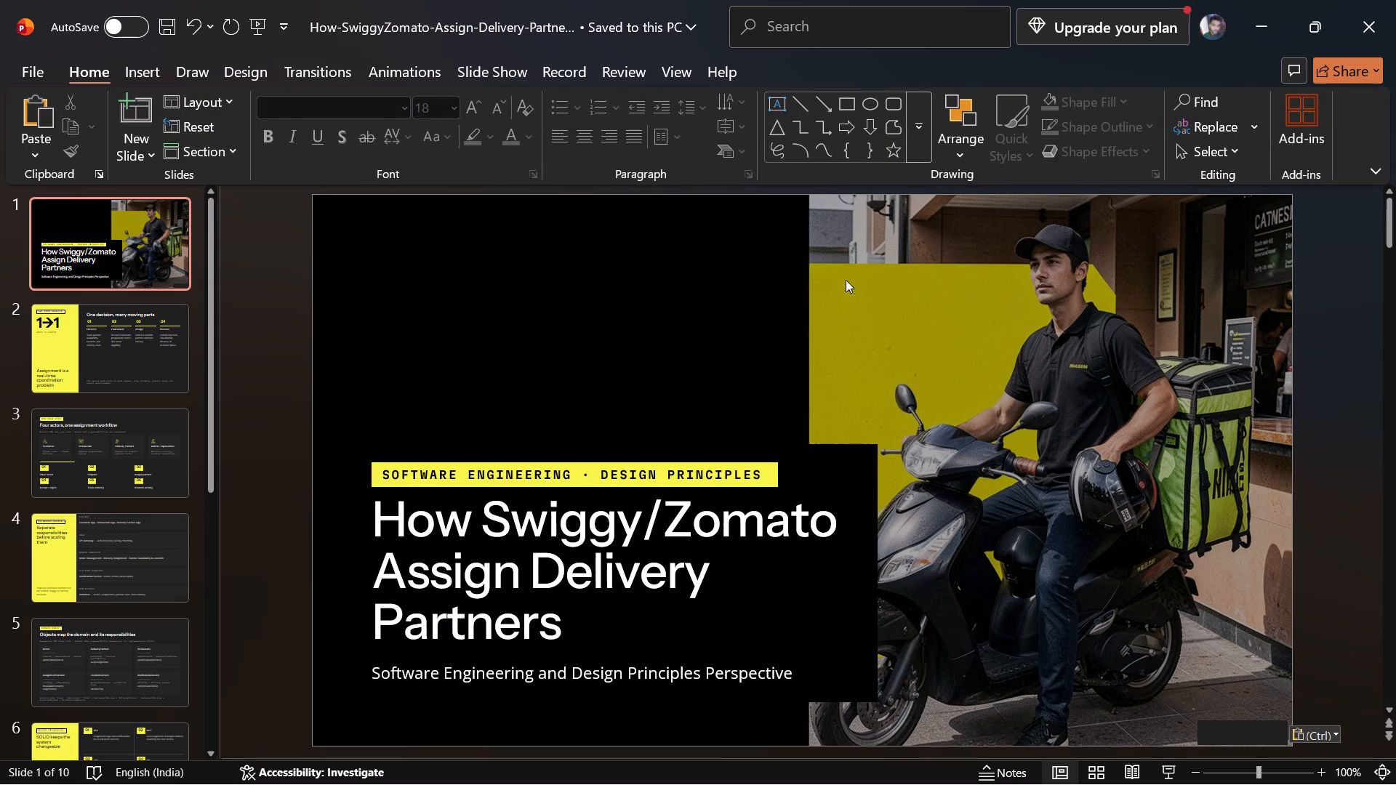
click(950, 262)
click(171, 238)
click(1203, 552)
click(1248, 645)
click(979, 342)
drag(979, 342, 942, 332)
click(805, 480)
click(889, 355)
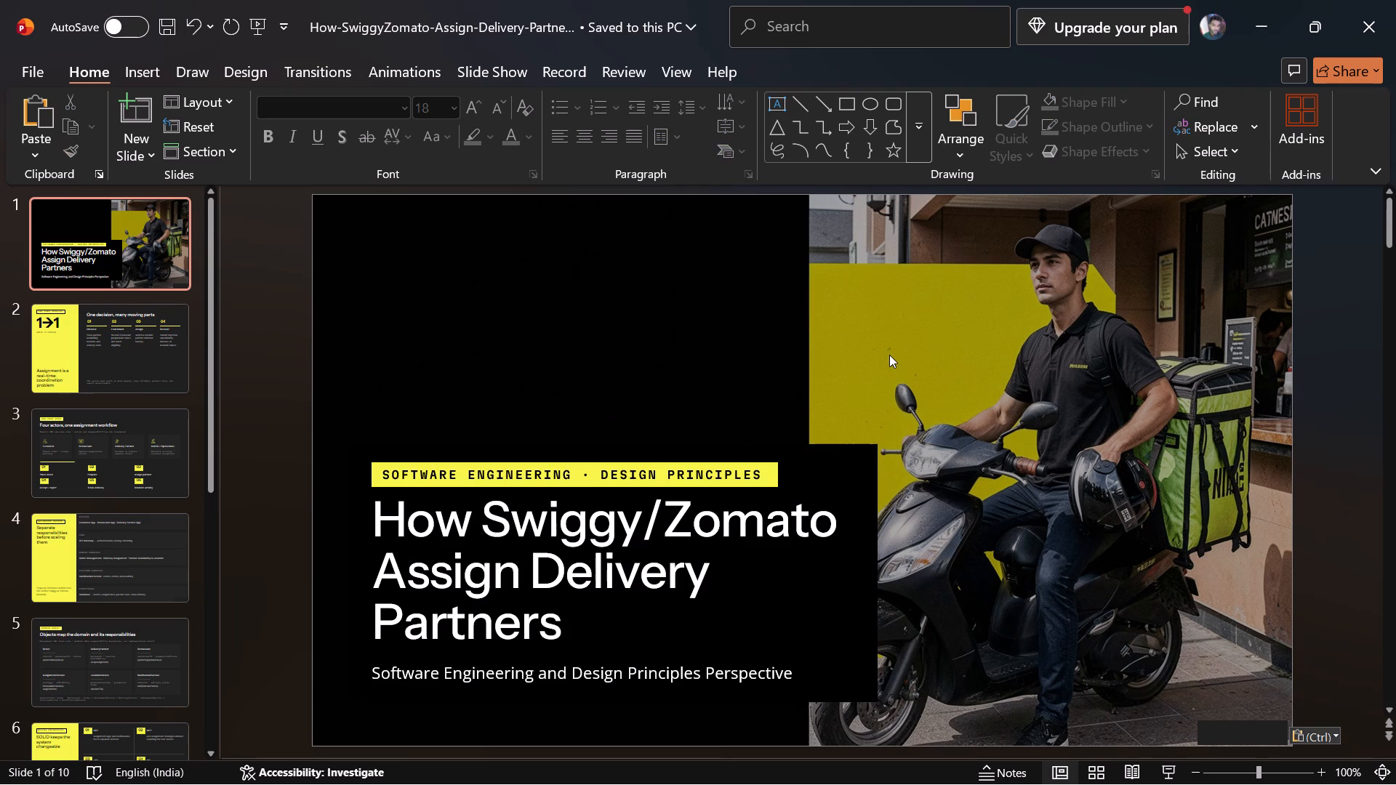
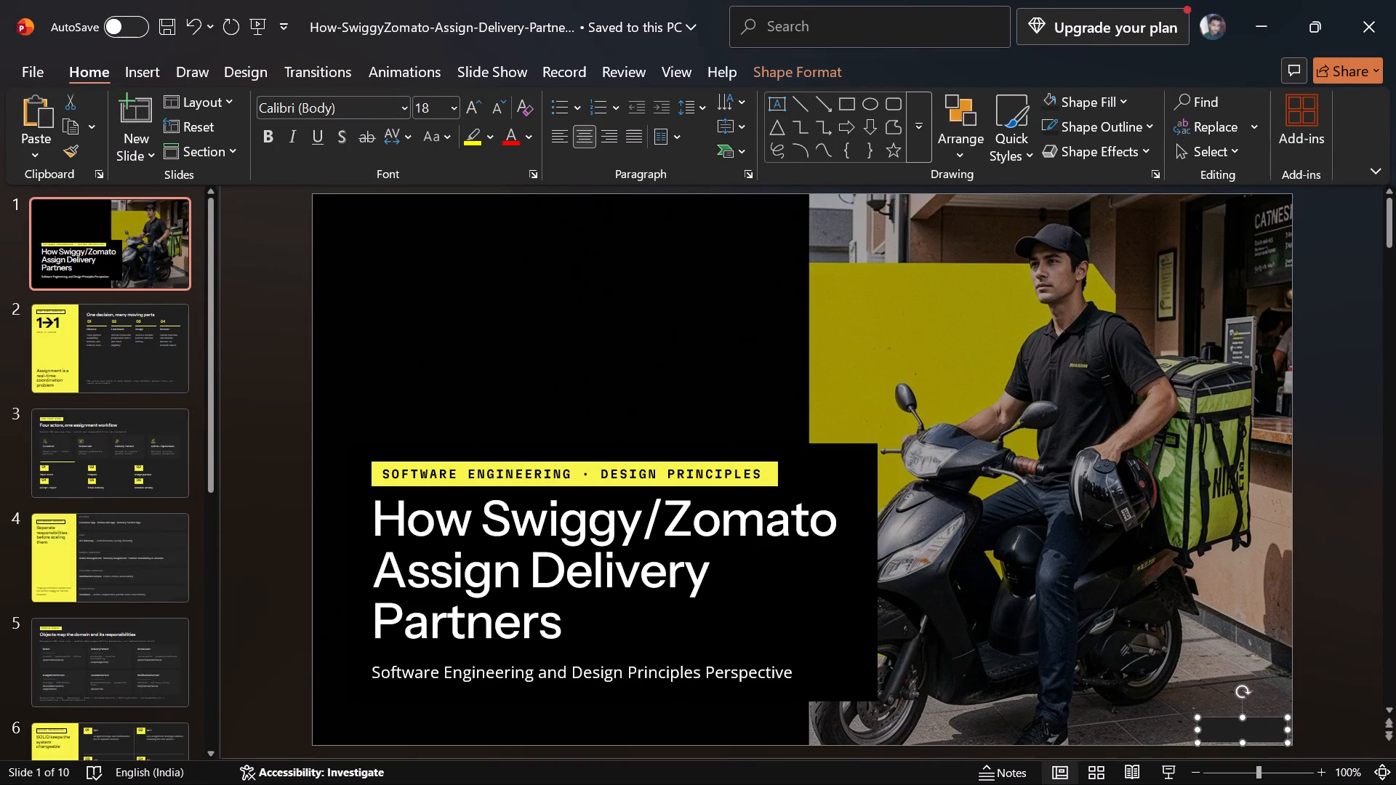
Delete the dark cover rectangle over the Gamma badge on the title slide.
right_click(1230, 732)
click(1307, 491)
key(Delete)
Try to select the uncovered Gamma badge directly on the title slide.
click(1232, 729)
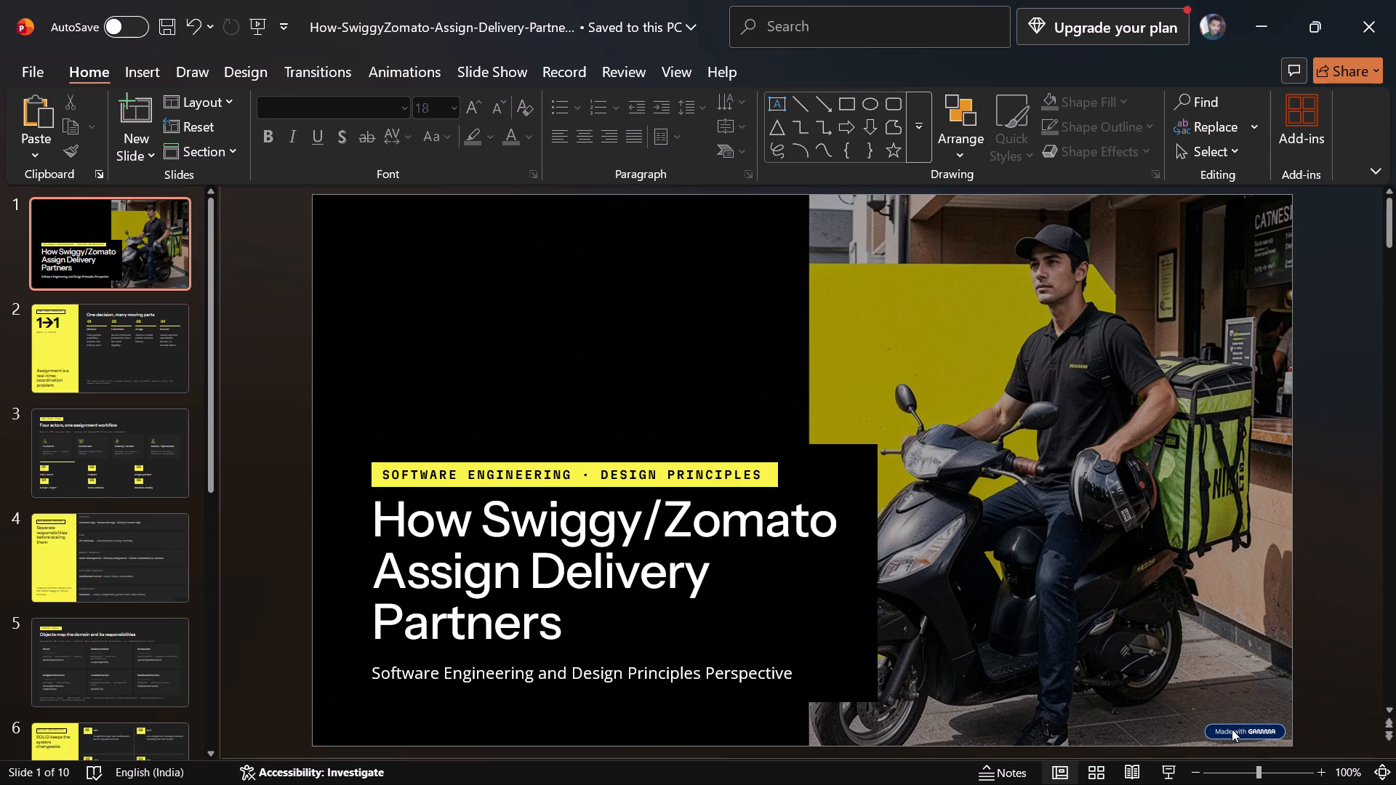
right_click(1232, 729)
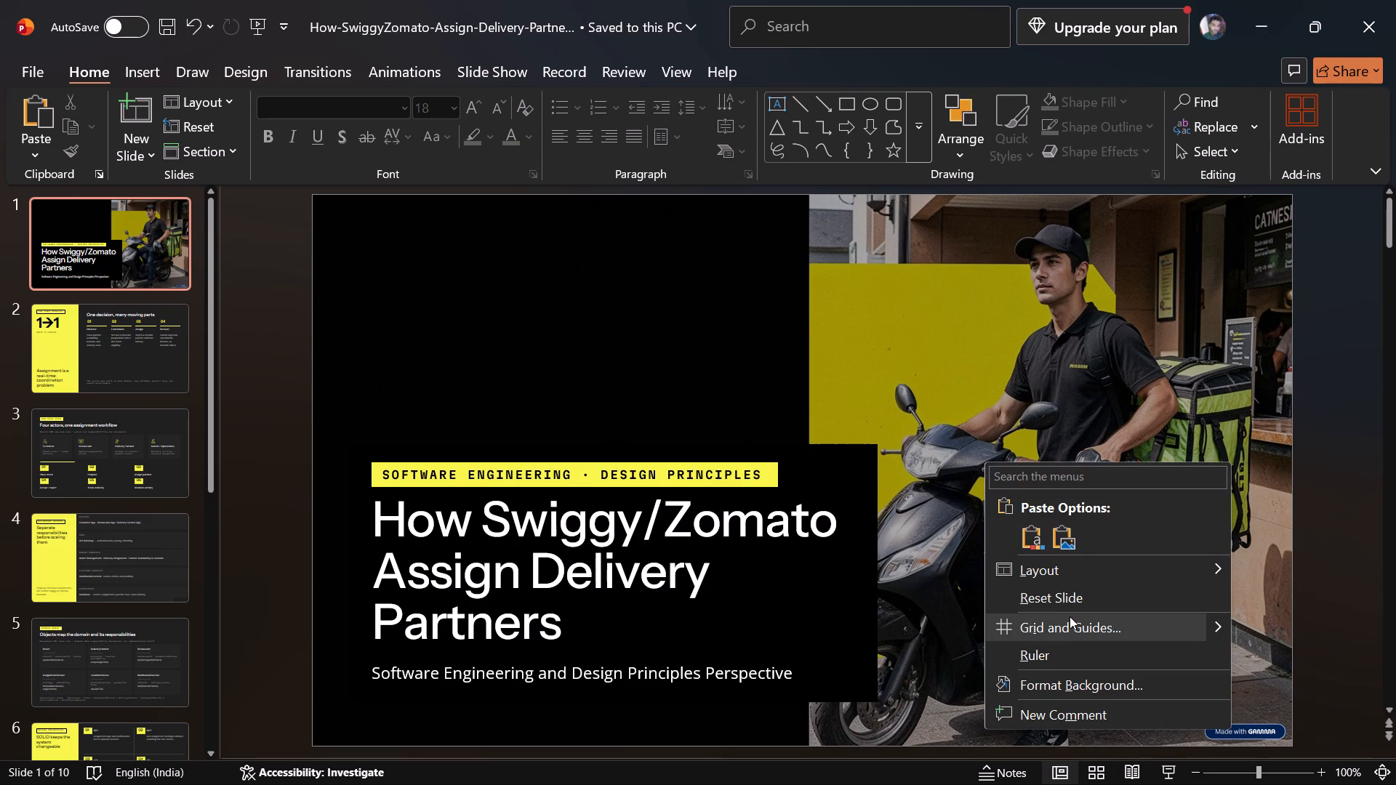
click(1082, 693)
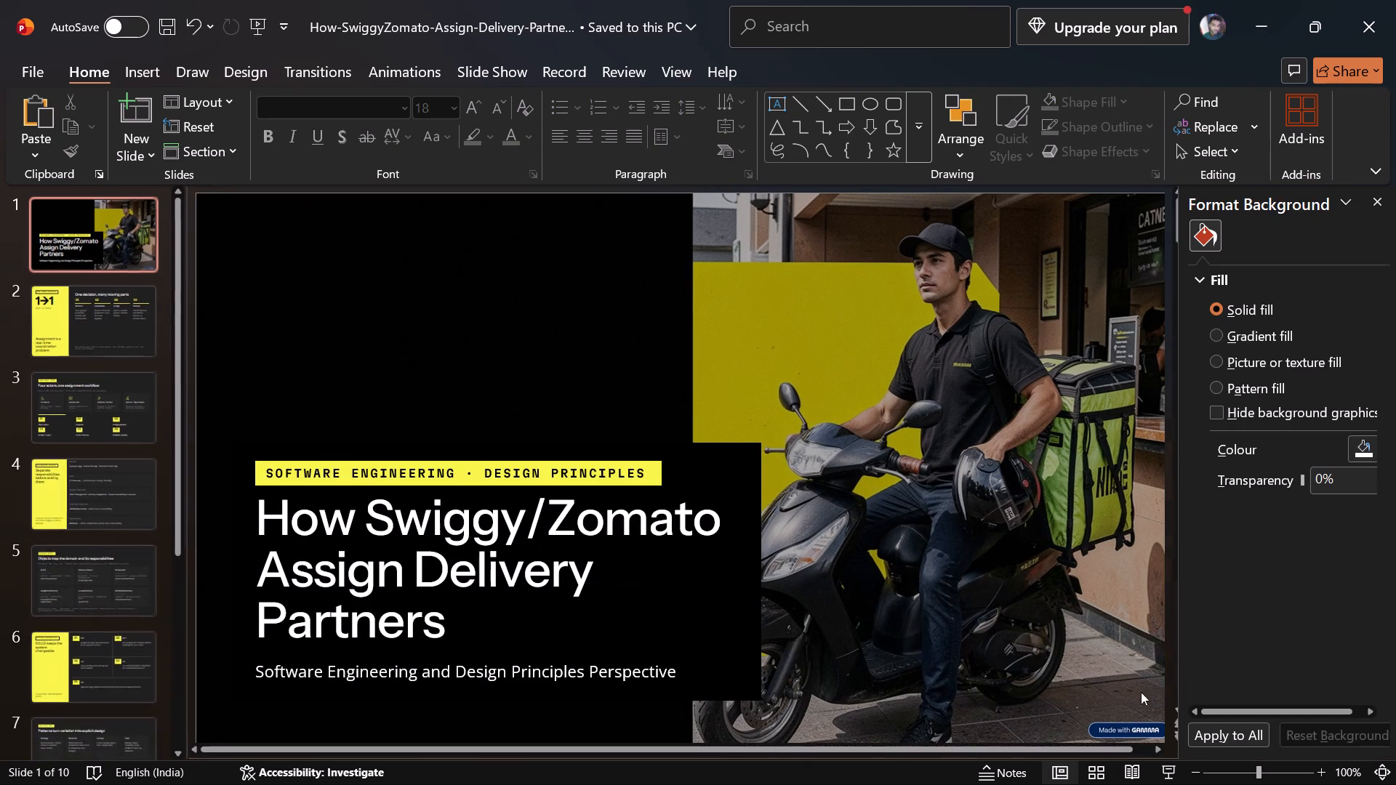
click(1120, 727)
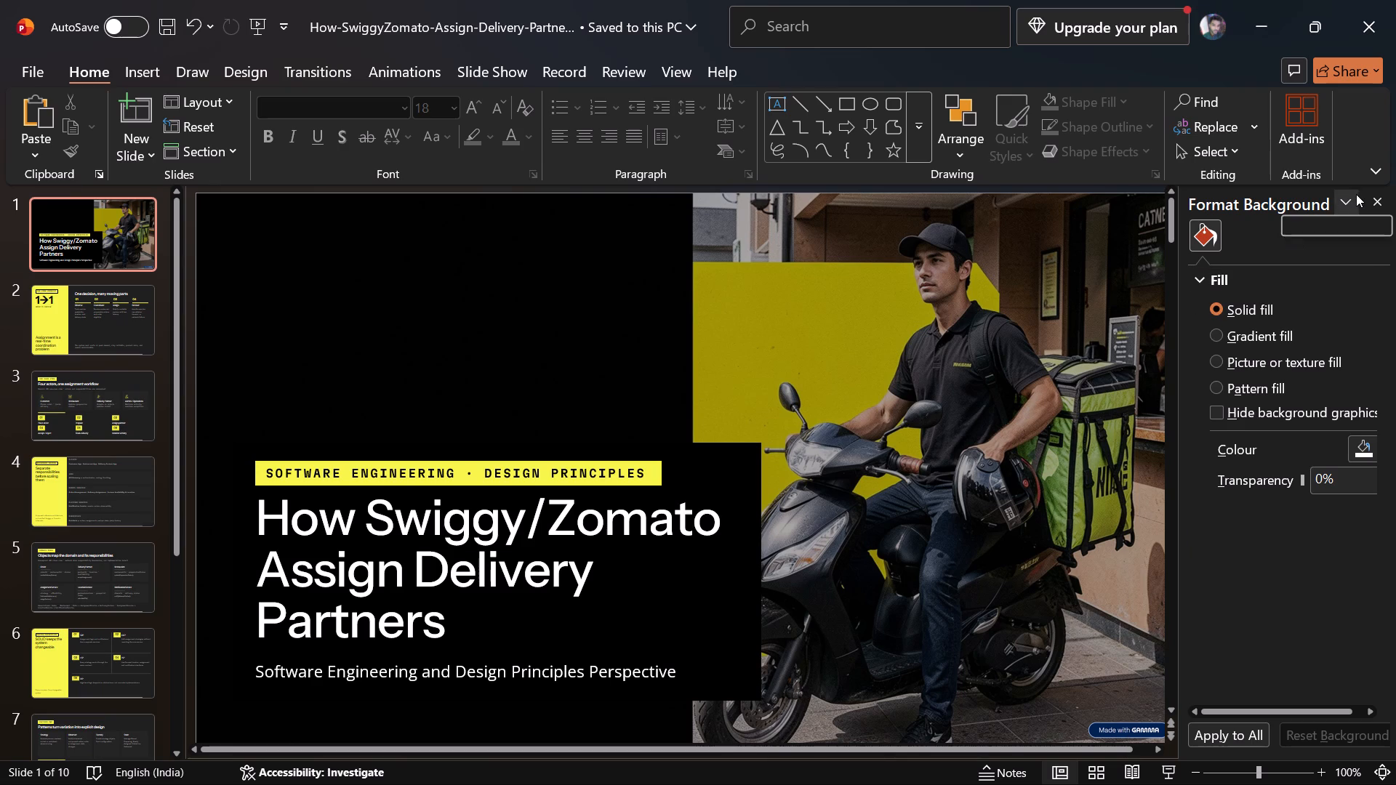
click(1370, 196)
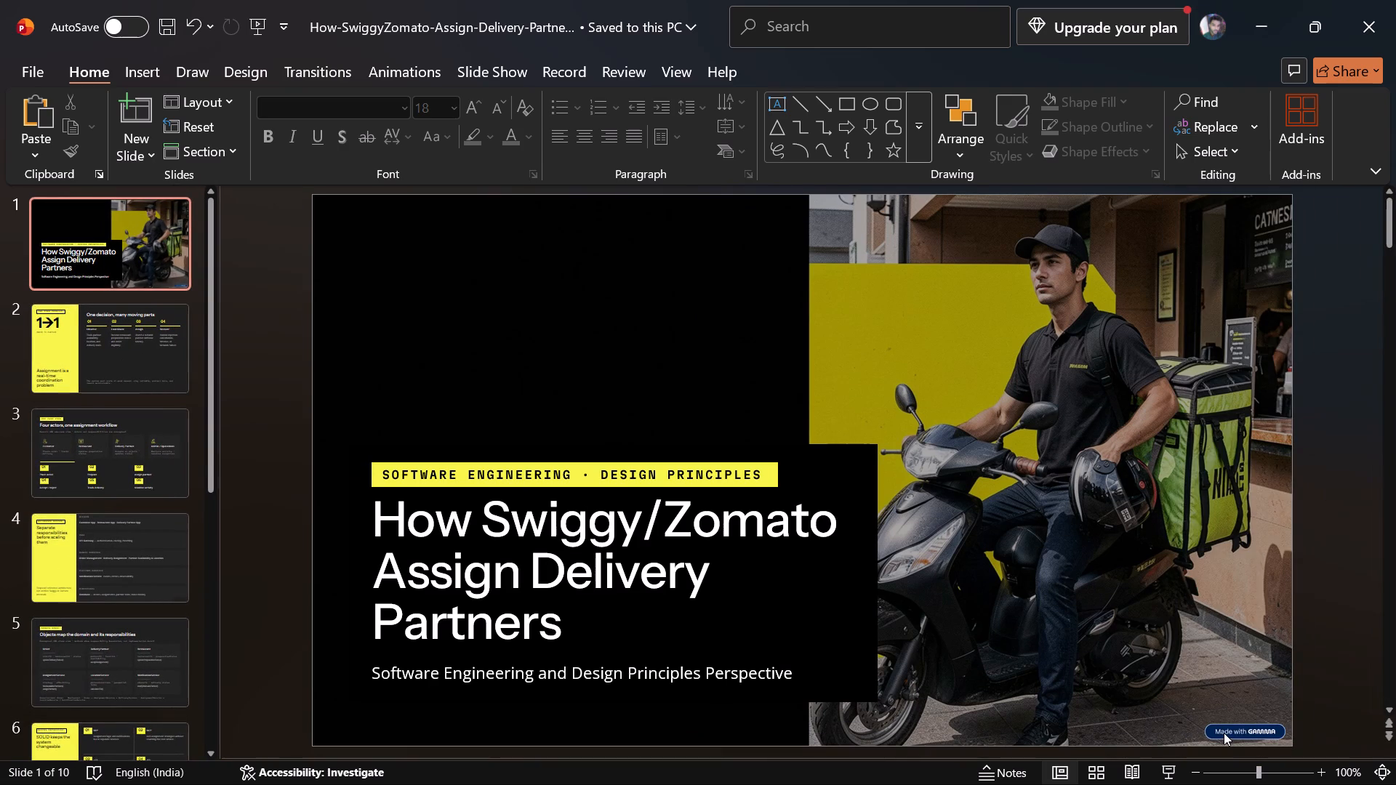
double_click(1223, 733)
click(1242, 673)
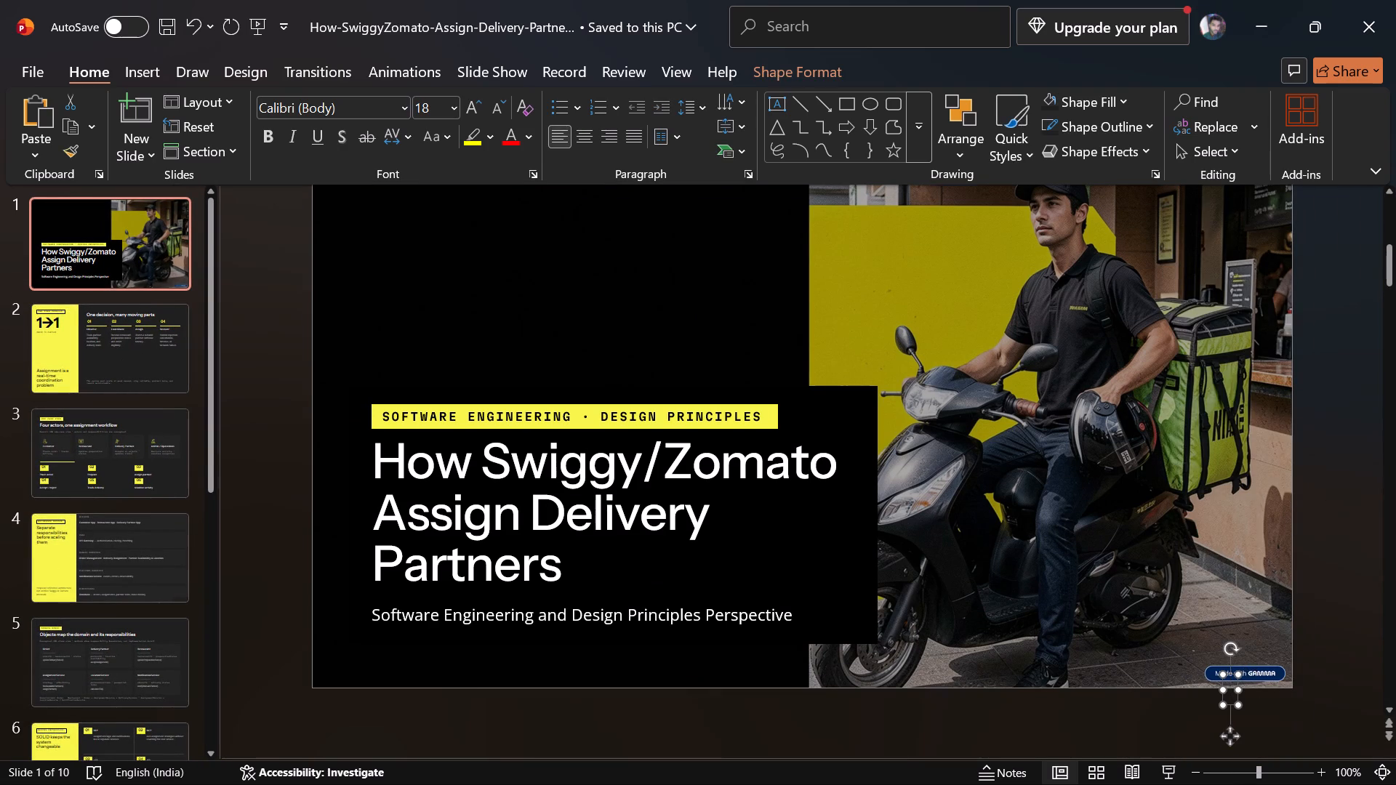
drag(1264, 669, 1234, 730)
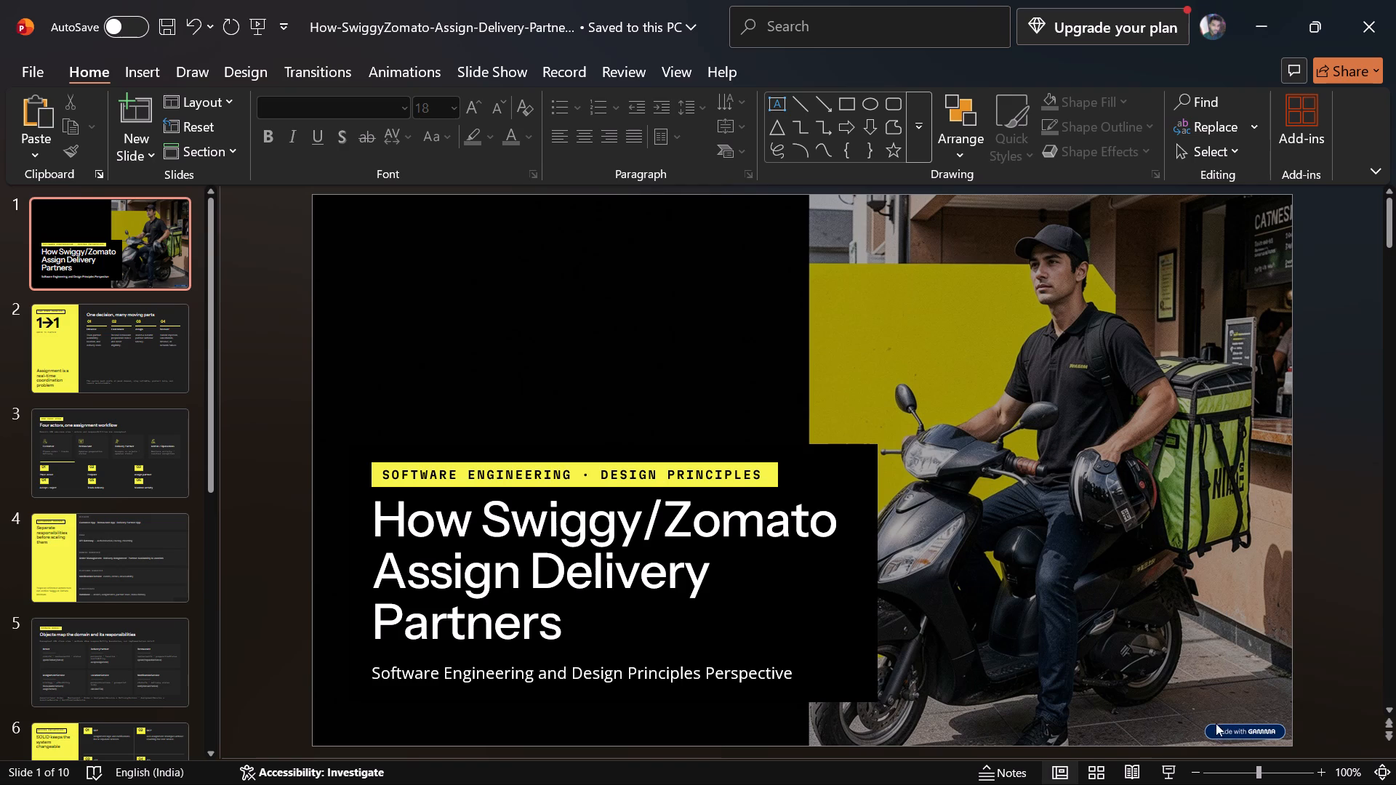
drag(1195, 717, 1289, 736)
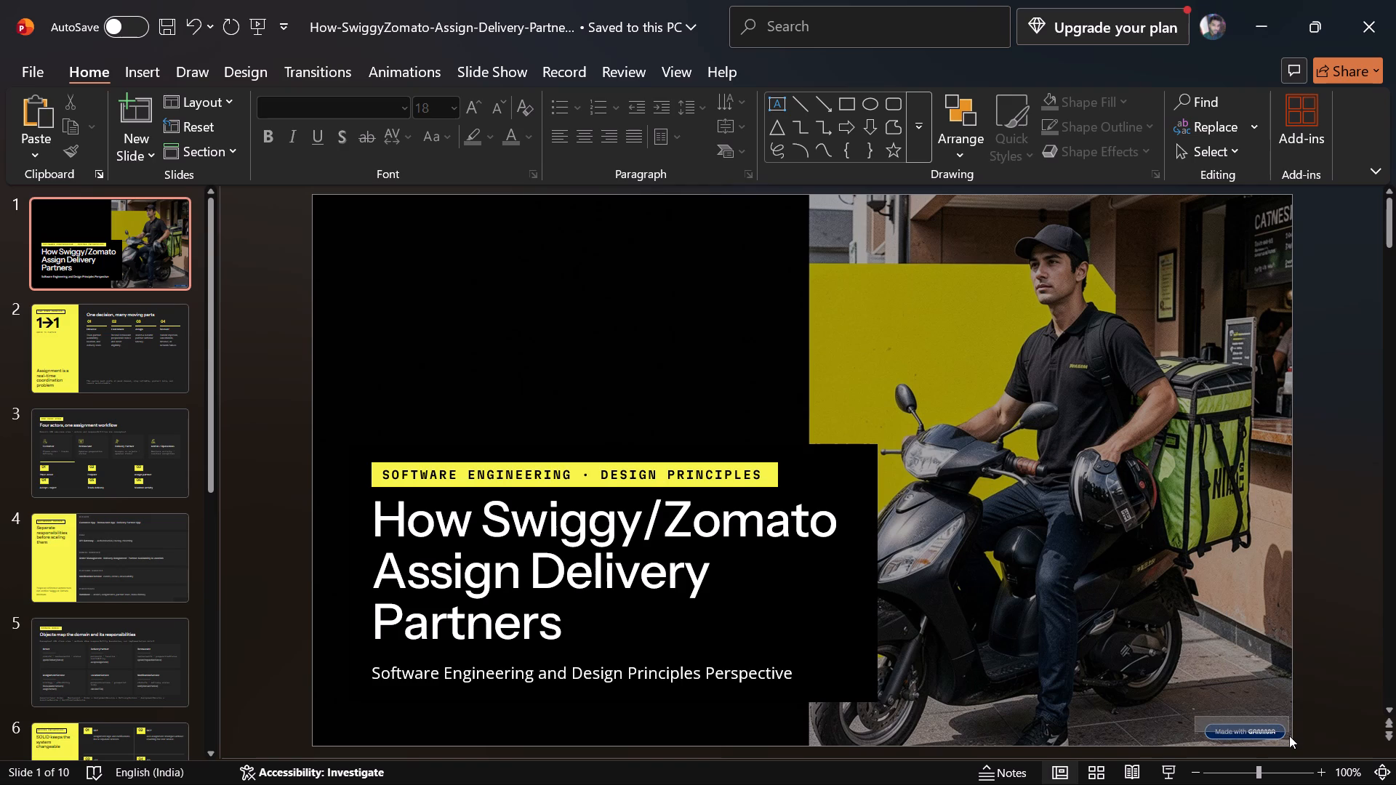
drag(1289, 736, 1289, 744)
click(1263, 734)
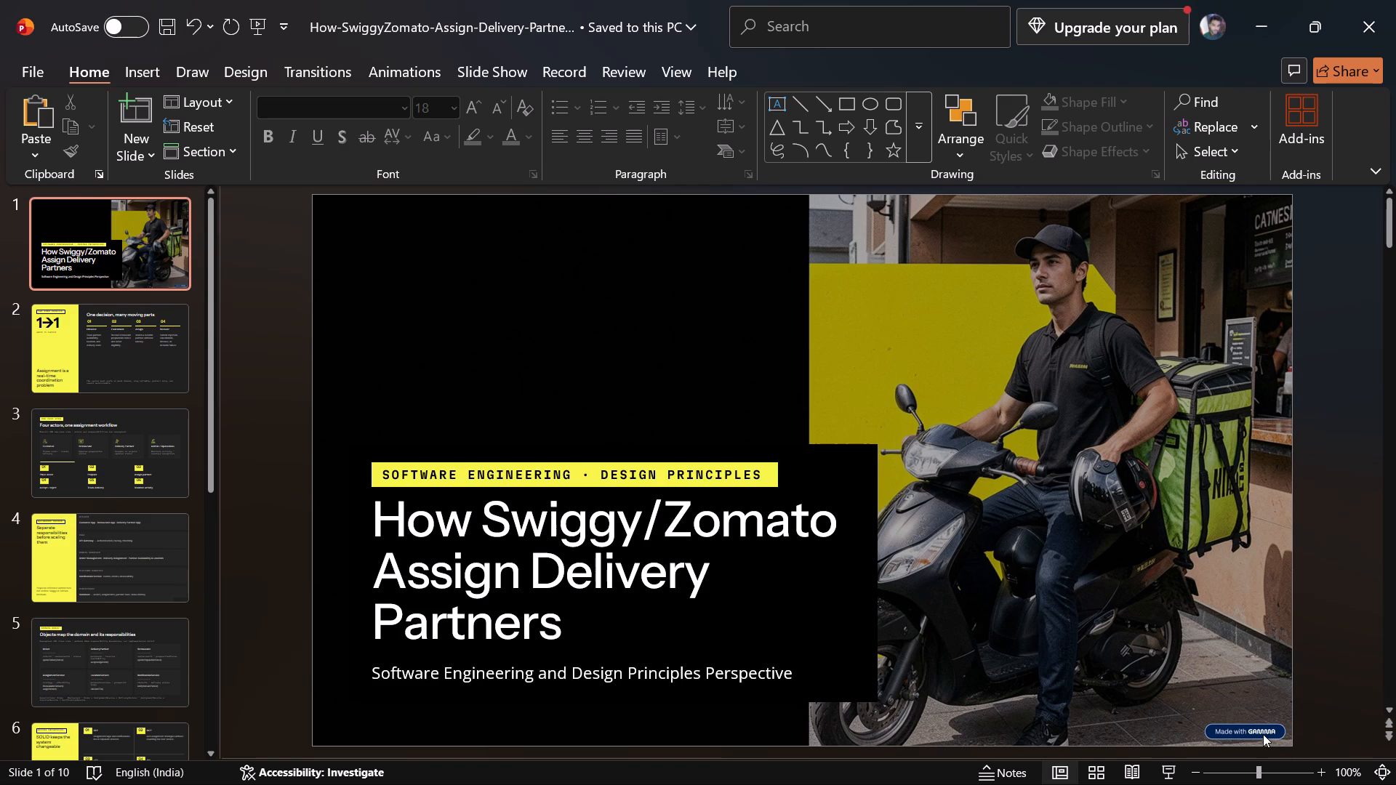
On slide 9, nudge the yellow Uniqueness card slightly right and shorten it from the bottom to clear the badge cover.
scroll(174, 483, down, 6)
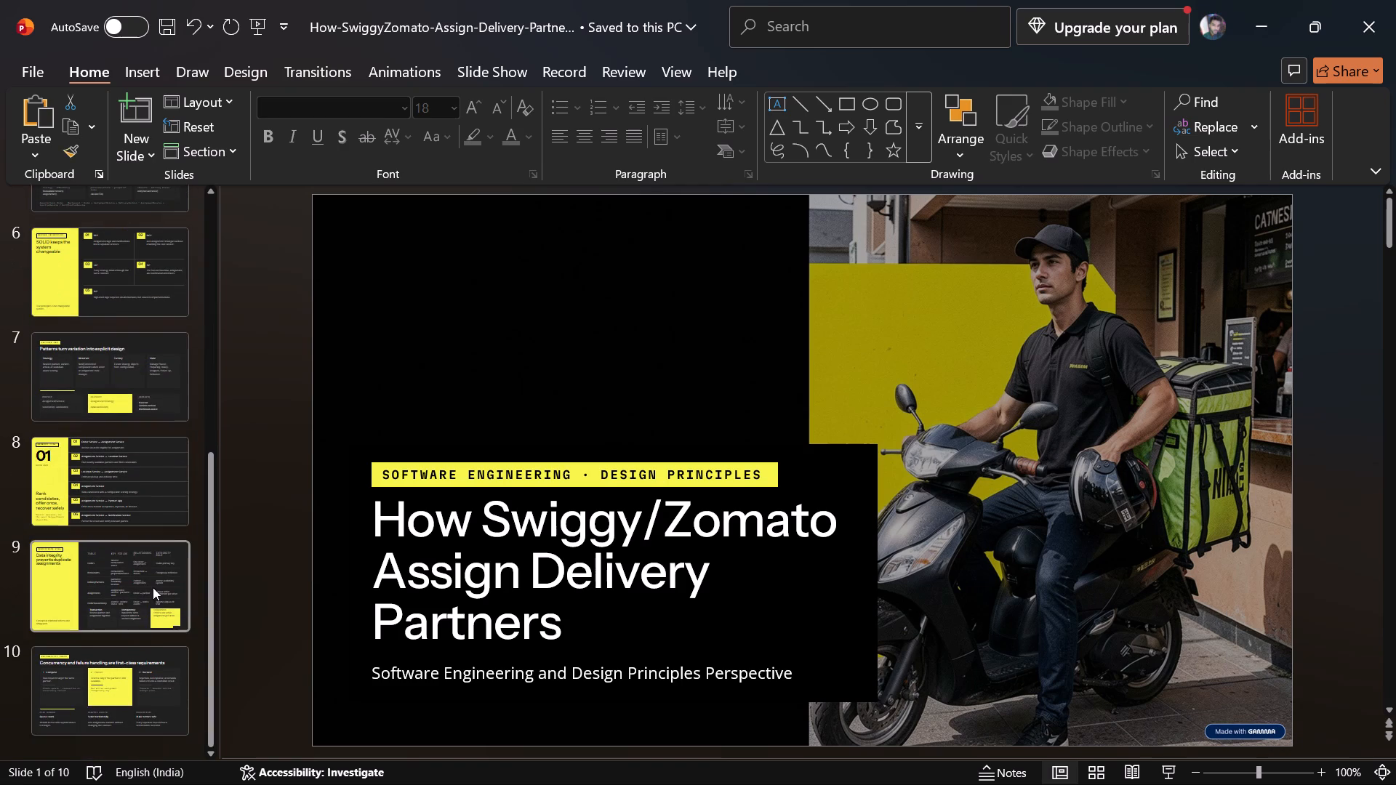
click(153, 587)
click(1090, 706)
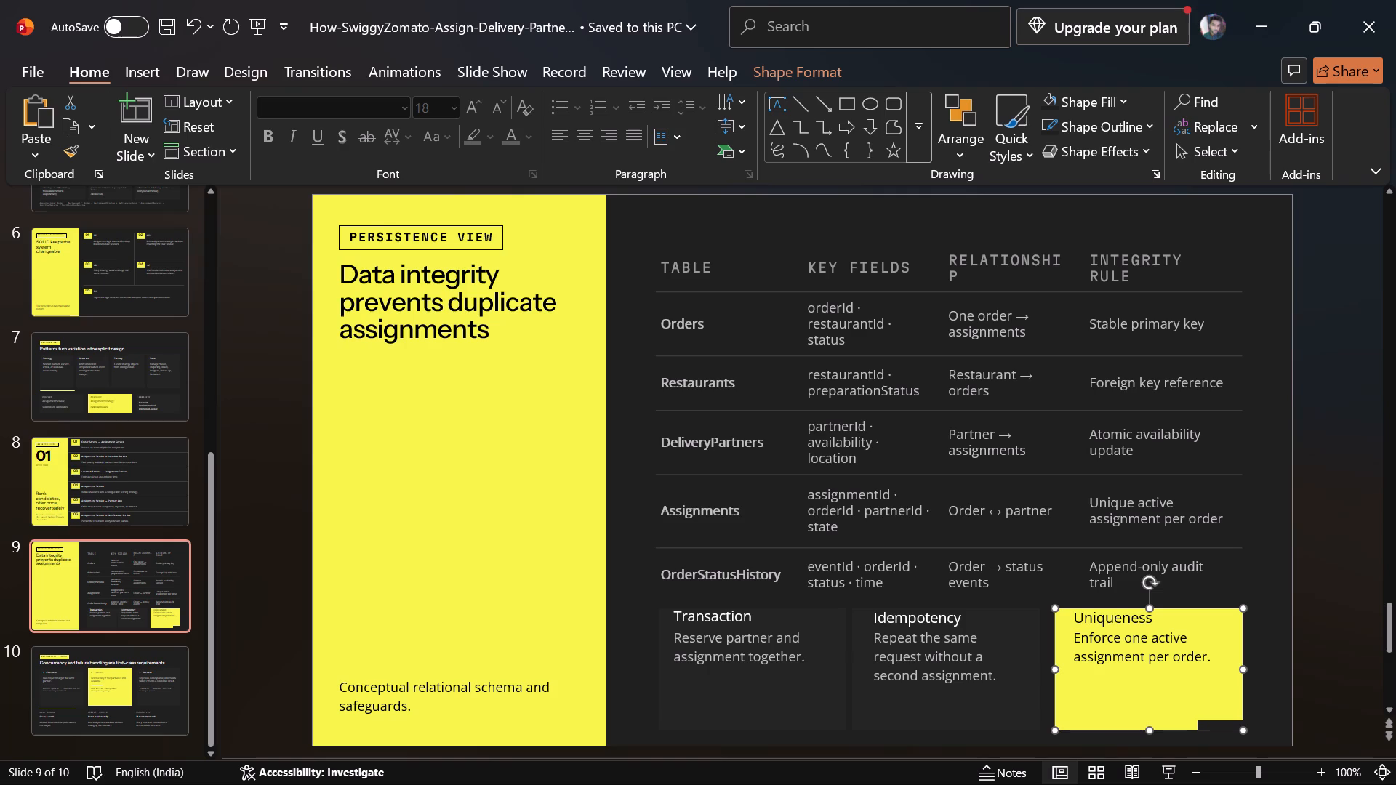
click(1090, 706)
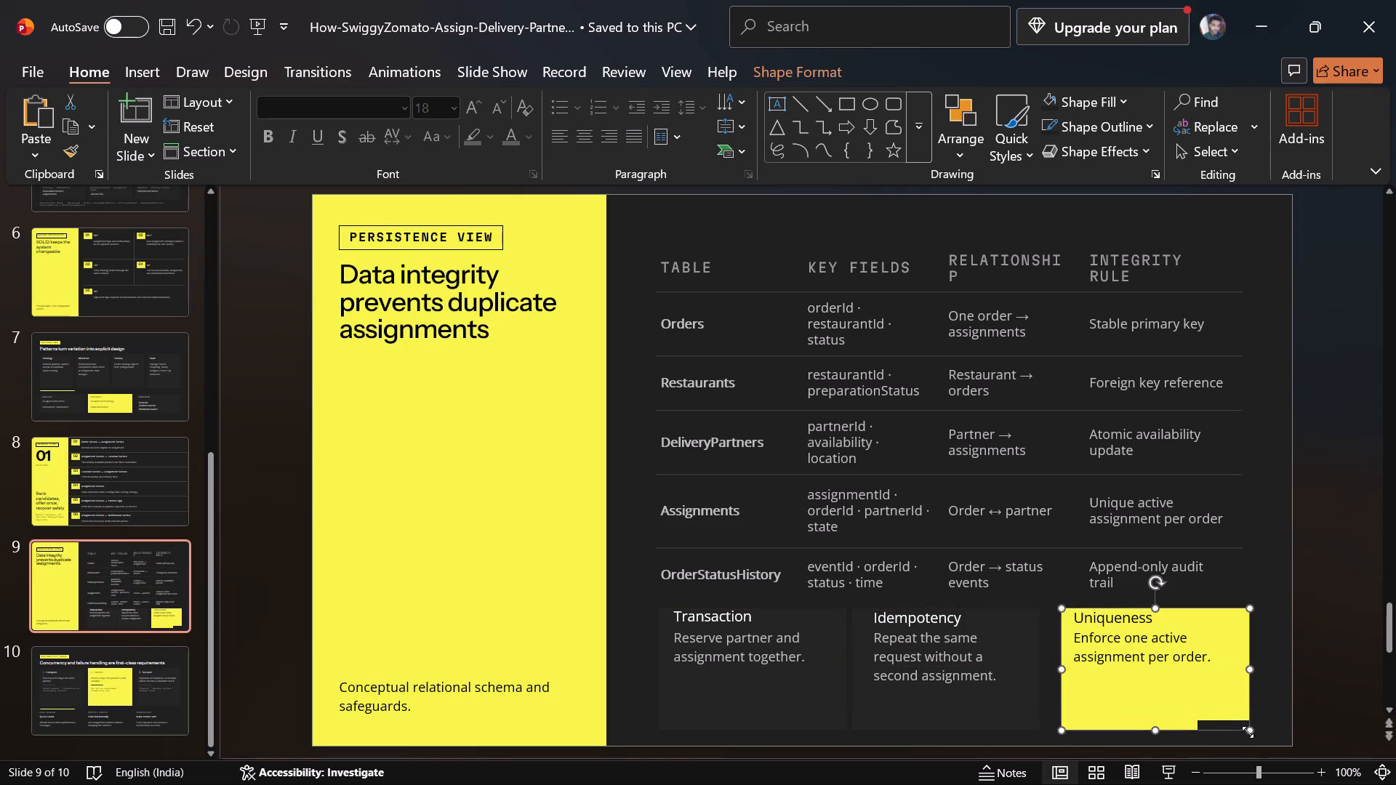
drag(1247, 732, 1246, 718)
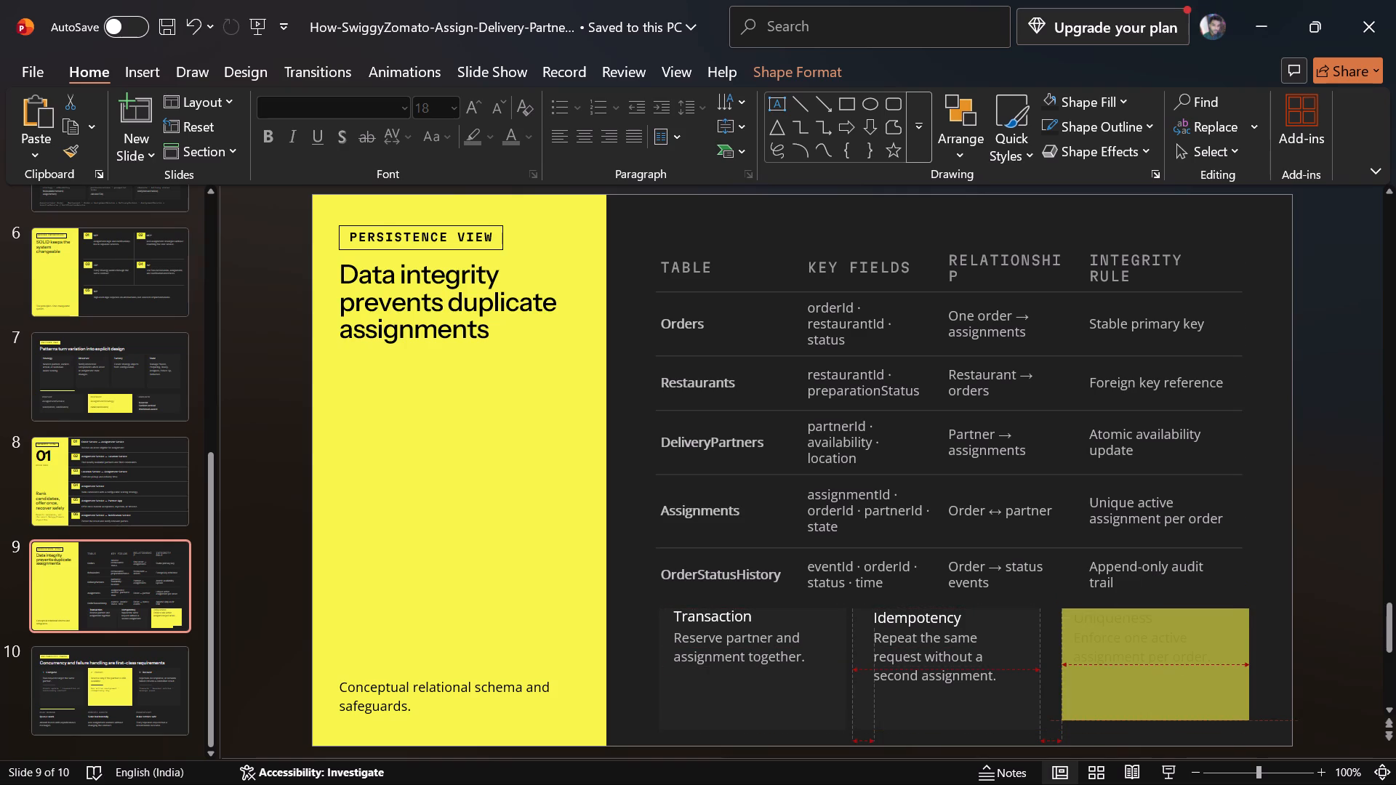
drag(1246, 718, 1251, 712)
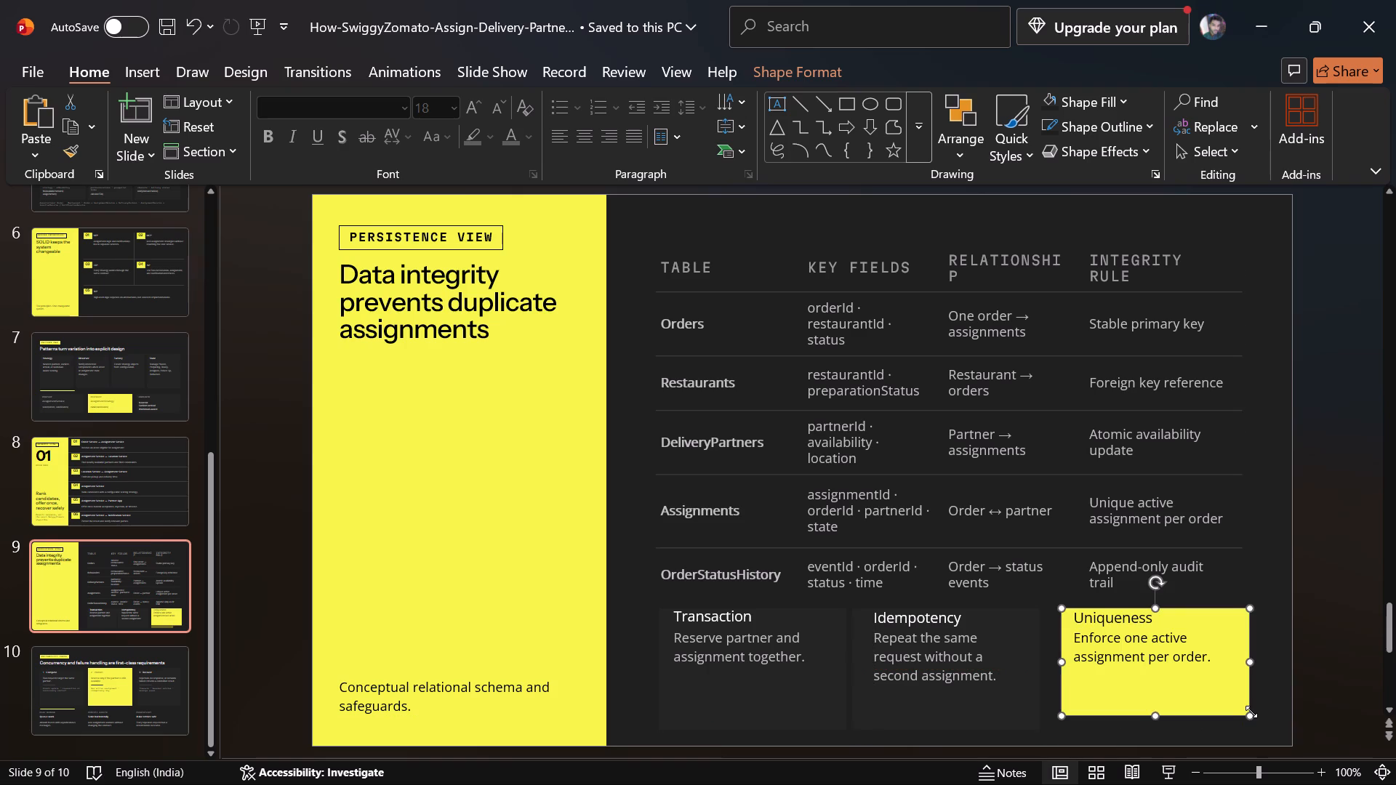
click(1315, 634)
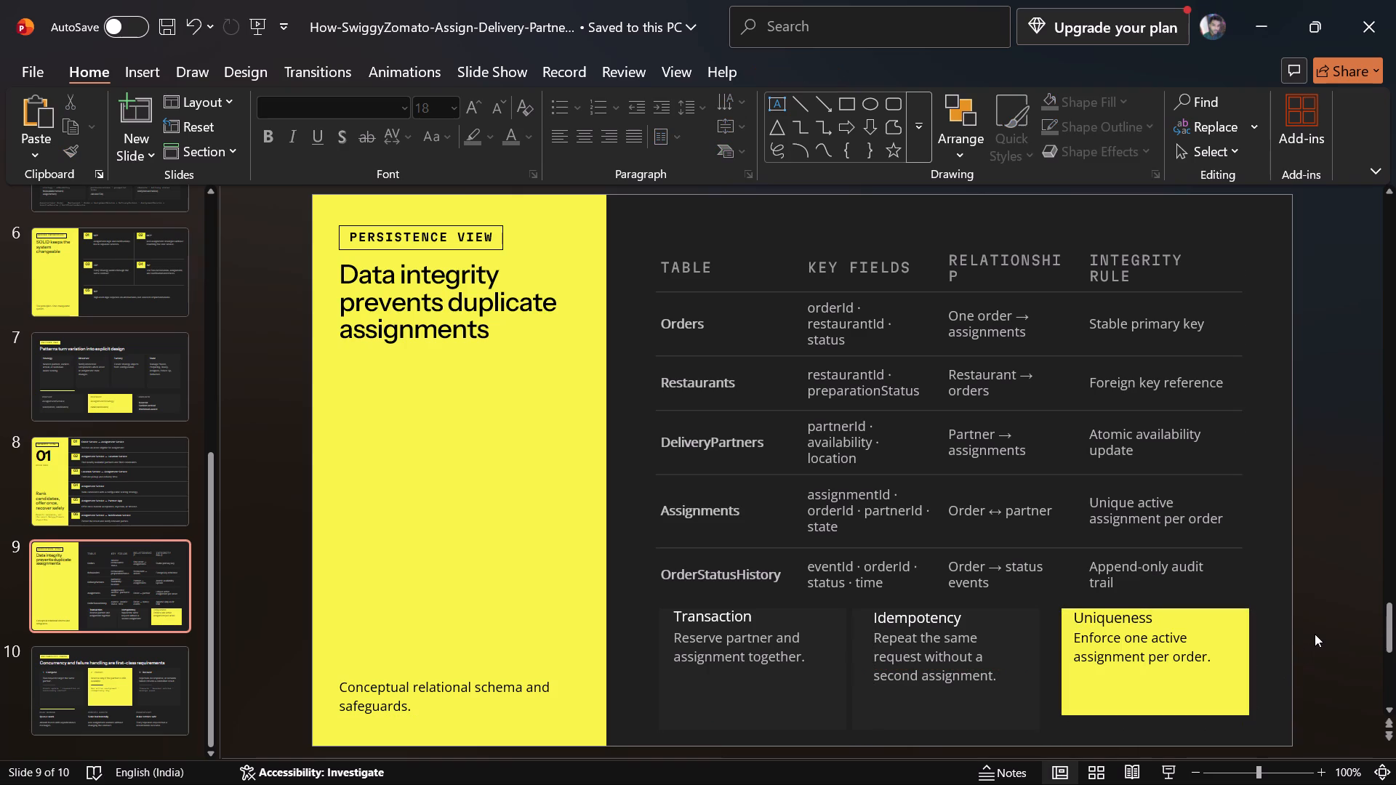
Shorten the Idempotency and Transaction cards on slide 9 to match the Uniqueness card's bottom edge.
click(982, 682)
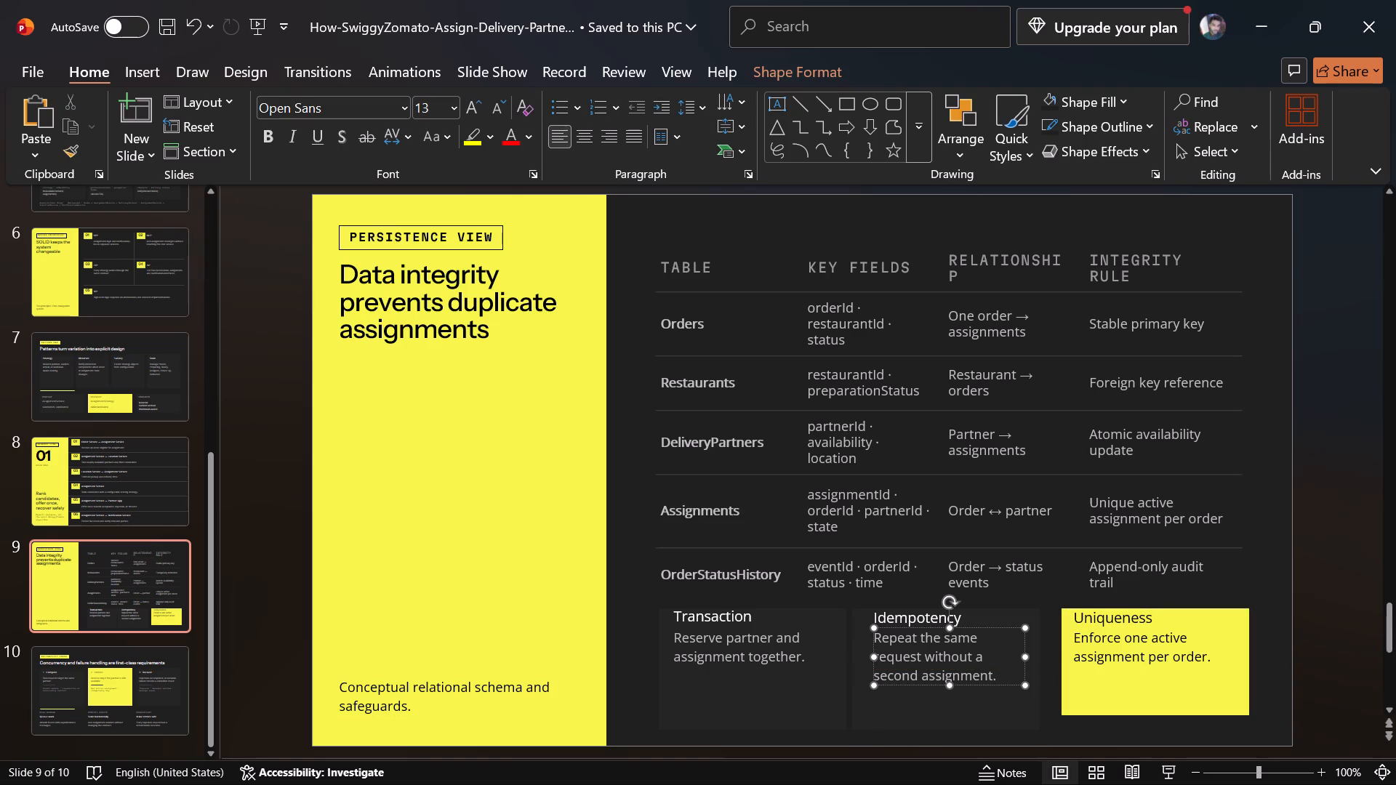
click(1023, 723)
drag(1042, 735, 1042, 730)
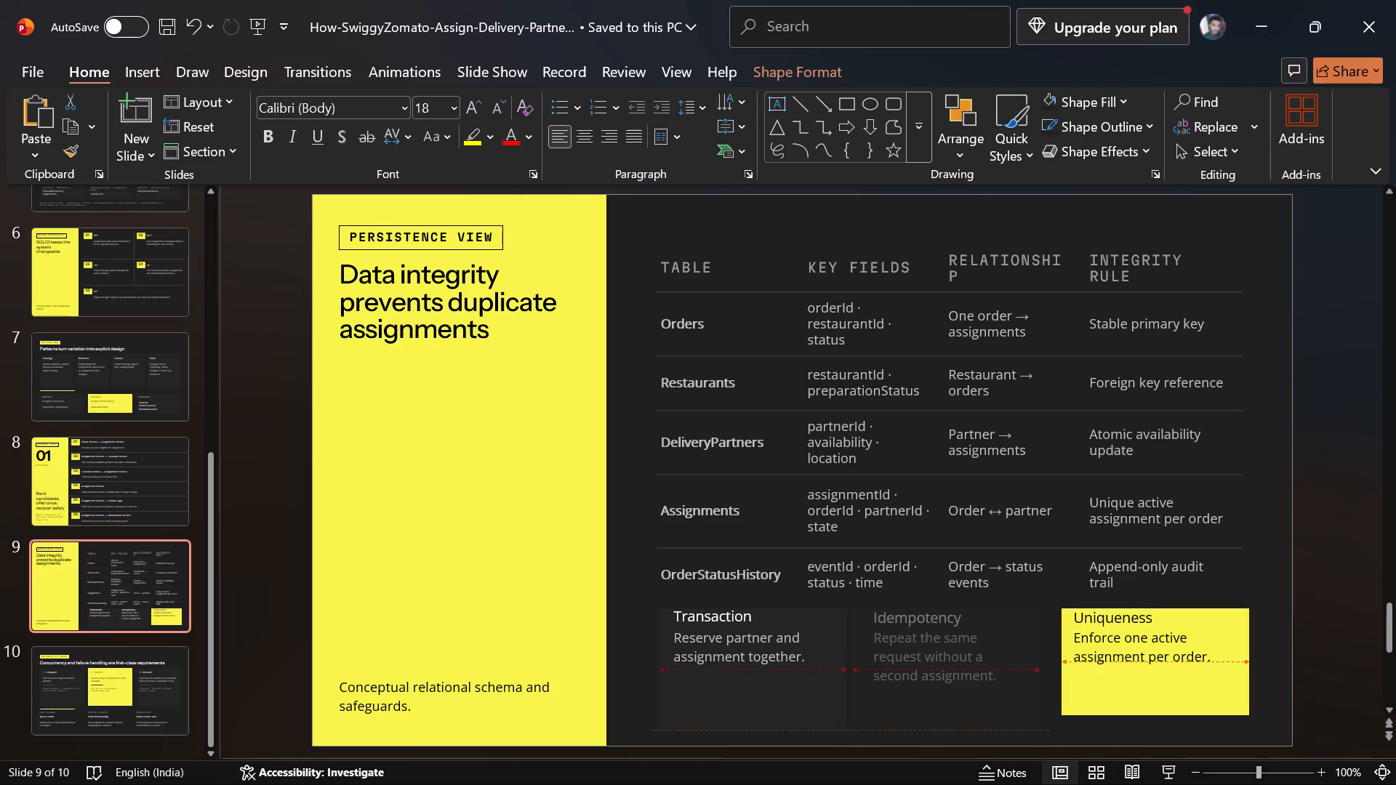
drag(1042, 730, 1042, 714)
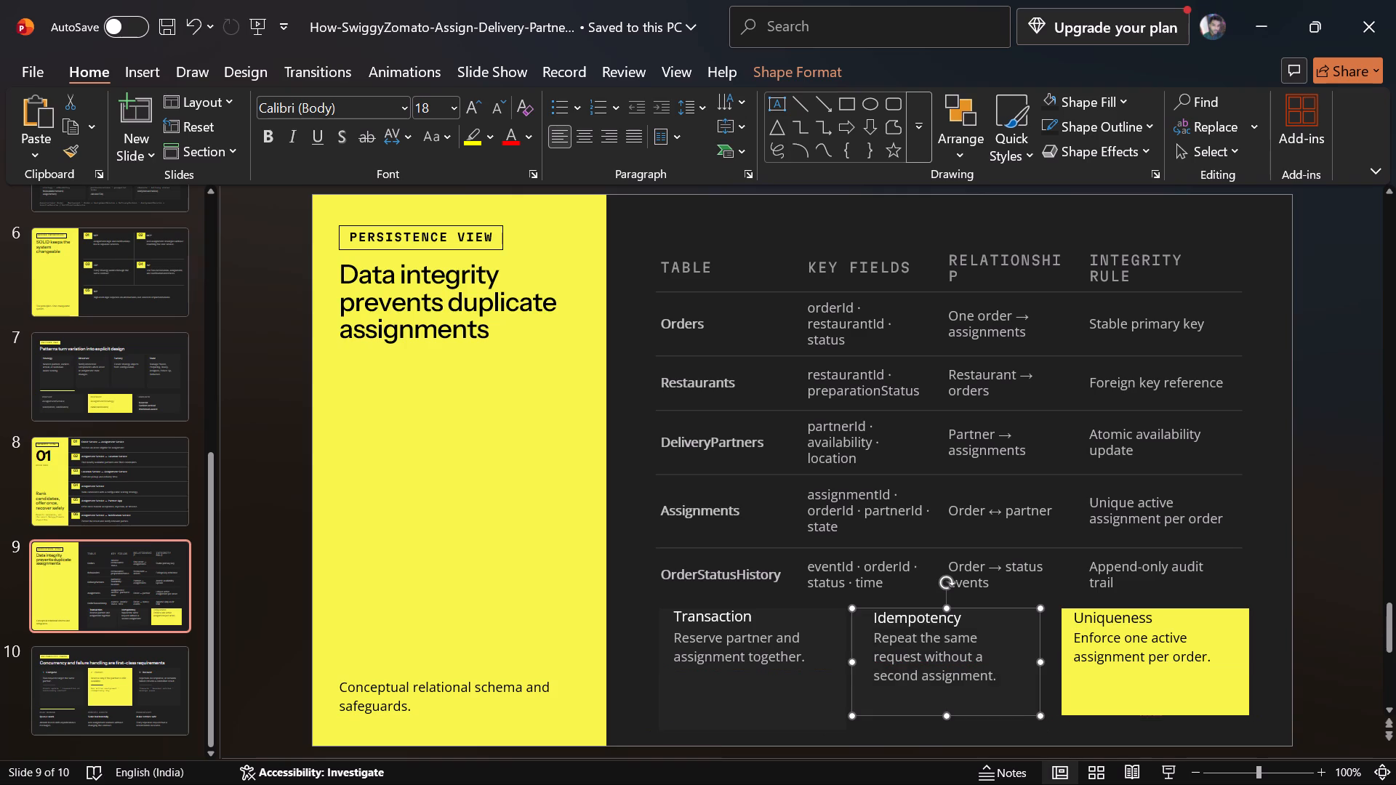
click(801, 695)
drag(847, 730, 847, 722)
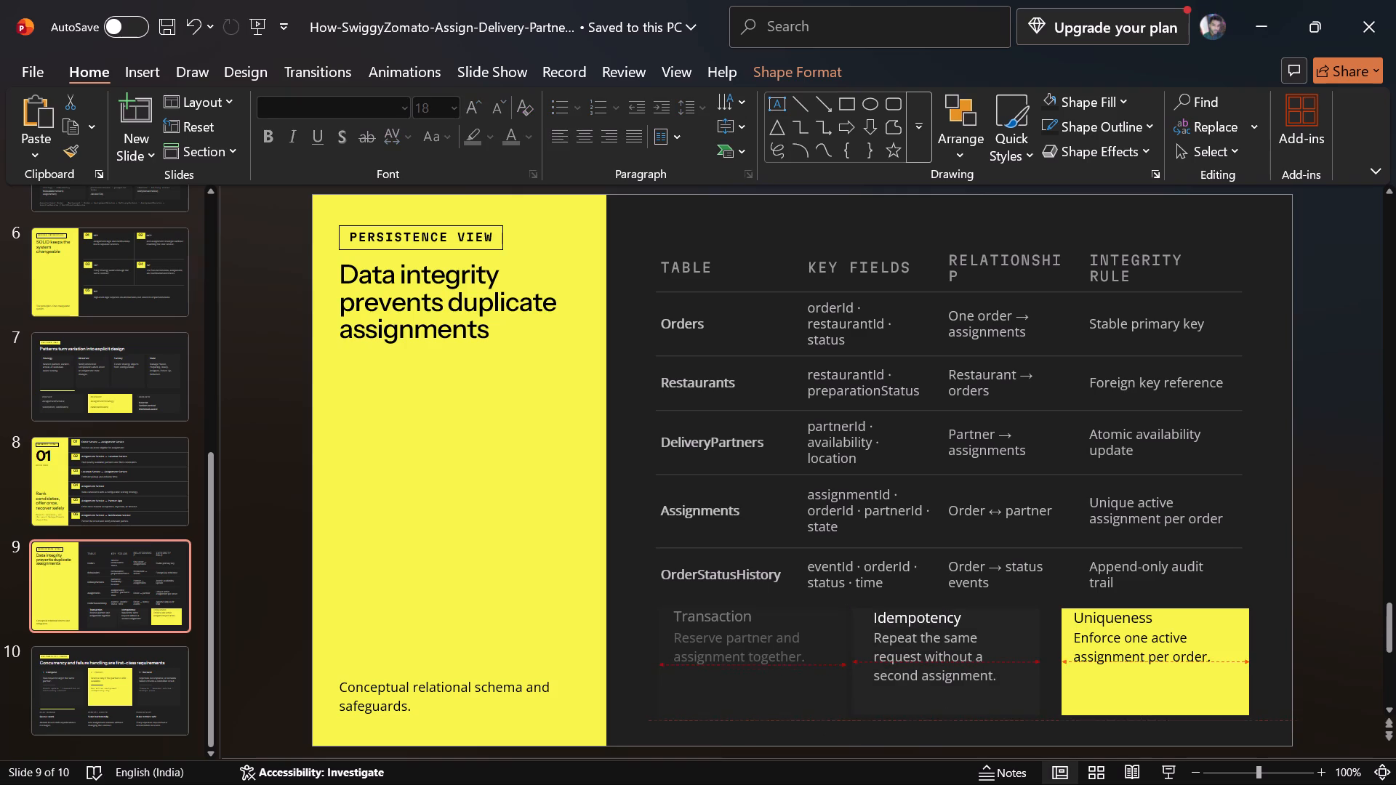
drag(847, 722, 846, 717)
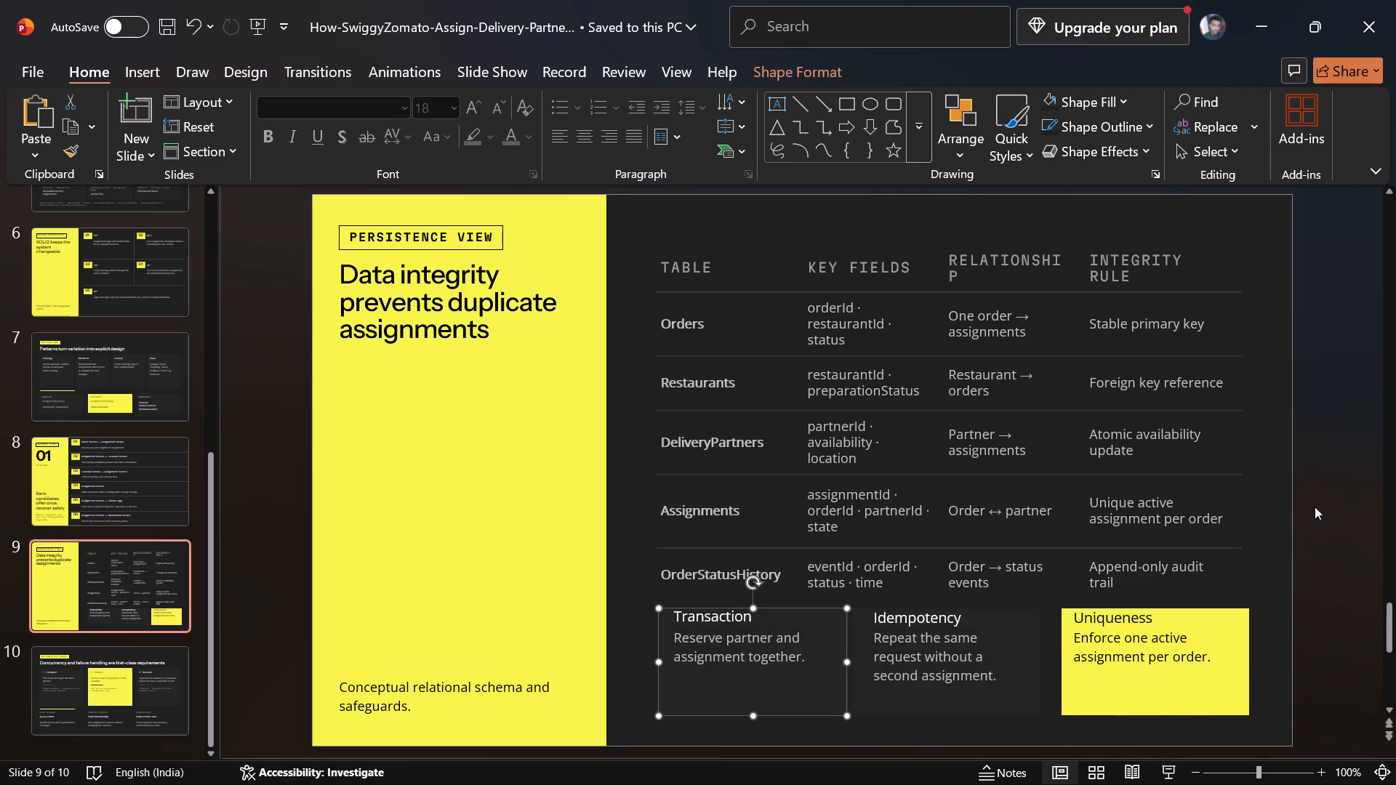
click(1307, 504)
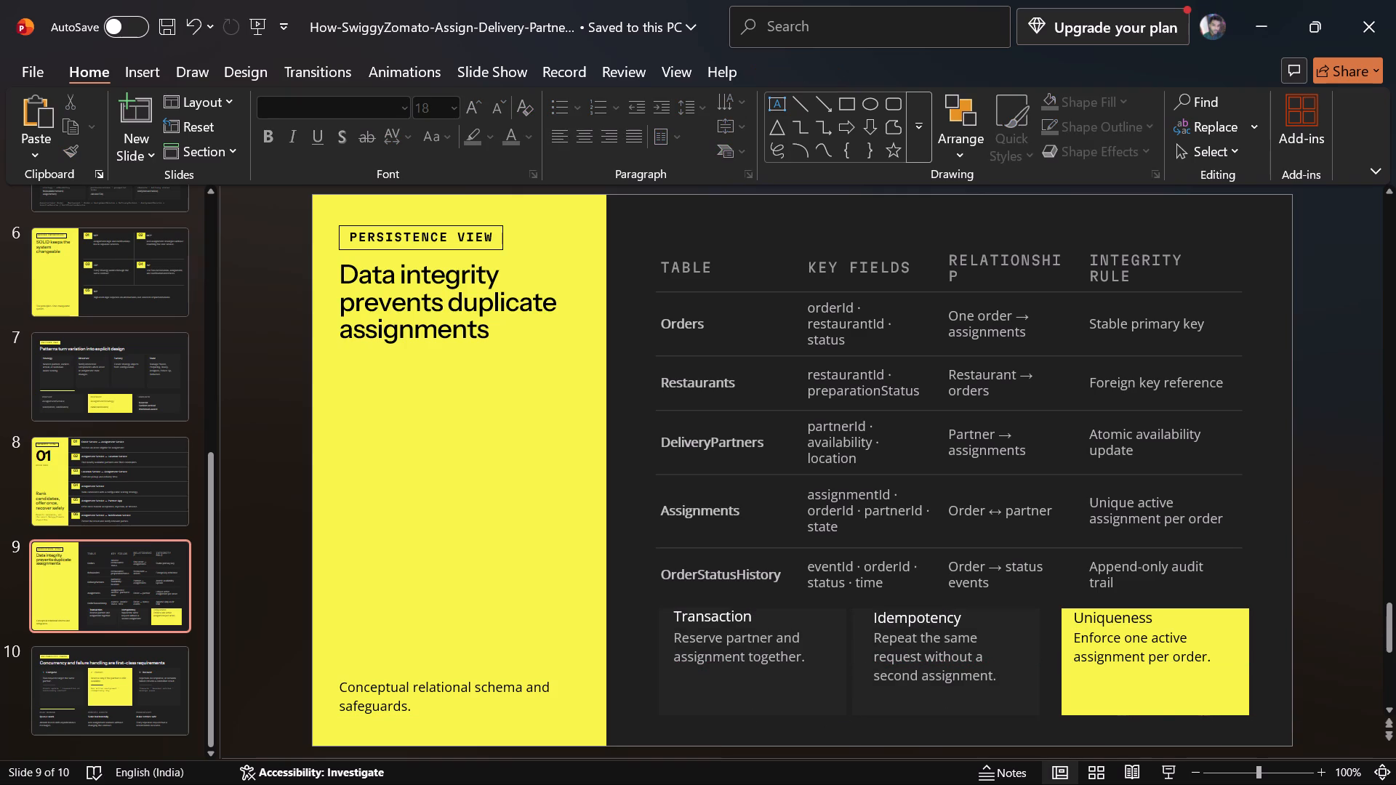
Review the slides from slide 10 back to the title slide, checking the layout and badge covers.
click(143, 683)
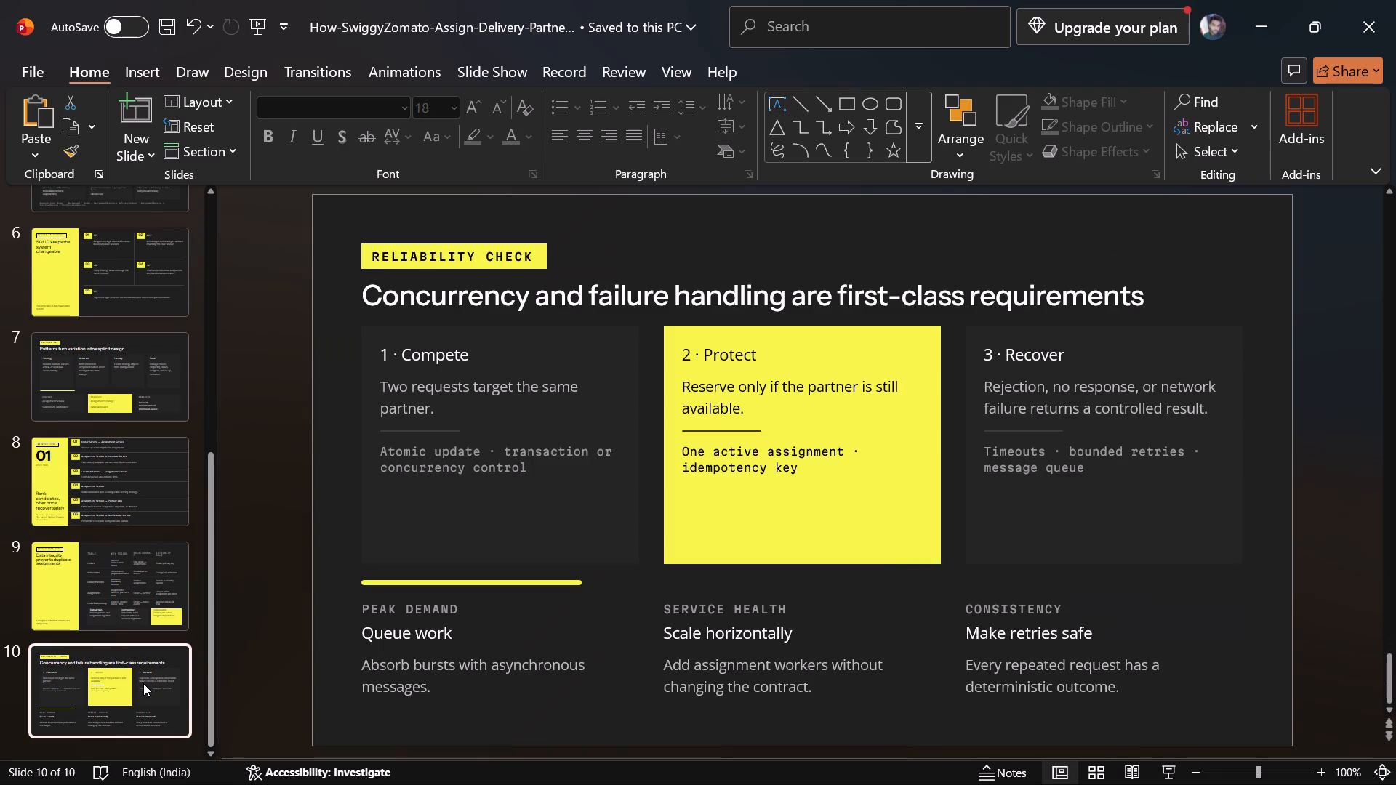
key(Up)
key(Up)
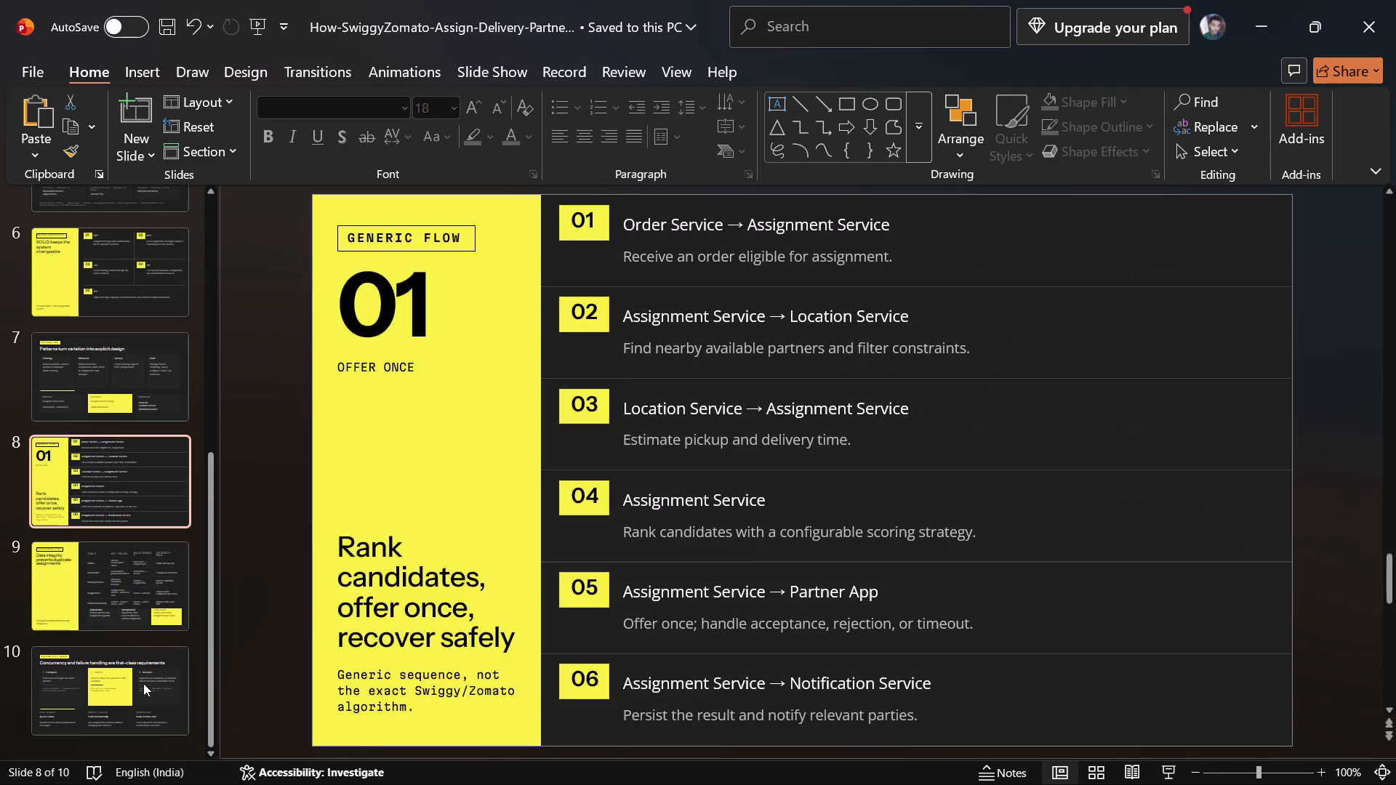
key(Up)
key(Up)
key(Up)
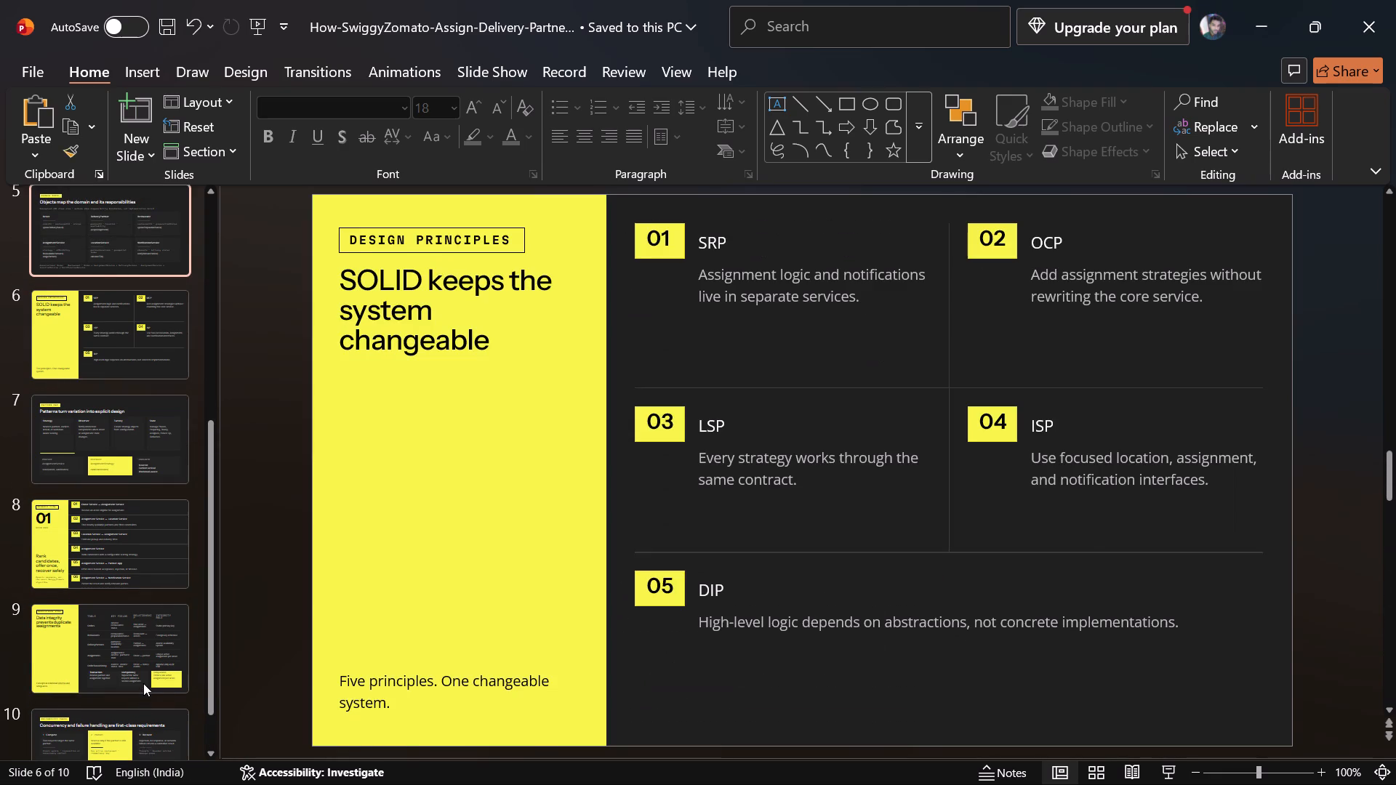
key(Up)
key(Up)
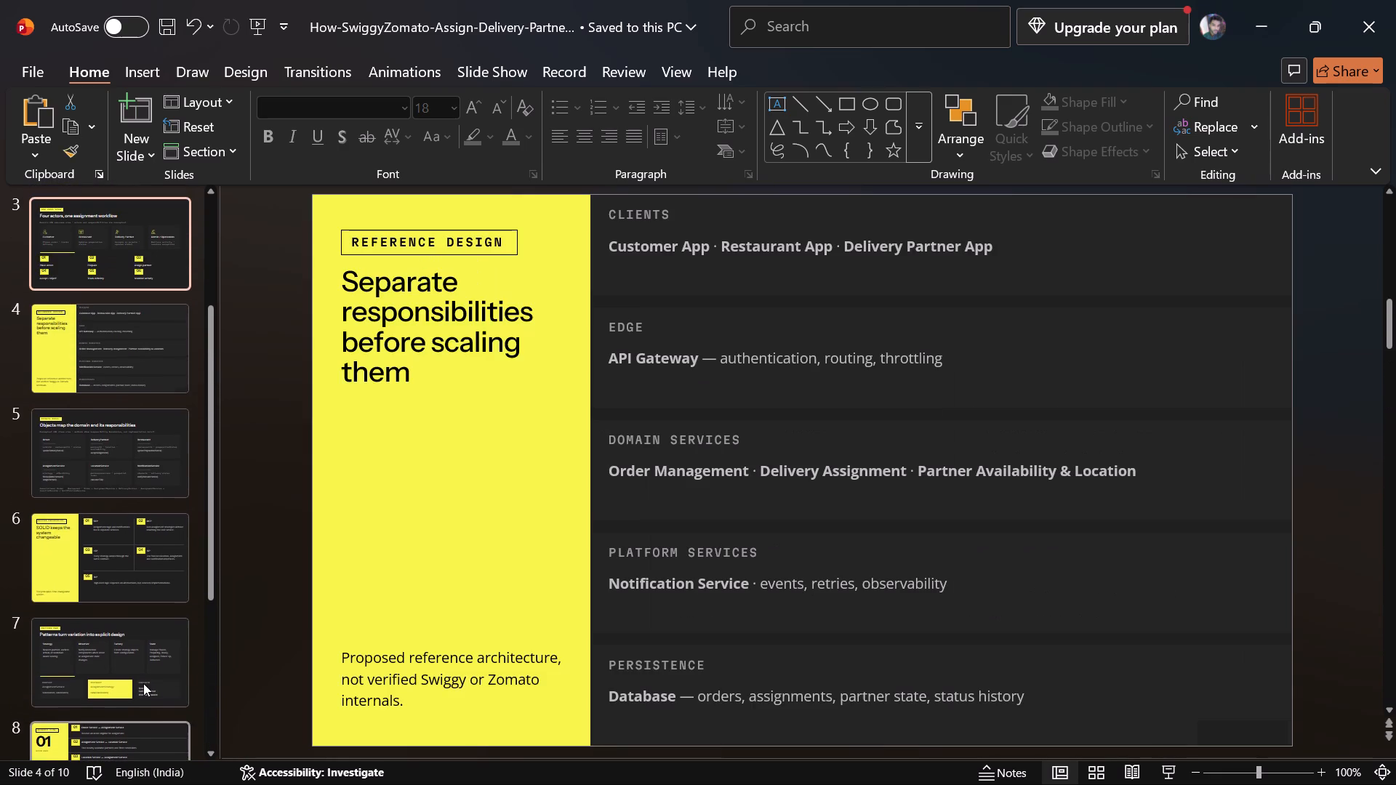
key(Up)
key(Up)
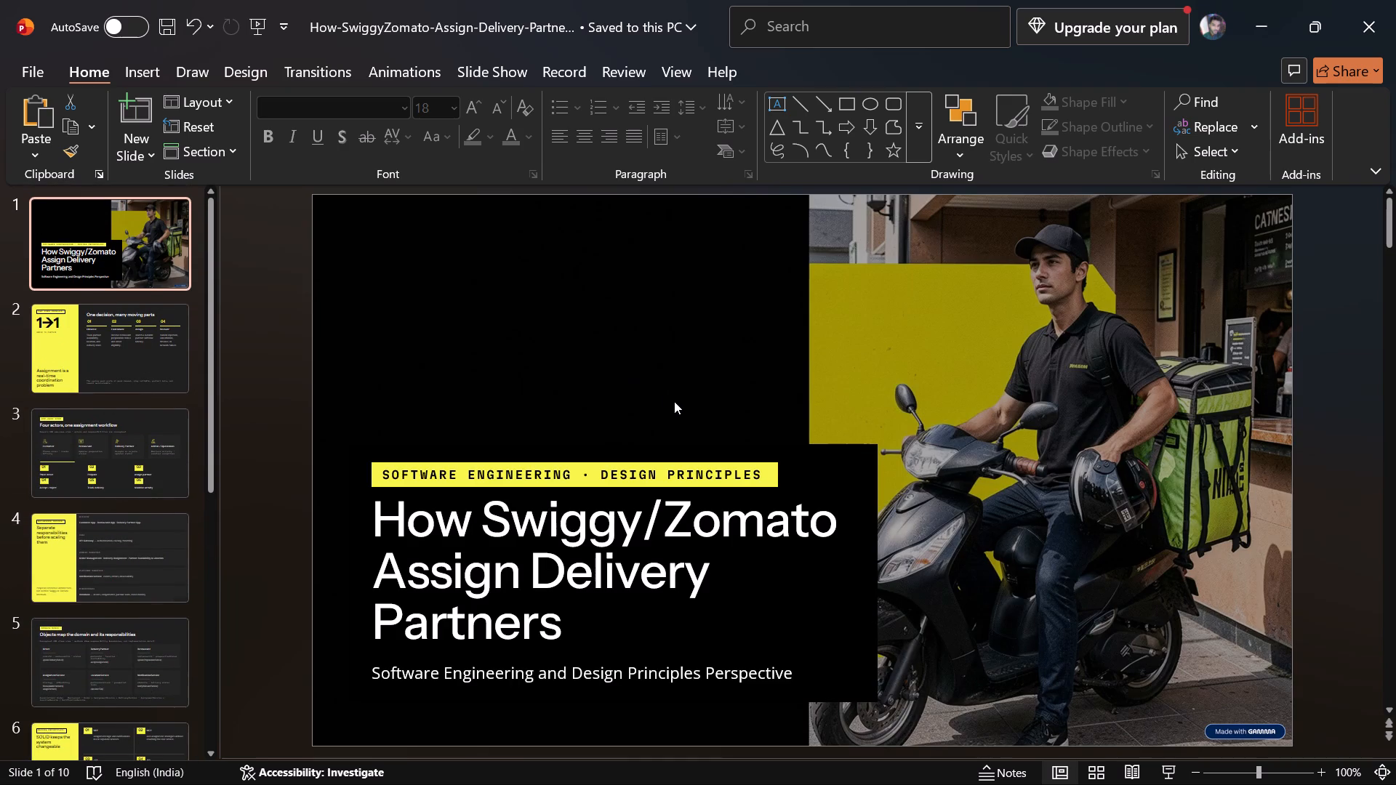
right_click(1048, 371)
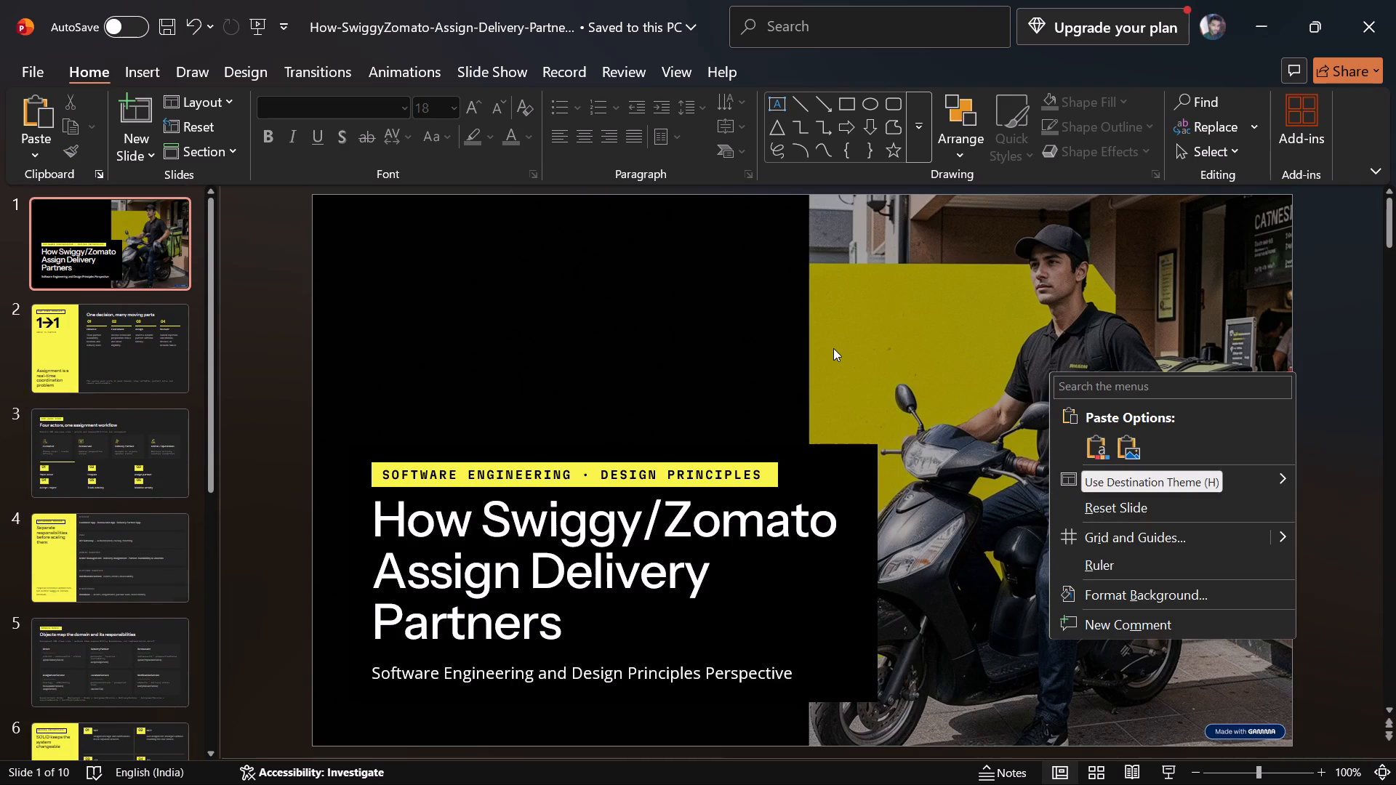
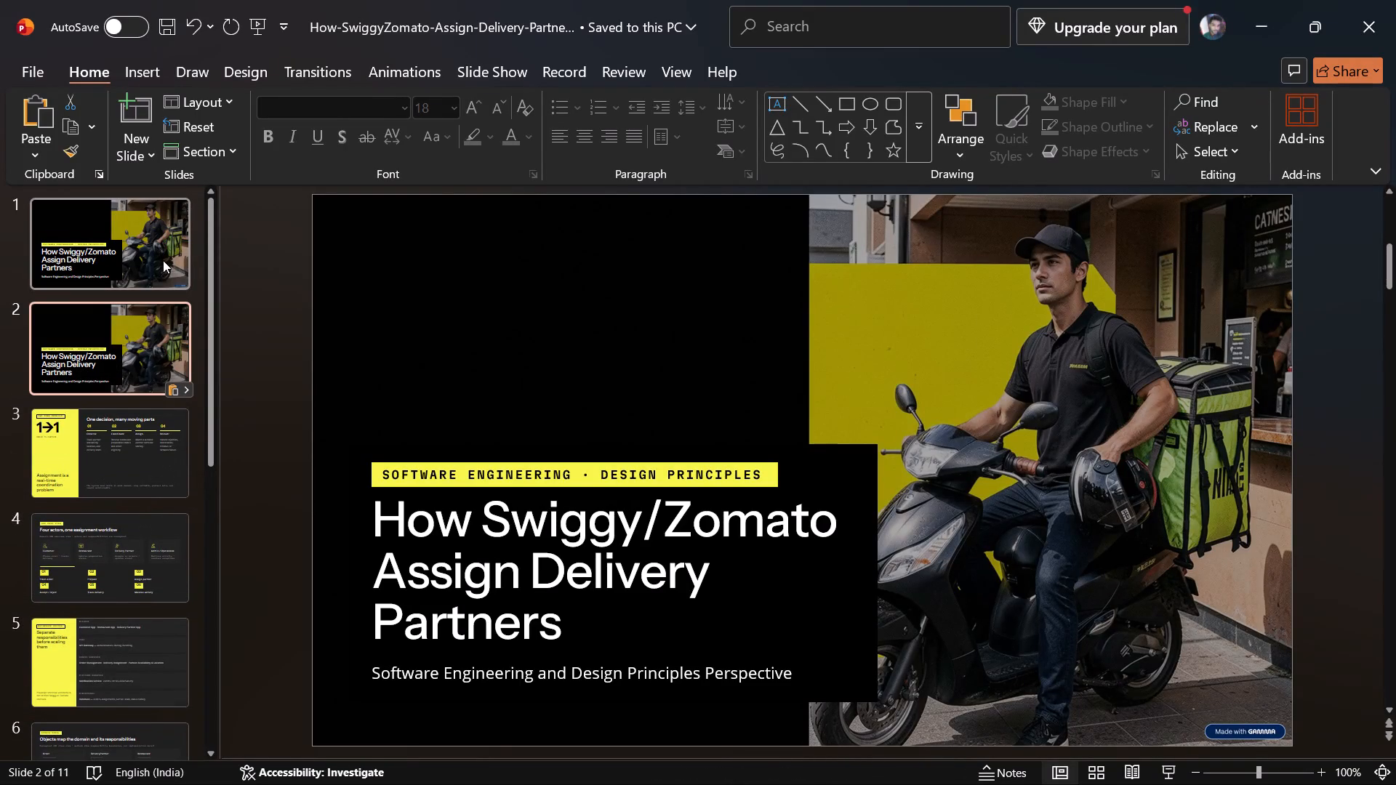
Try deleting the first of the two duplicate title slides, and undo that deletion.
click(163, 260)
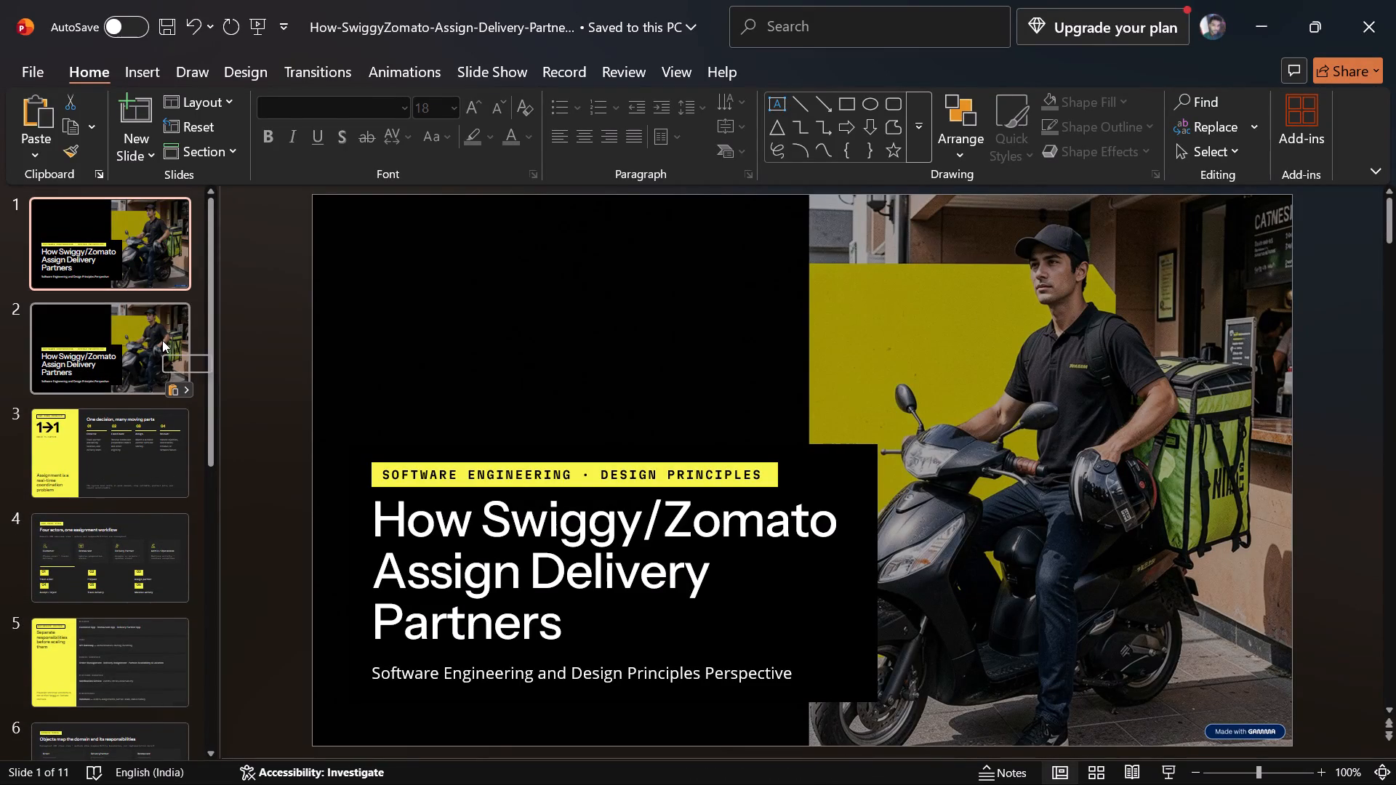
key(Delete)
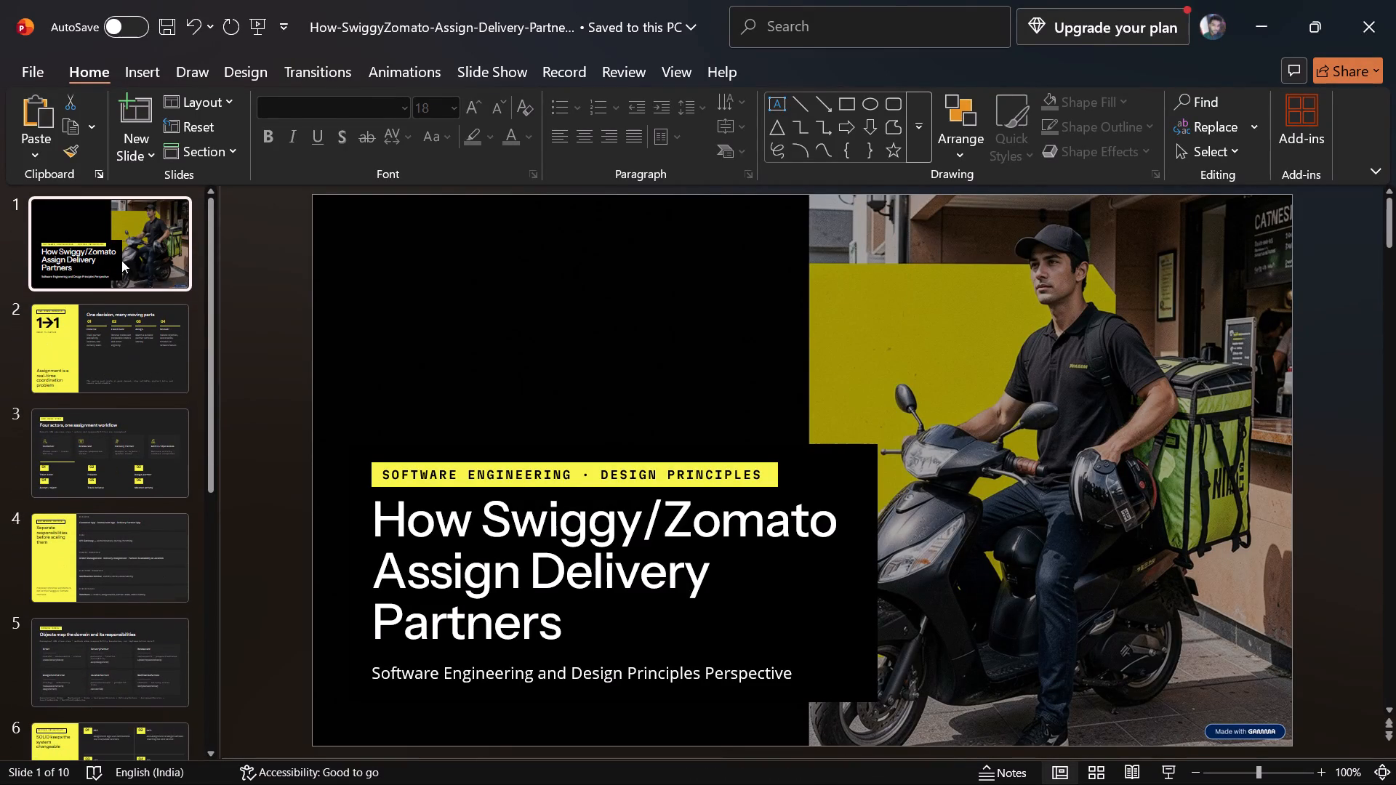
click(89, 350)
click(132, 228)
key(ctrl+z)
Delete the second of the two duplicate title slides.
click(145, 314)
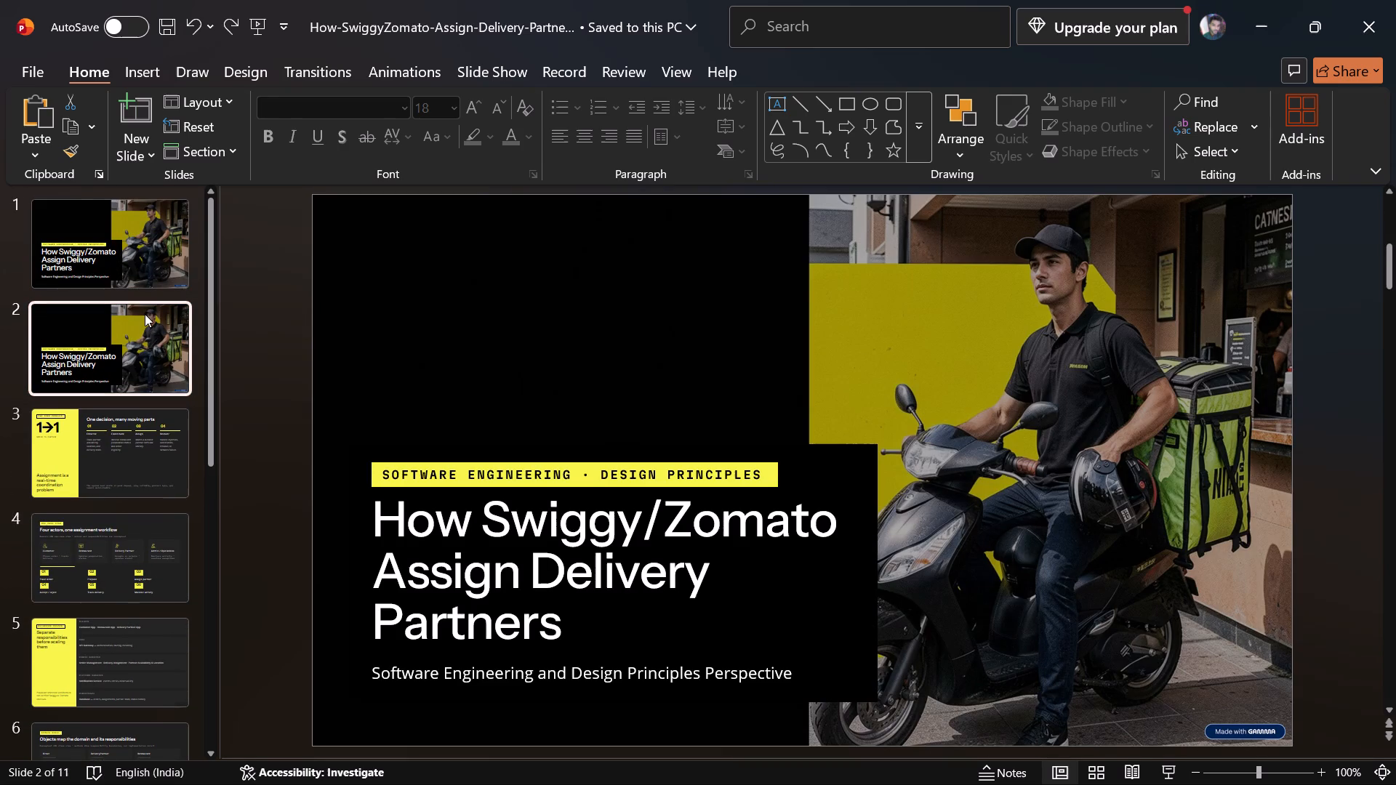
key(Delete)
click(122, 226)
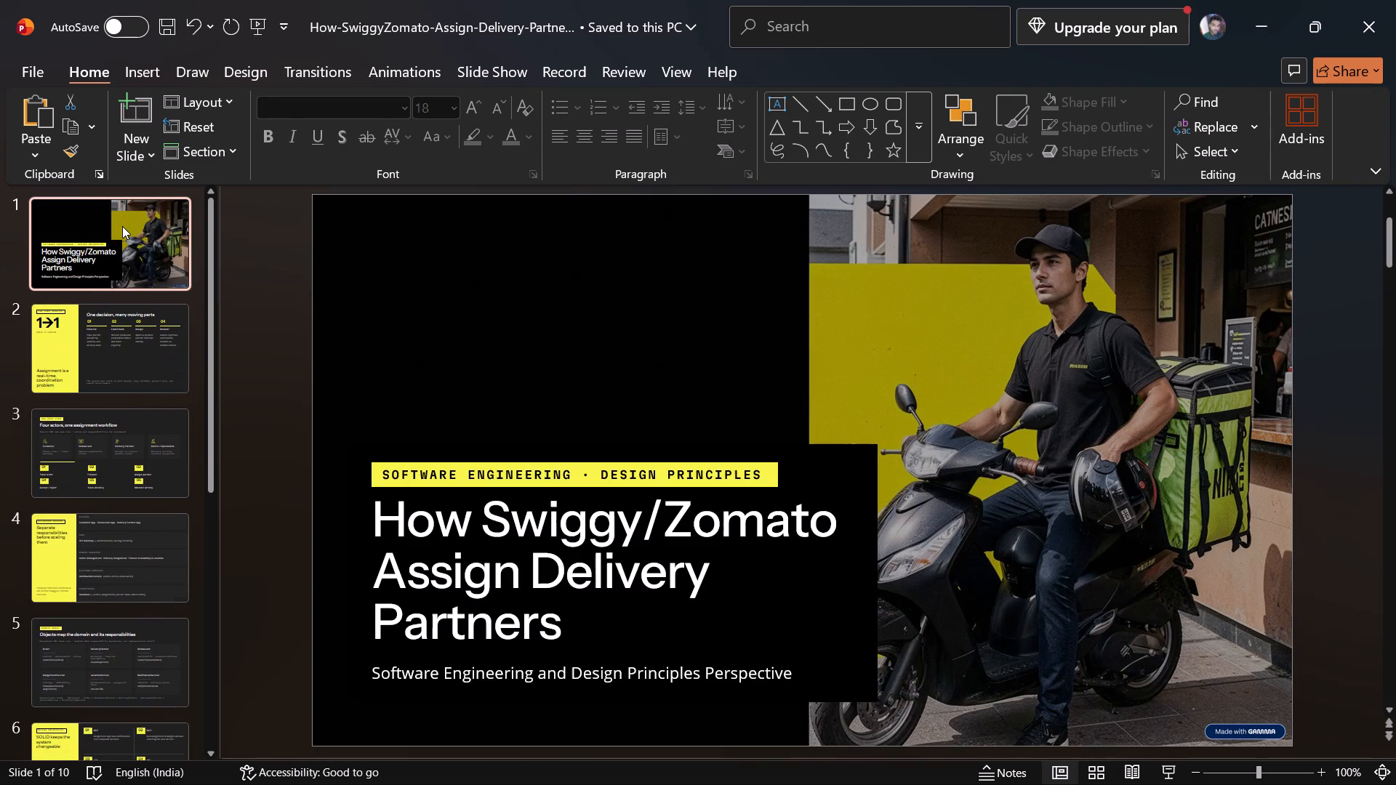
click(150, 352)
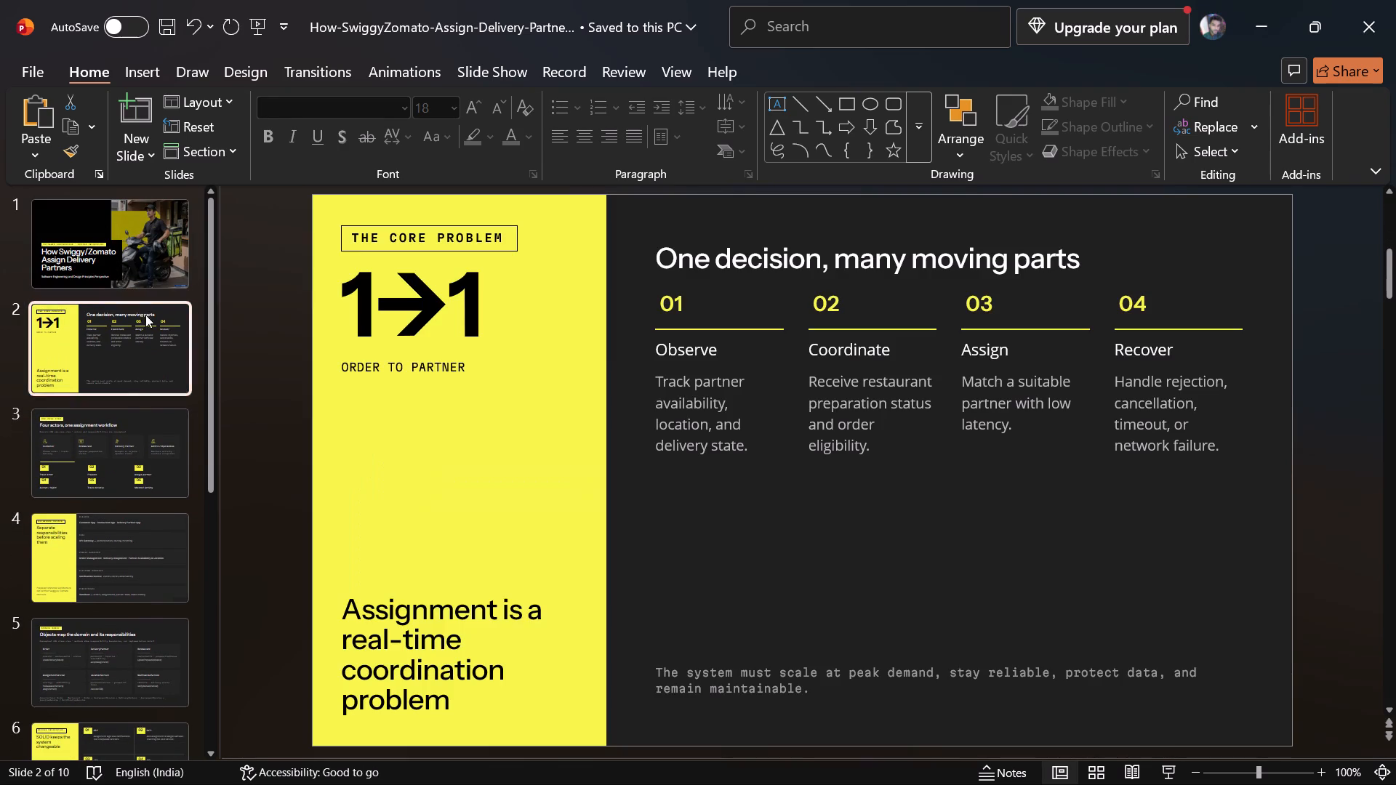
click(133, 254)
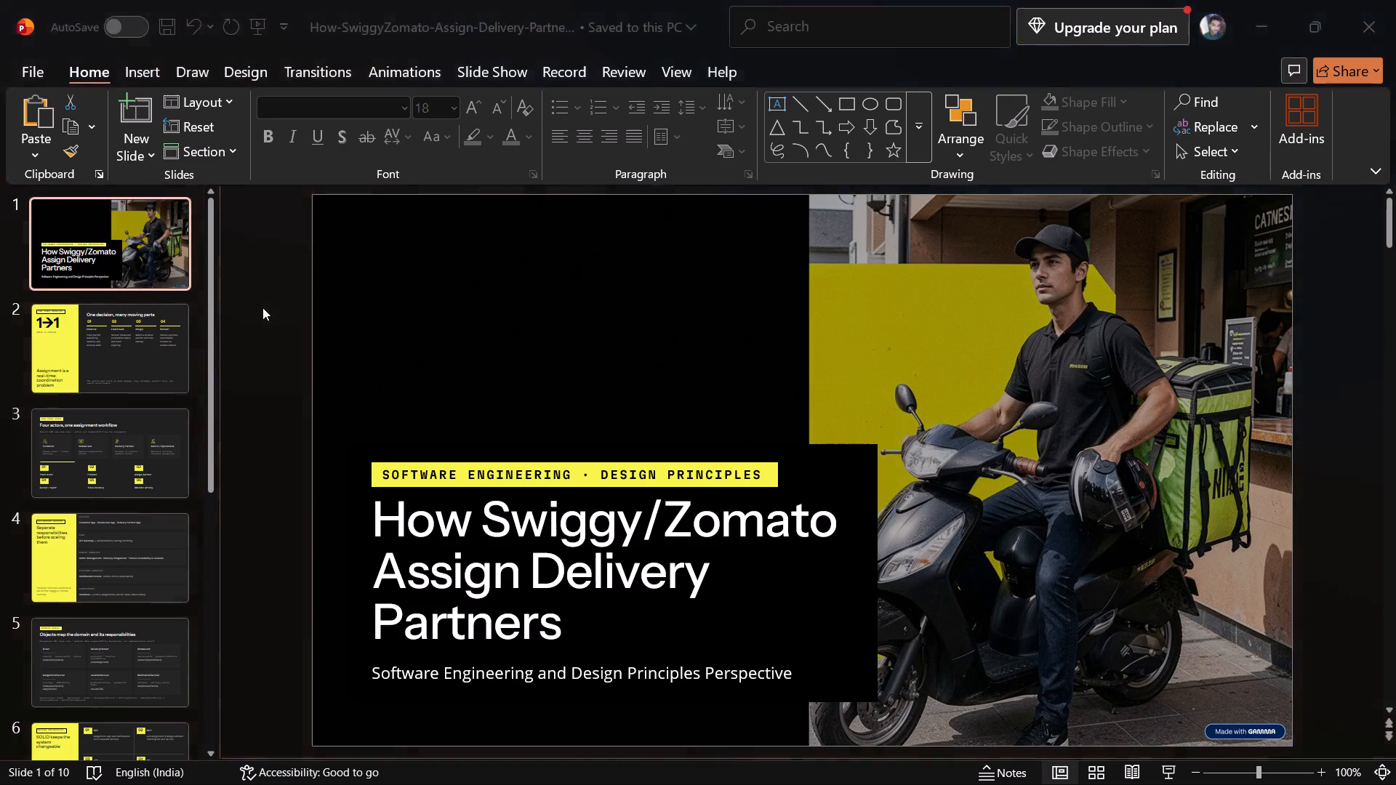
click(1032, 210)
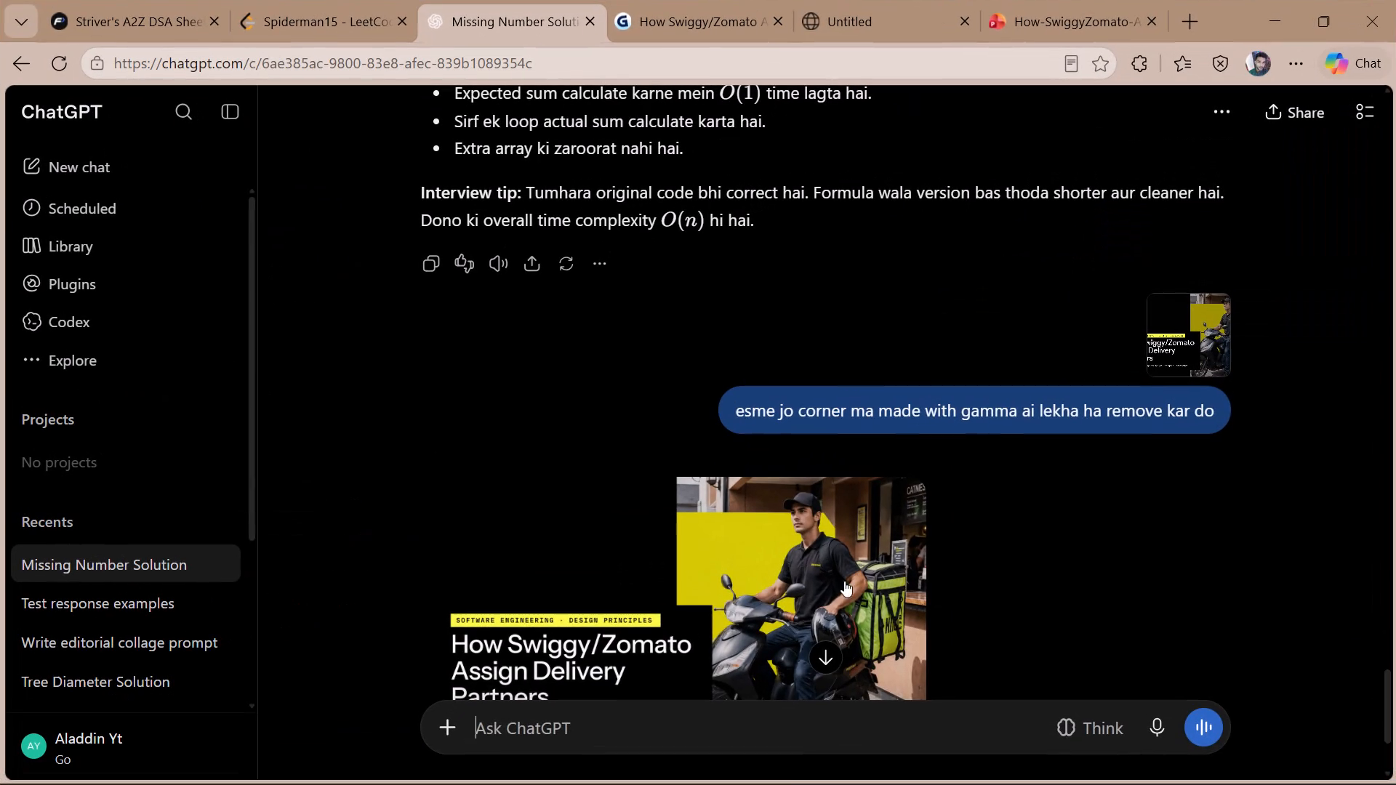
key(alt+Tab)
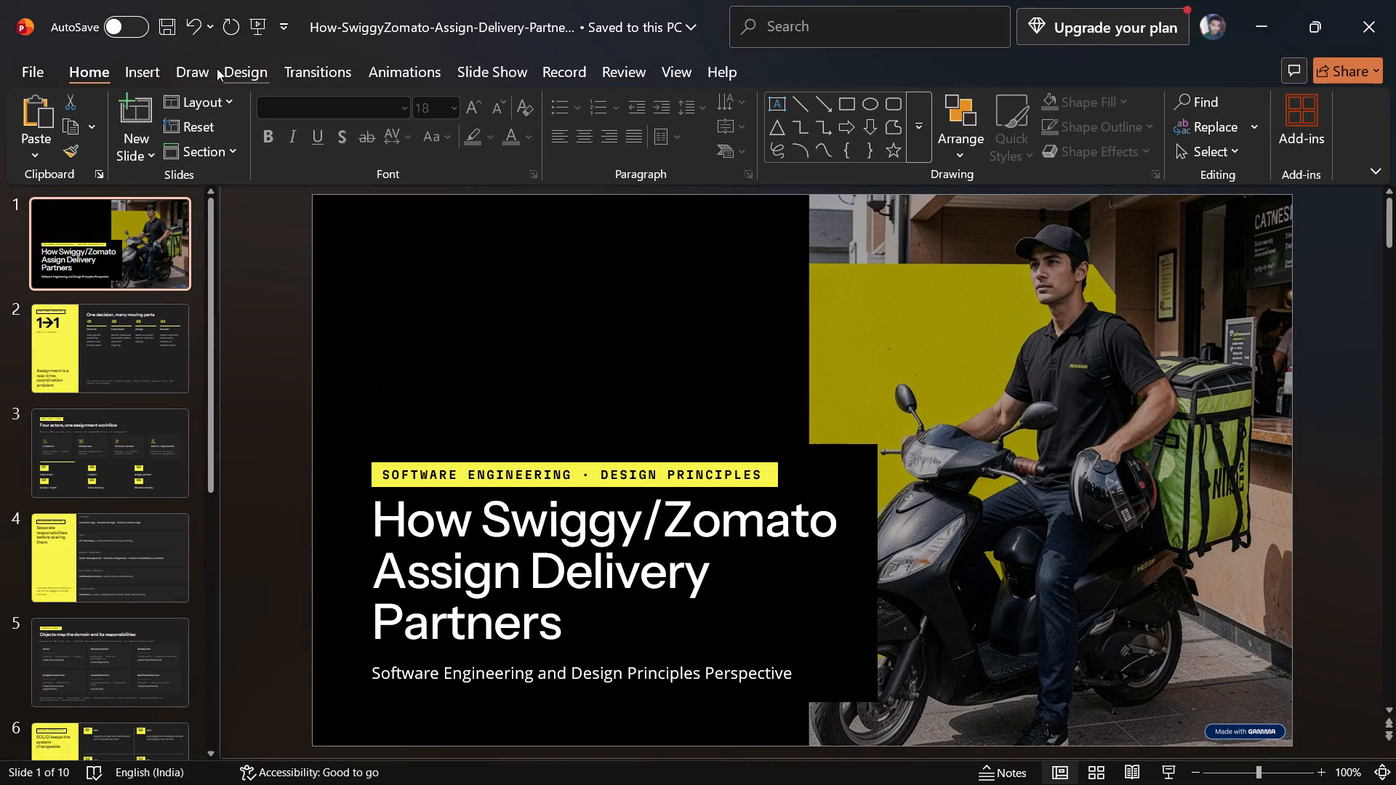
Insert the downloaded picture "Swiggy Delivery Design Principles" from the Downloads folder on the title slide.
click(159, 64)
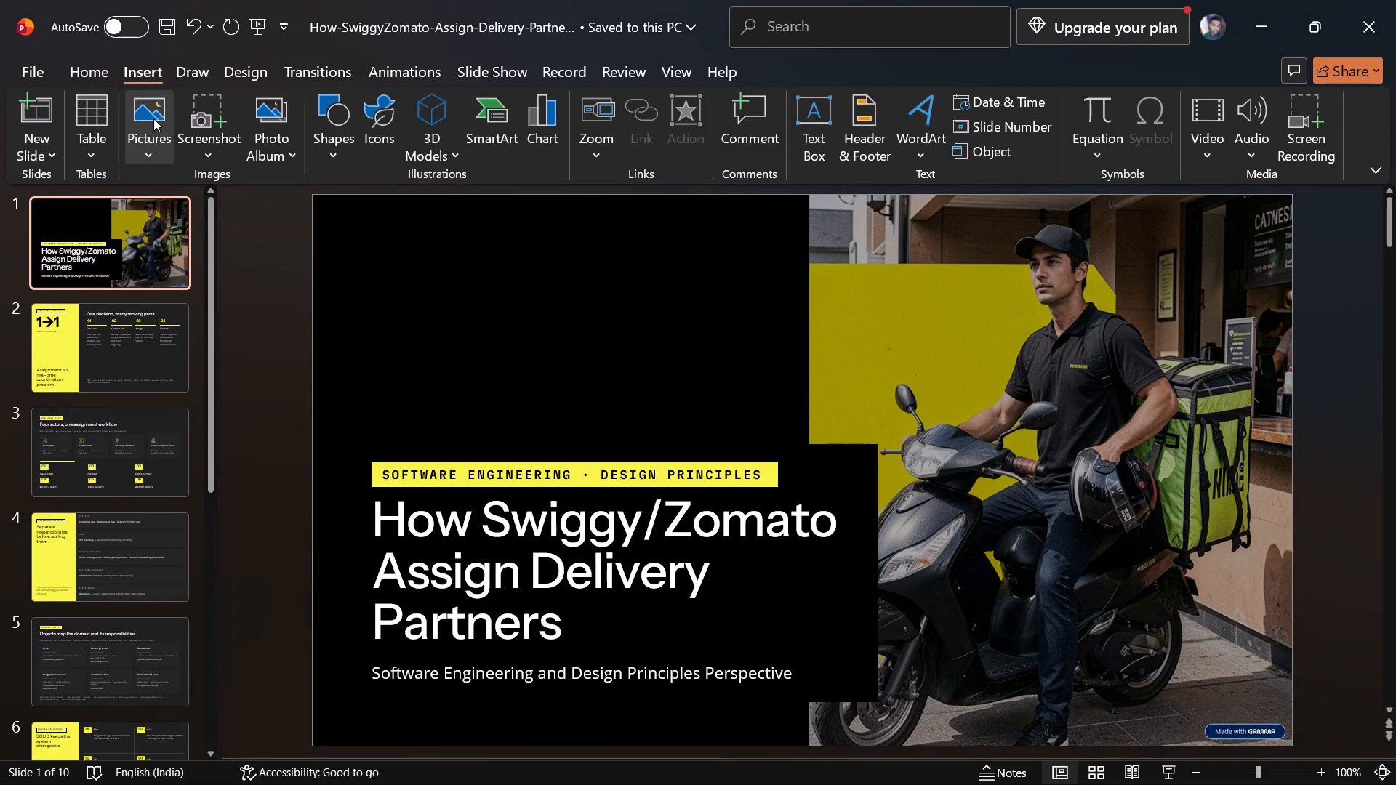
click(153, 118)
click(203, 212)
click(192, 151)
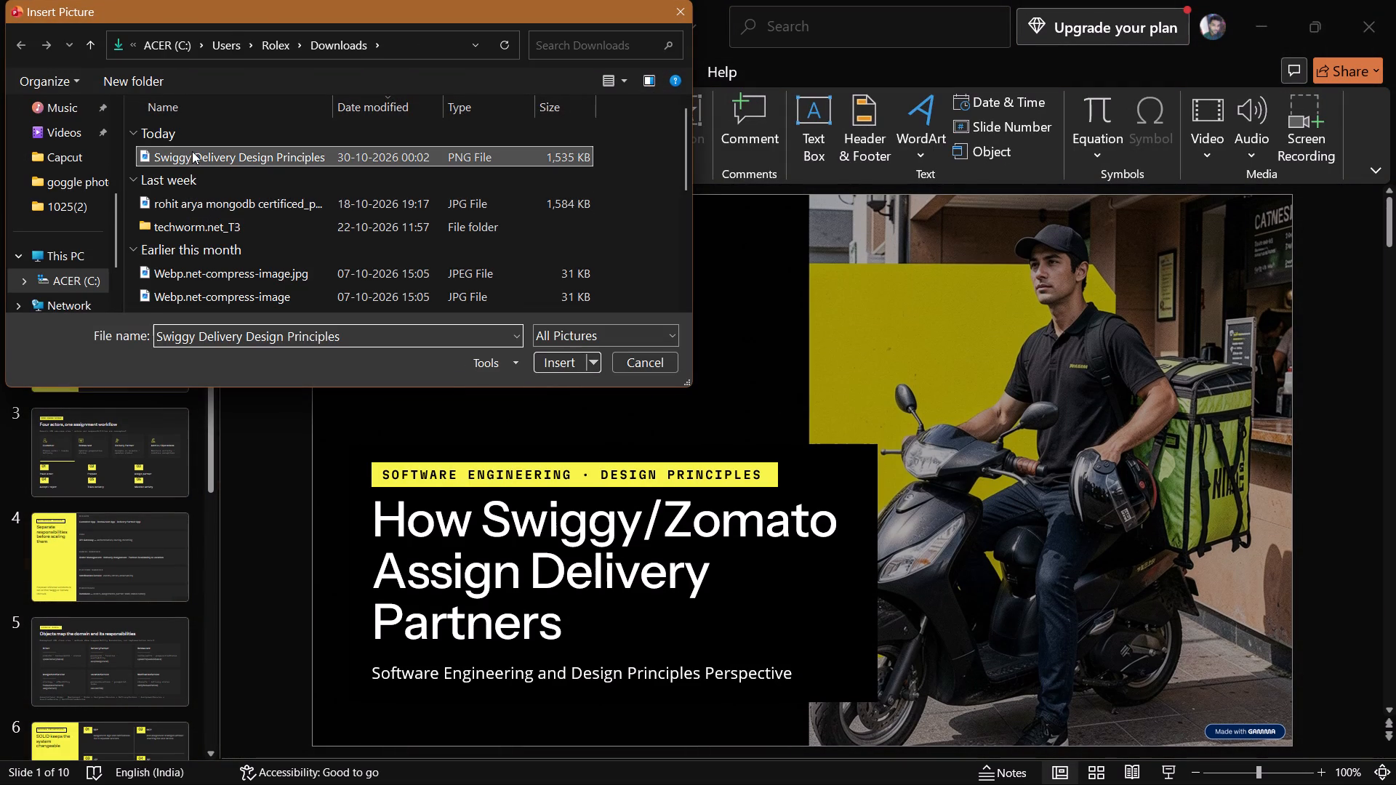
click(555, 366)
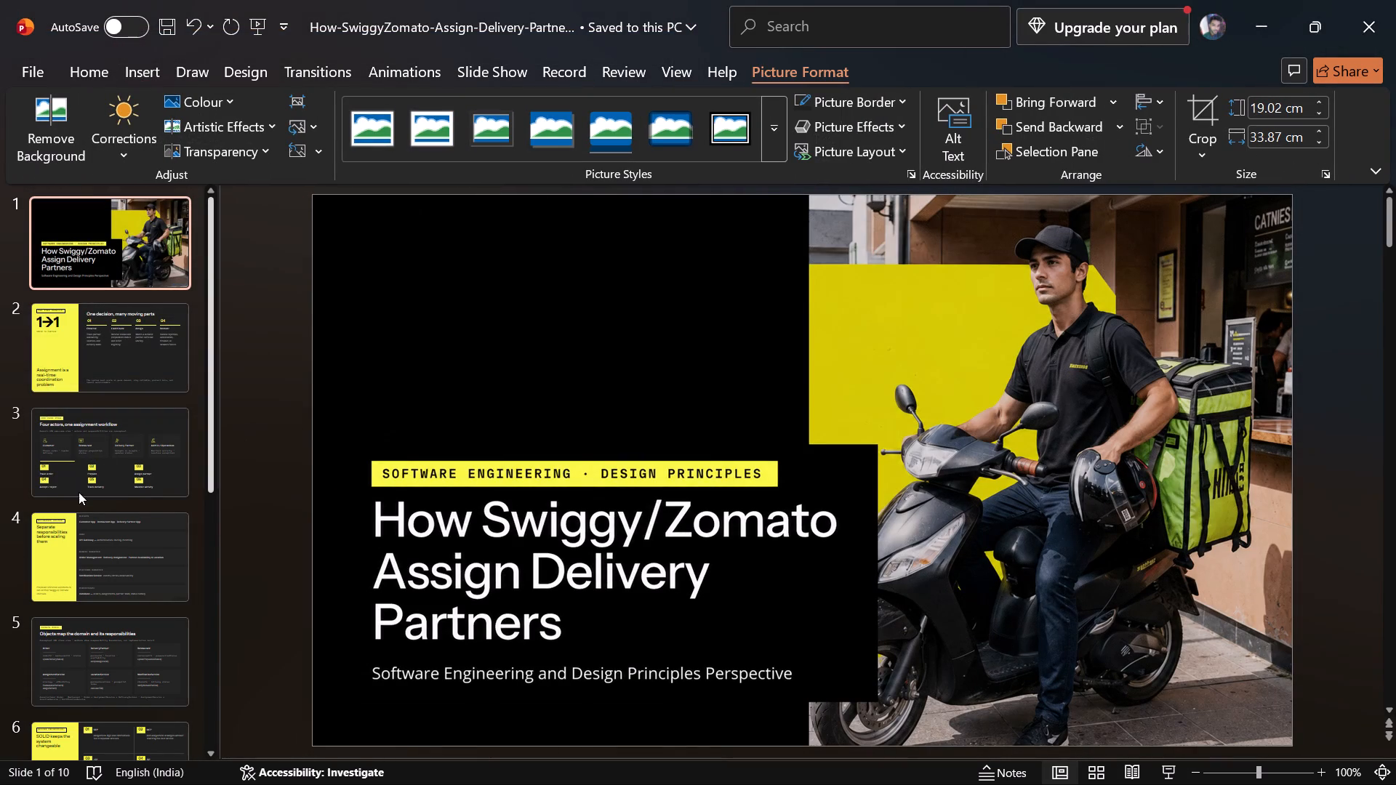
Look through slides 1 to 5, comparing the new title slide with the slides that follow it.
scroll(79, 492, down, 13)
scroll(79, 492, down, 9)
scroll(79, 492, up, 9)
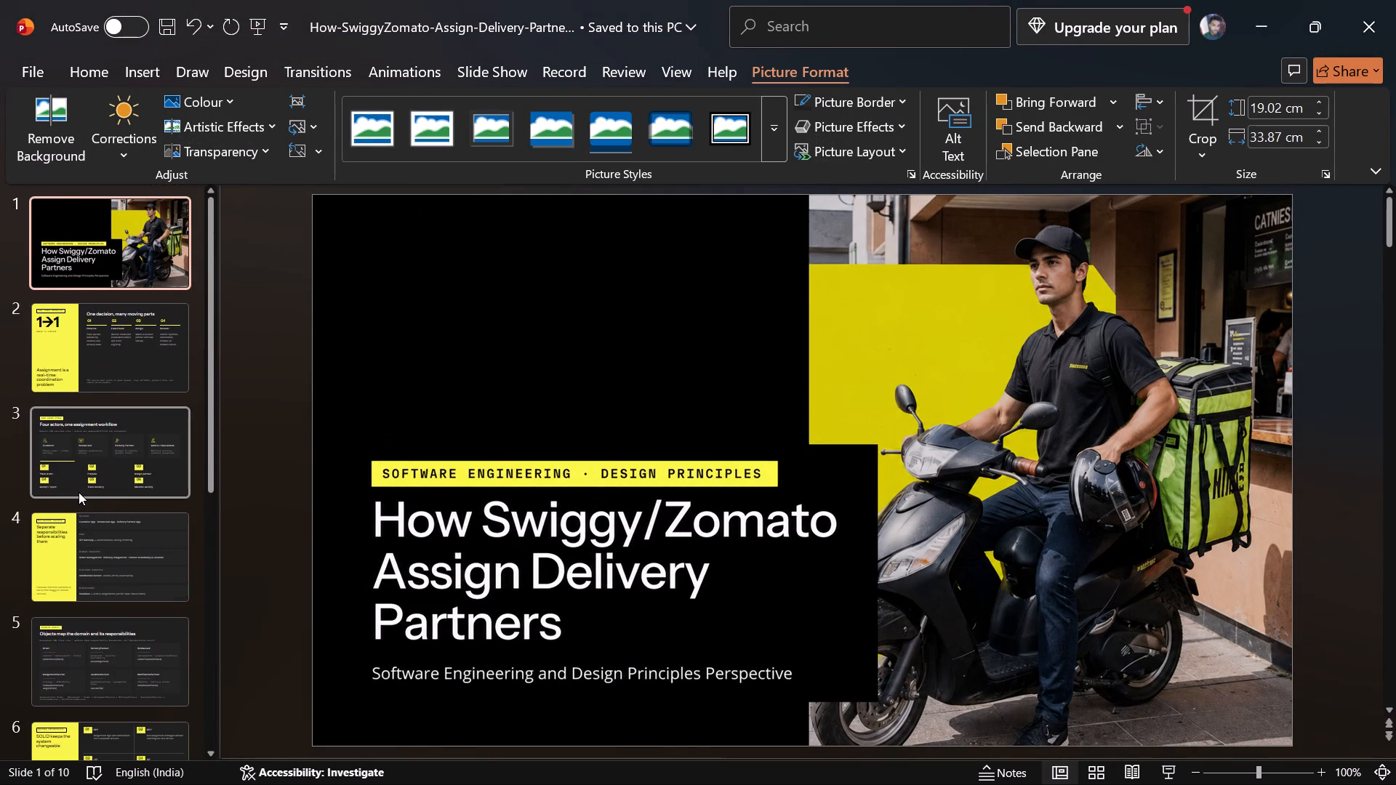
click(123, 312)
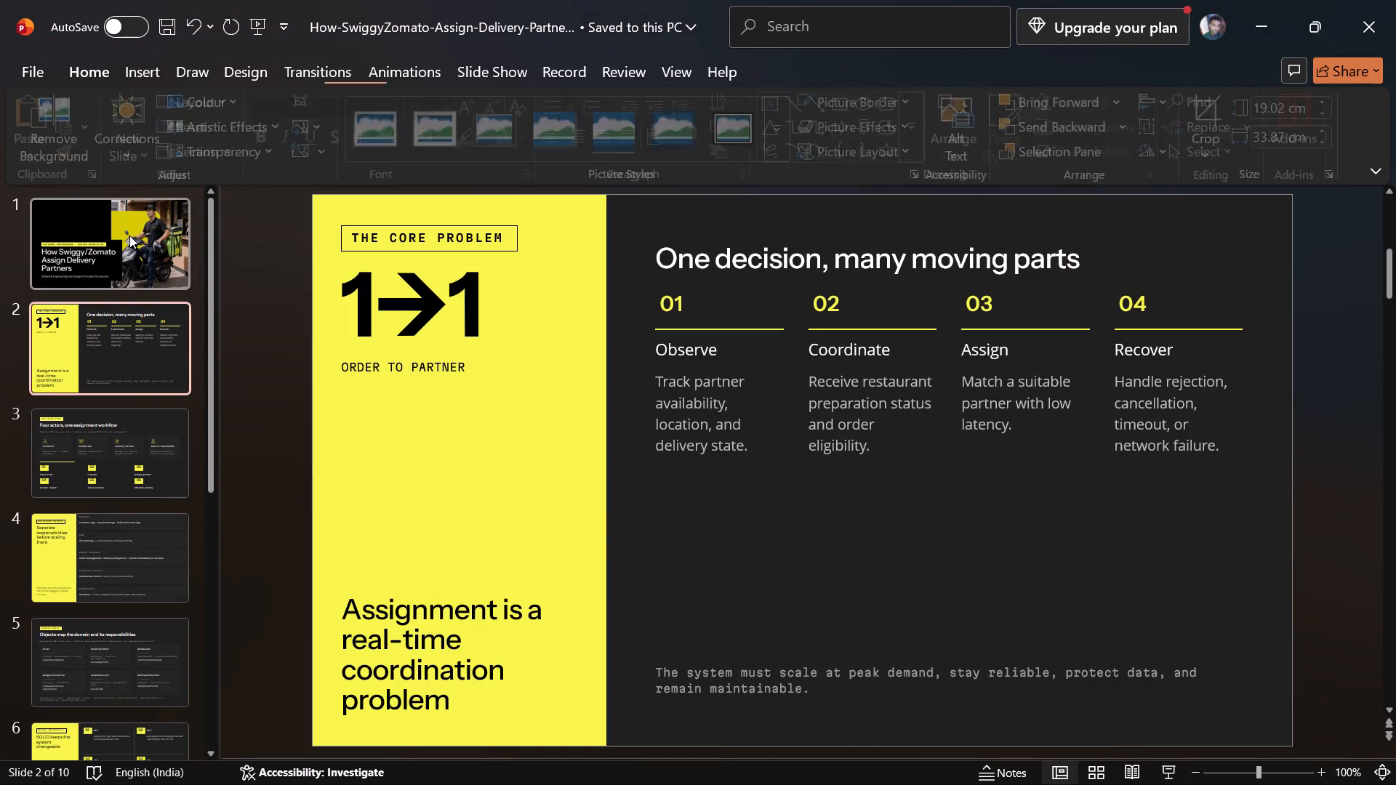
click(129, 235)
click(148, 361)
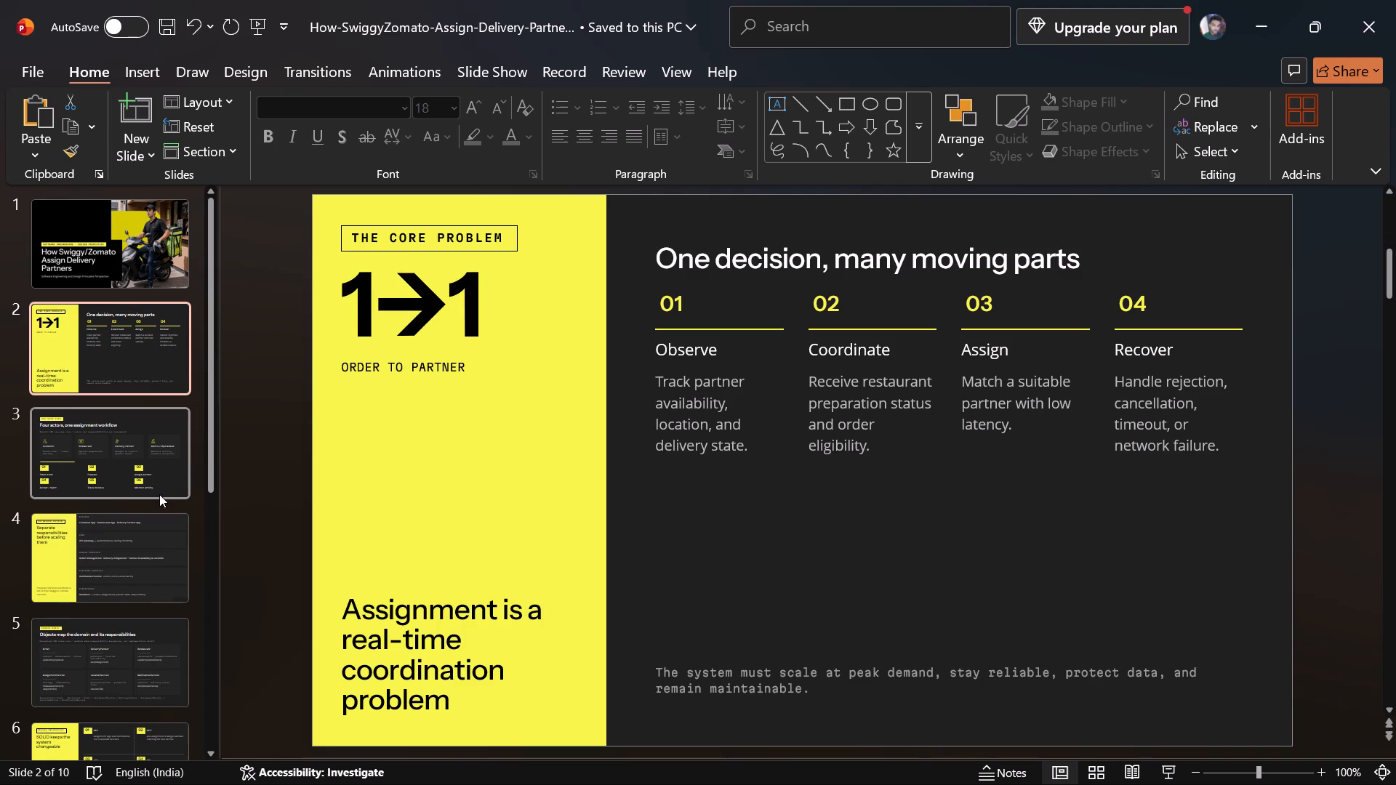
click(153, 456)
click(144, 583)
click(145, 659)
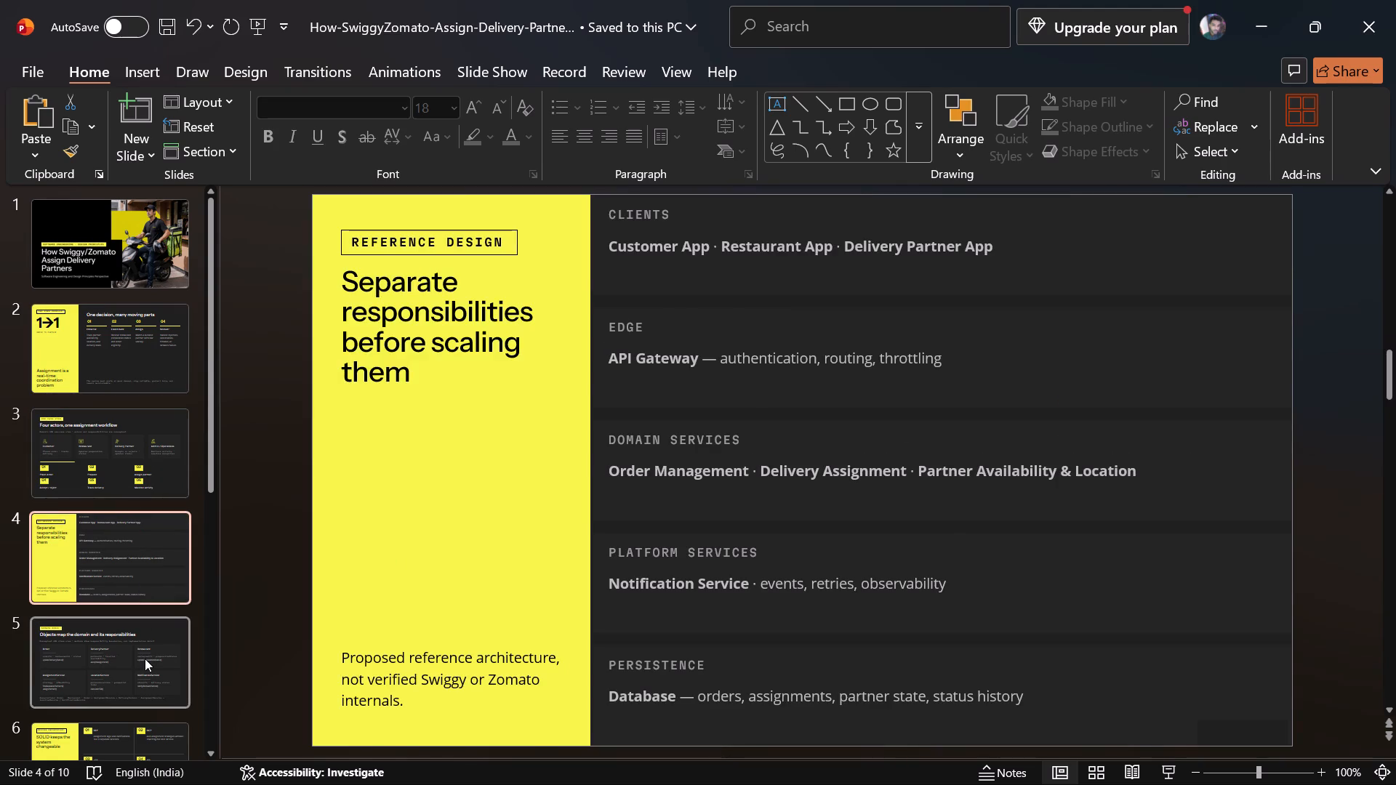
scroll(145, 659, down, 3)
scroll(148, 490, up, 7)
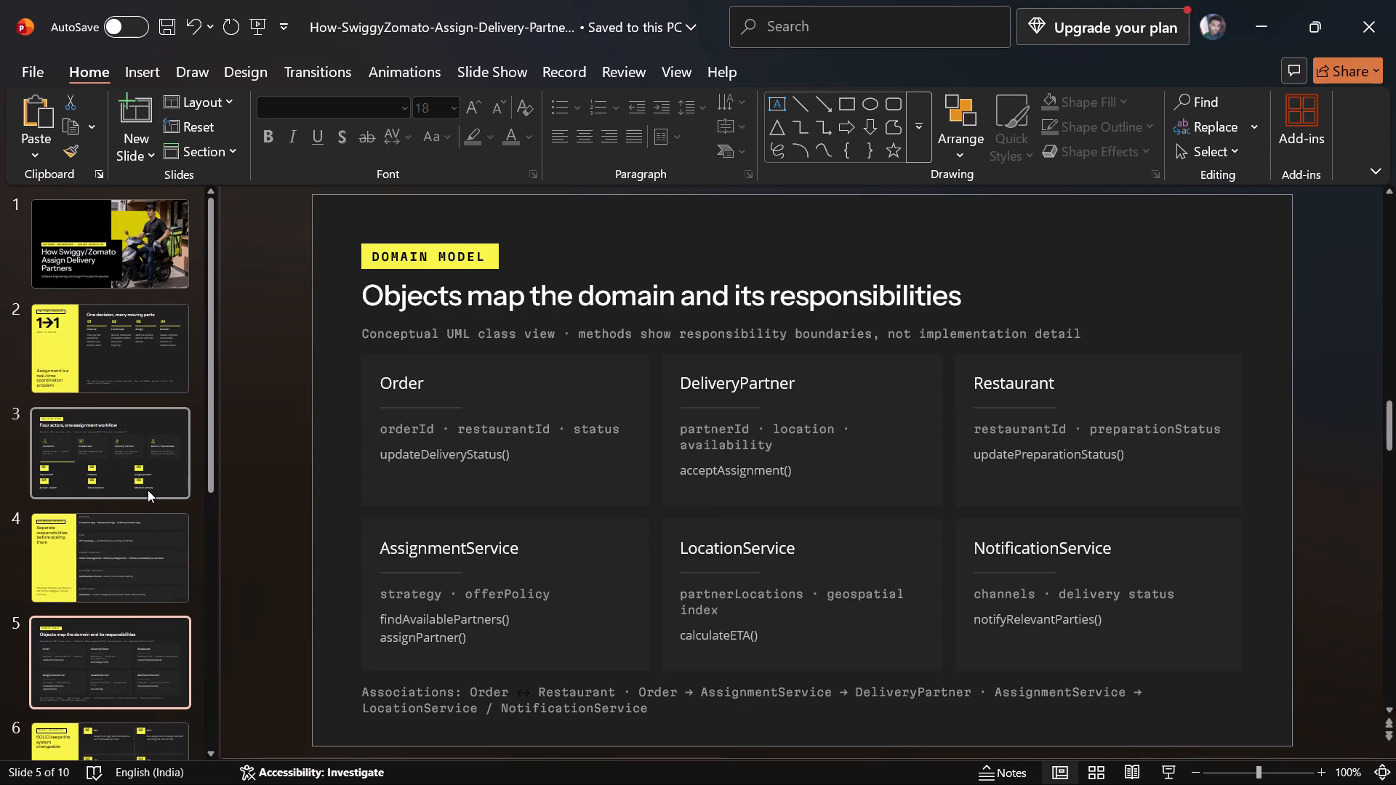
click(143, 216)
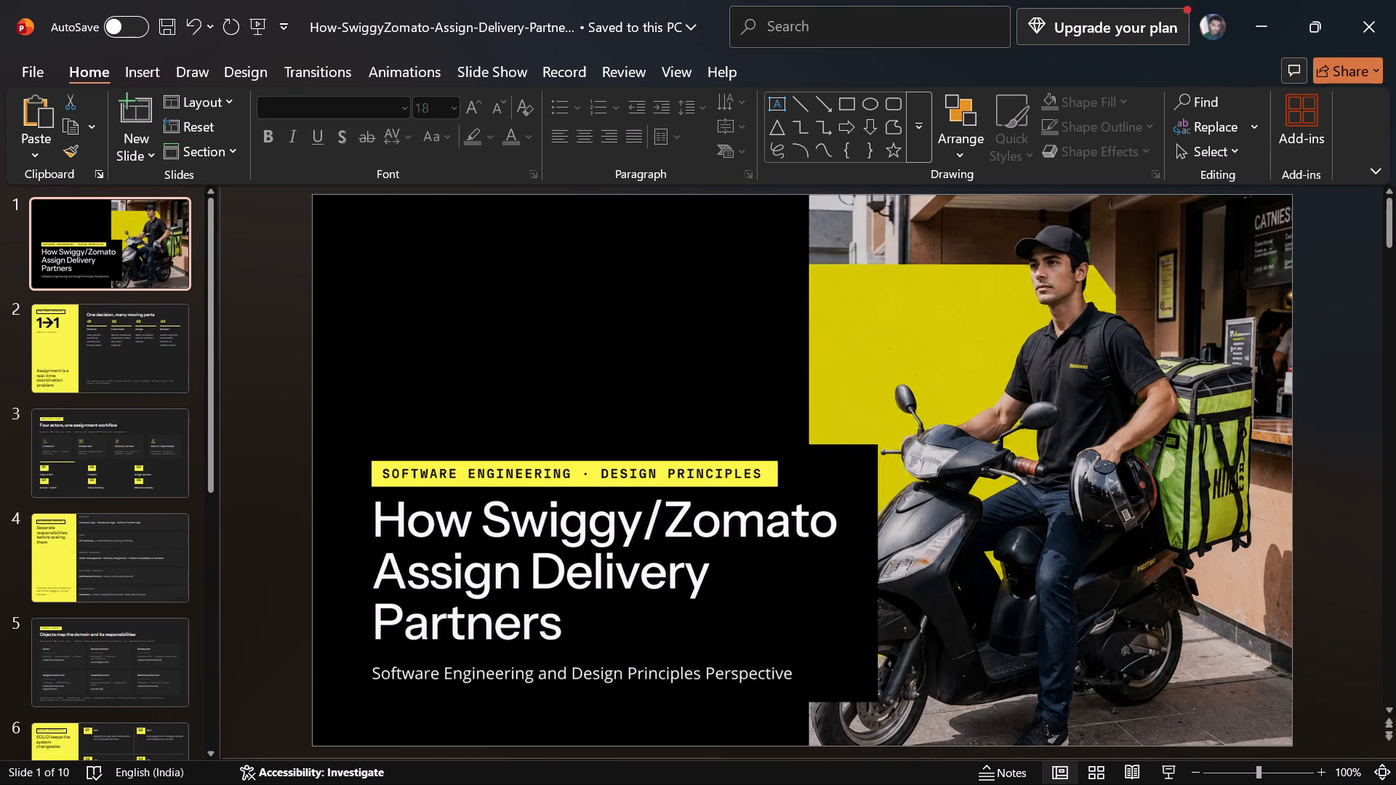
scroll(921, 459, down, 1)
scroll(921, 459, up, 4)
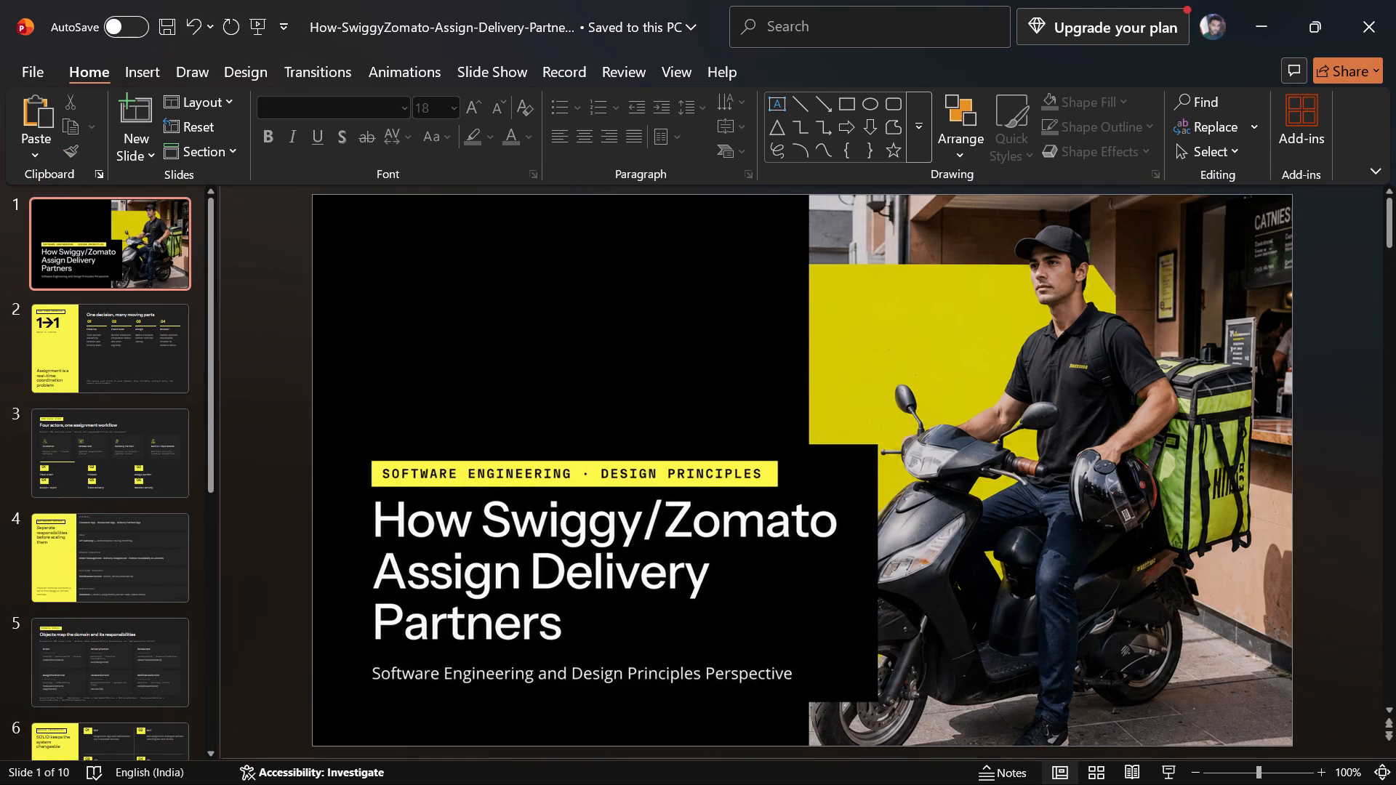
Save the presentation, accepting that the Noto Color Emoji font is not saved with it.
key(ctrl+s)
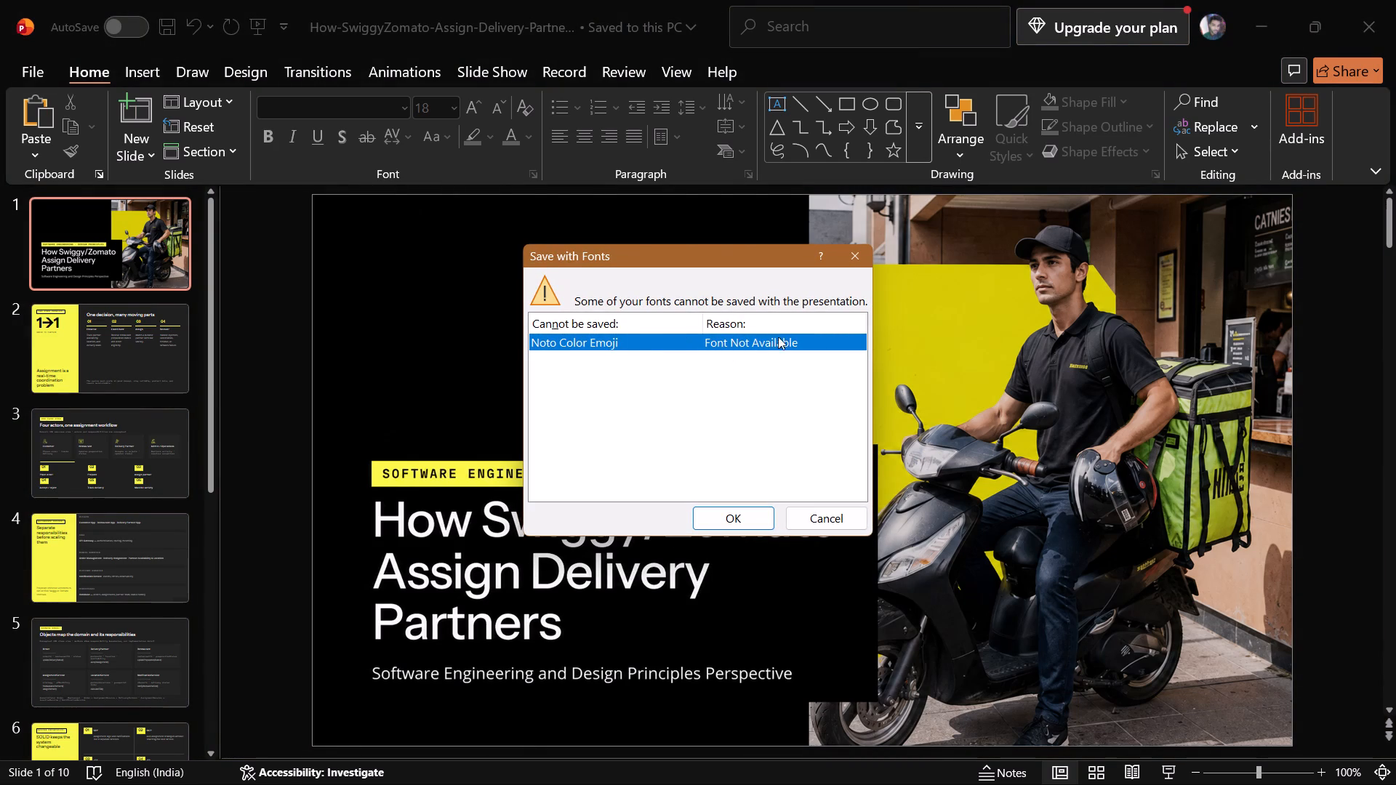
click(734, 516)
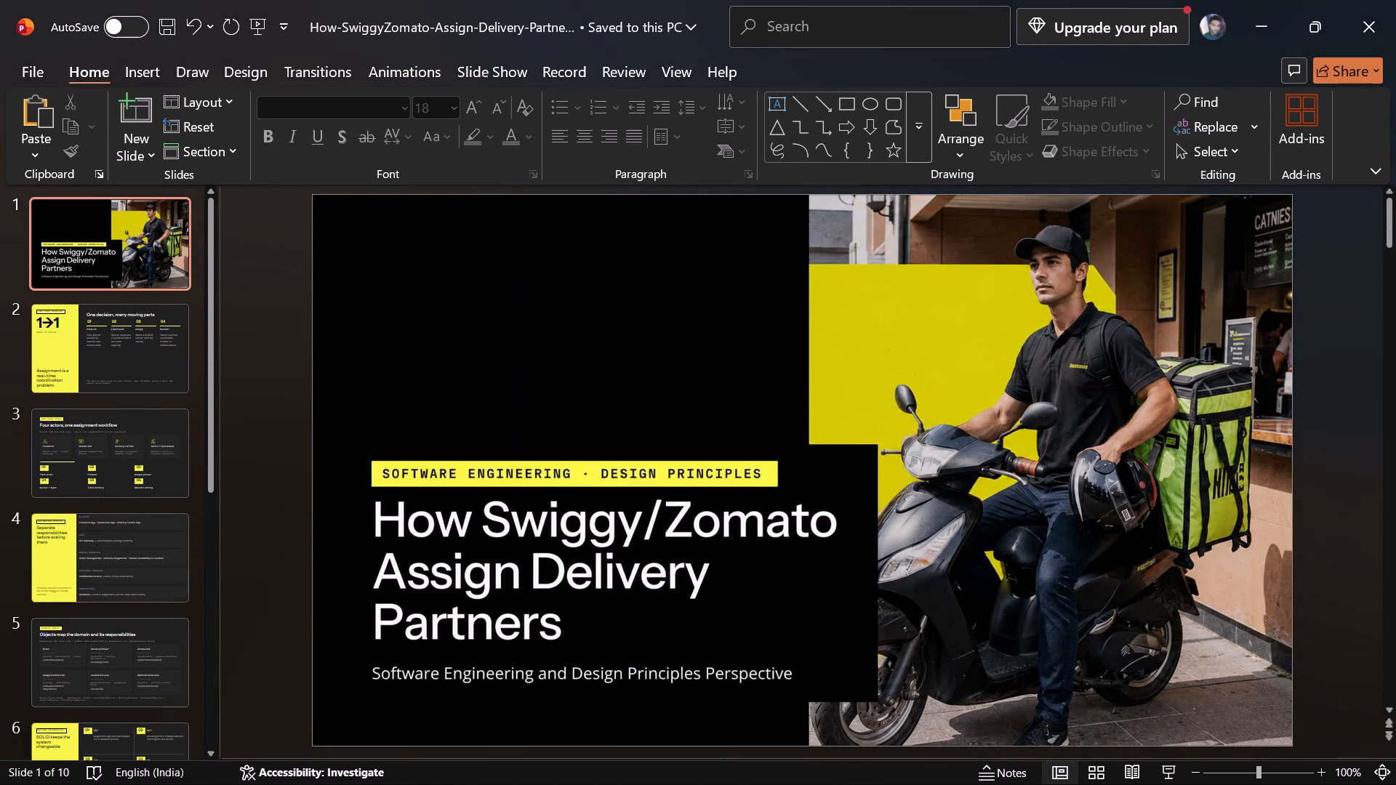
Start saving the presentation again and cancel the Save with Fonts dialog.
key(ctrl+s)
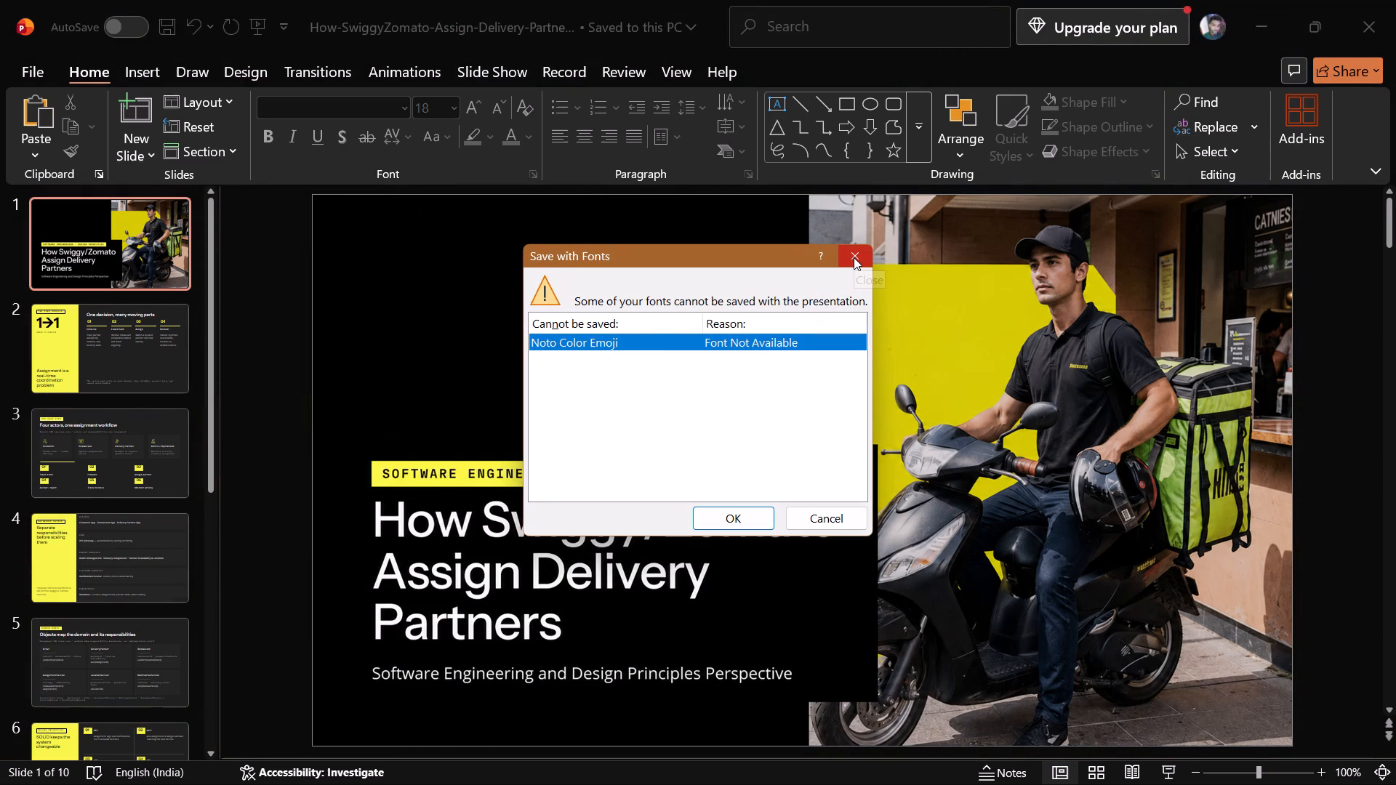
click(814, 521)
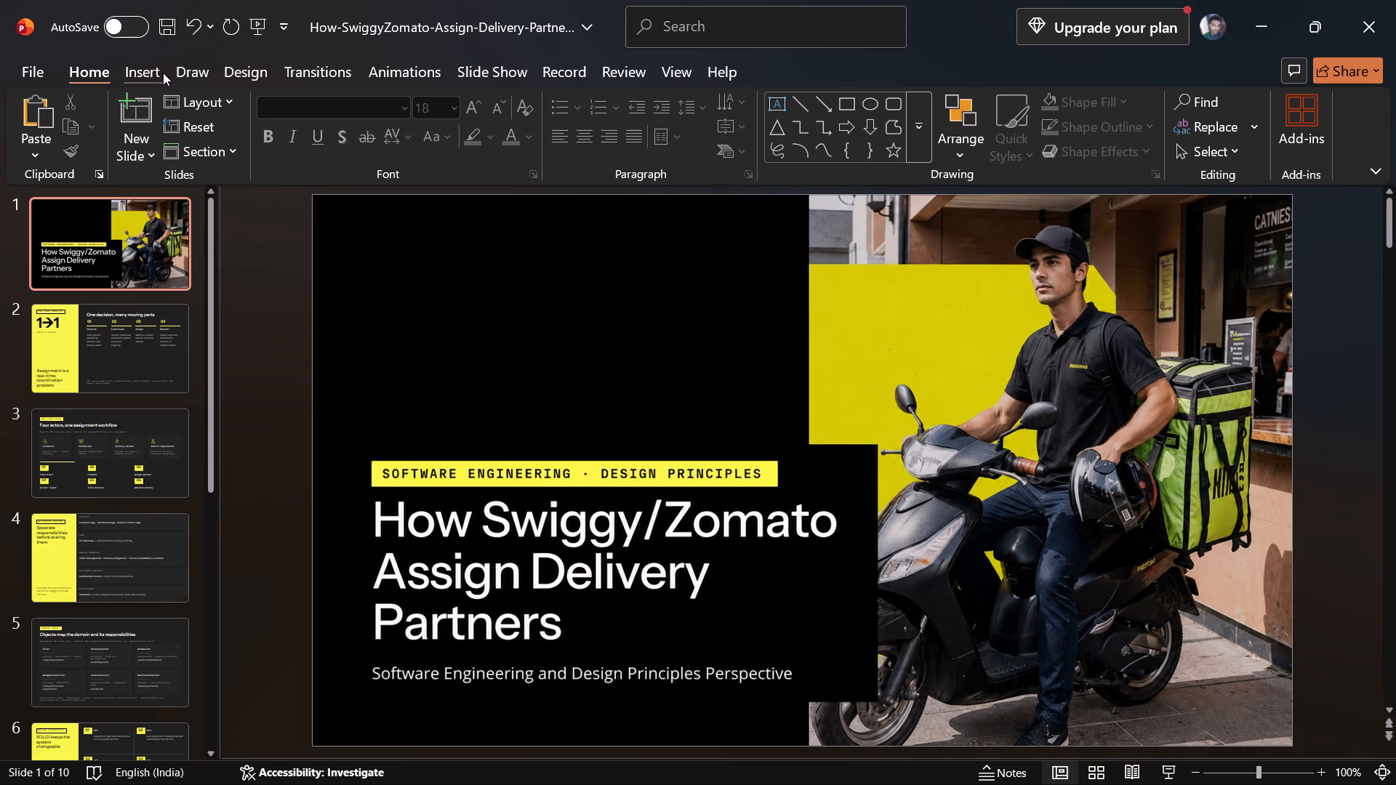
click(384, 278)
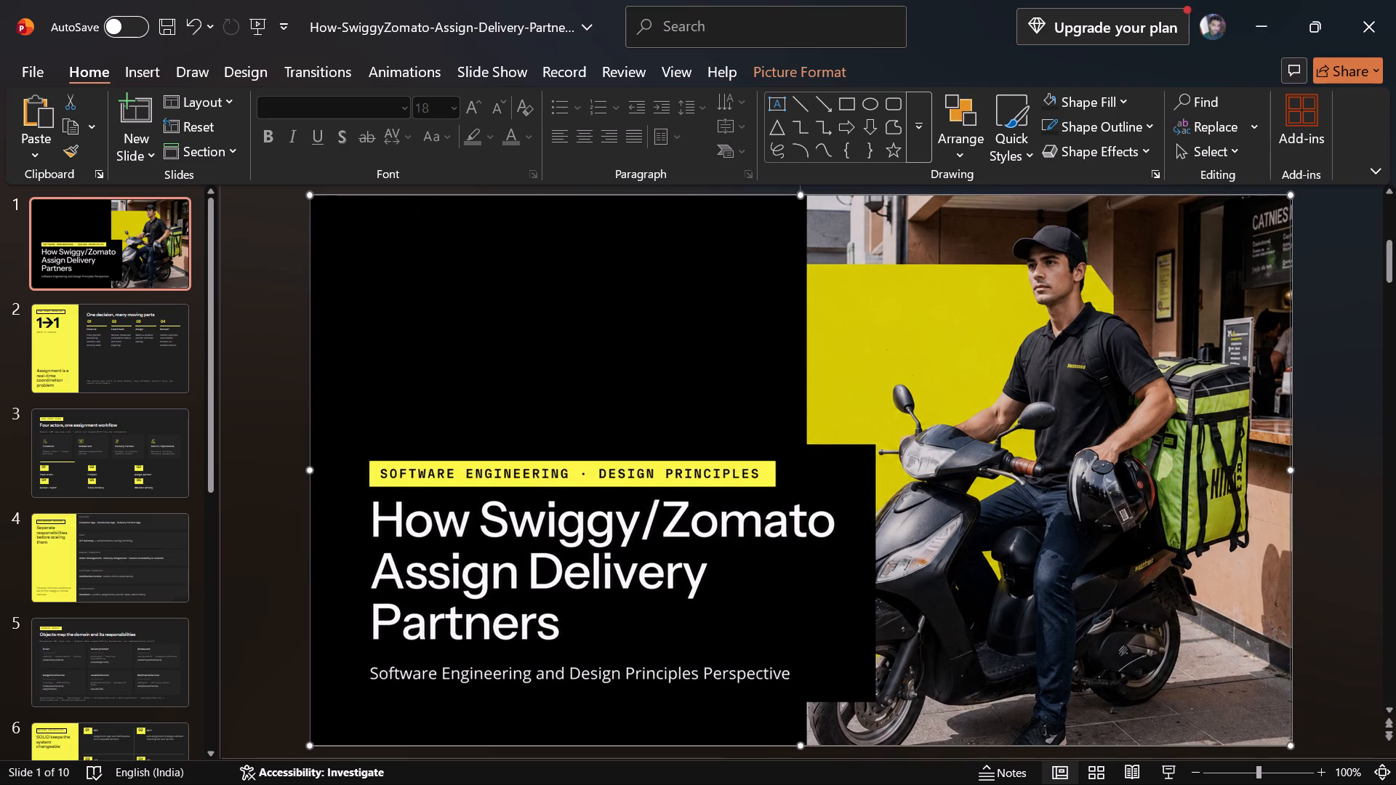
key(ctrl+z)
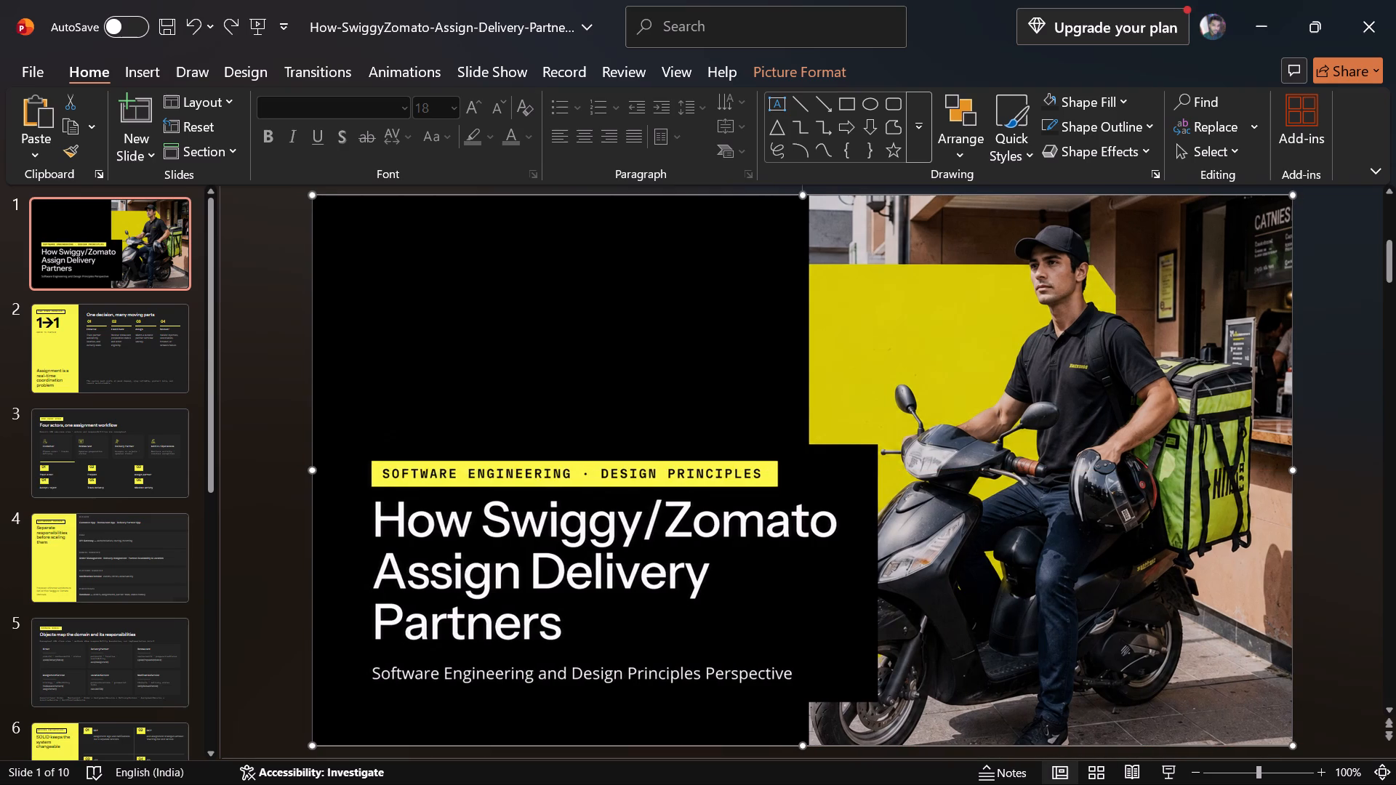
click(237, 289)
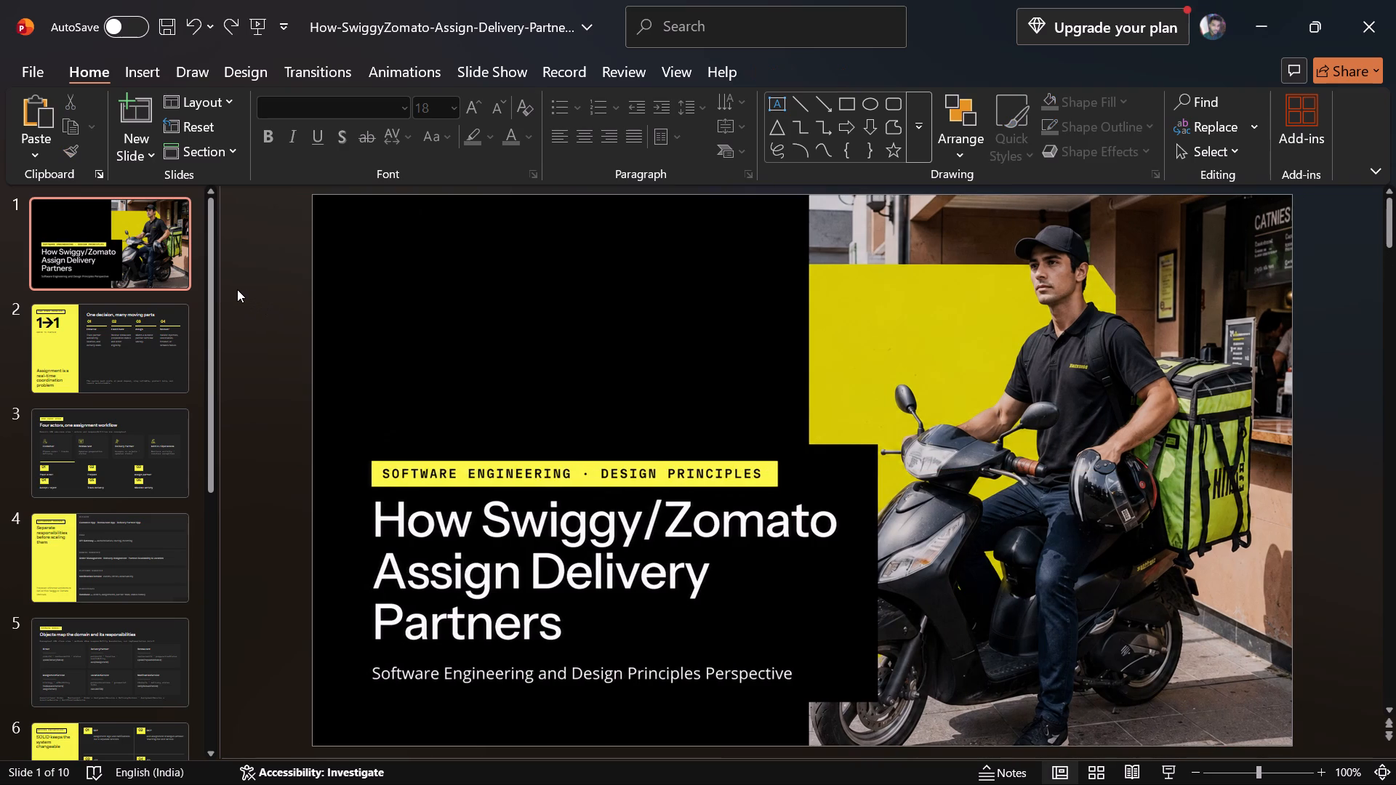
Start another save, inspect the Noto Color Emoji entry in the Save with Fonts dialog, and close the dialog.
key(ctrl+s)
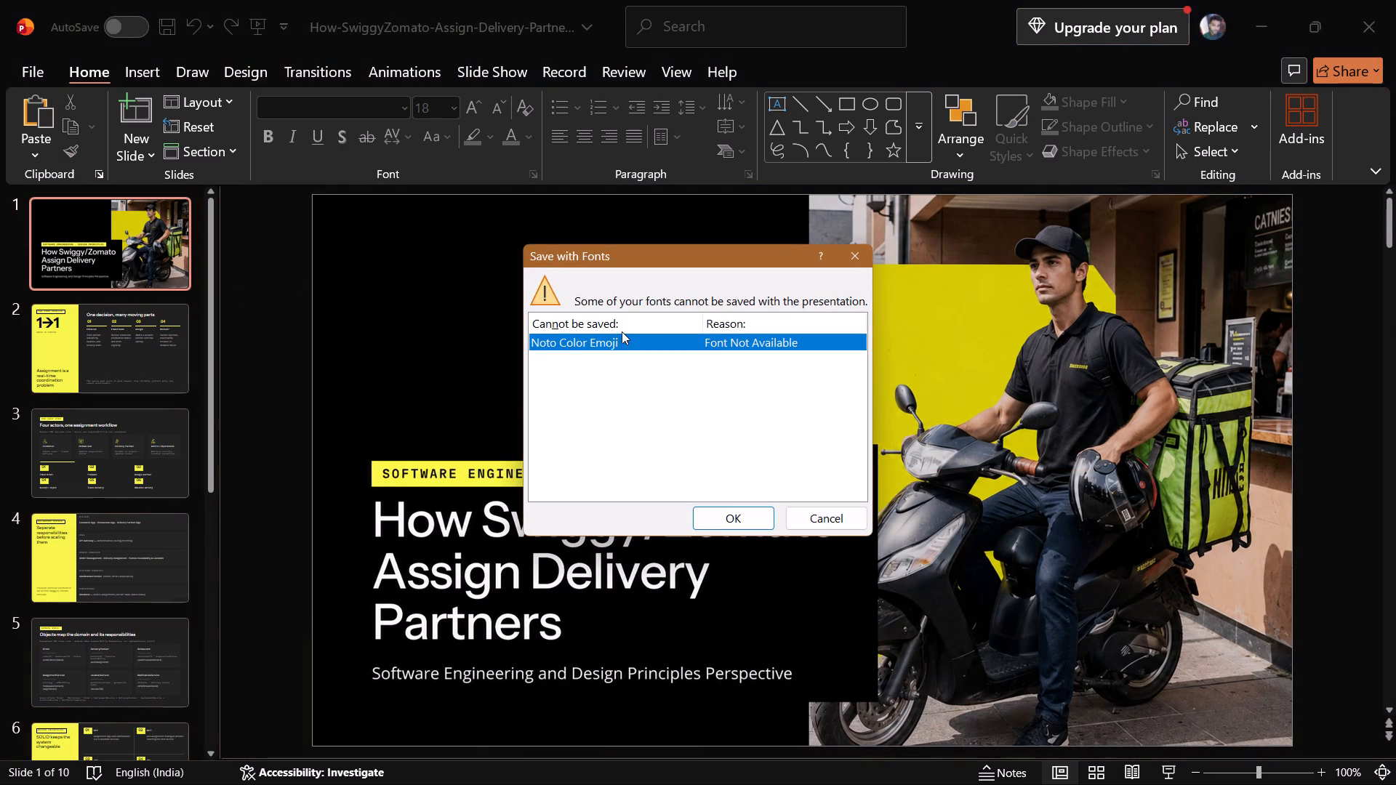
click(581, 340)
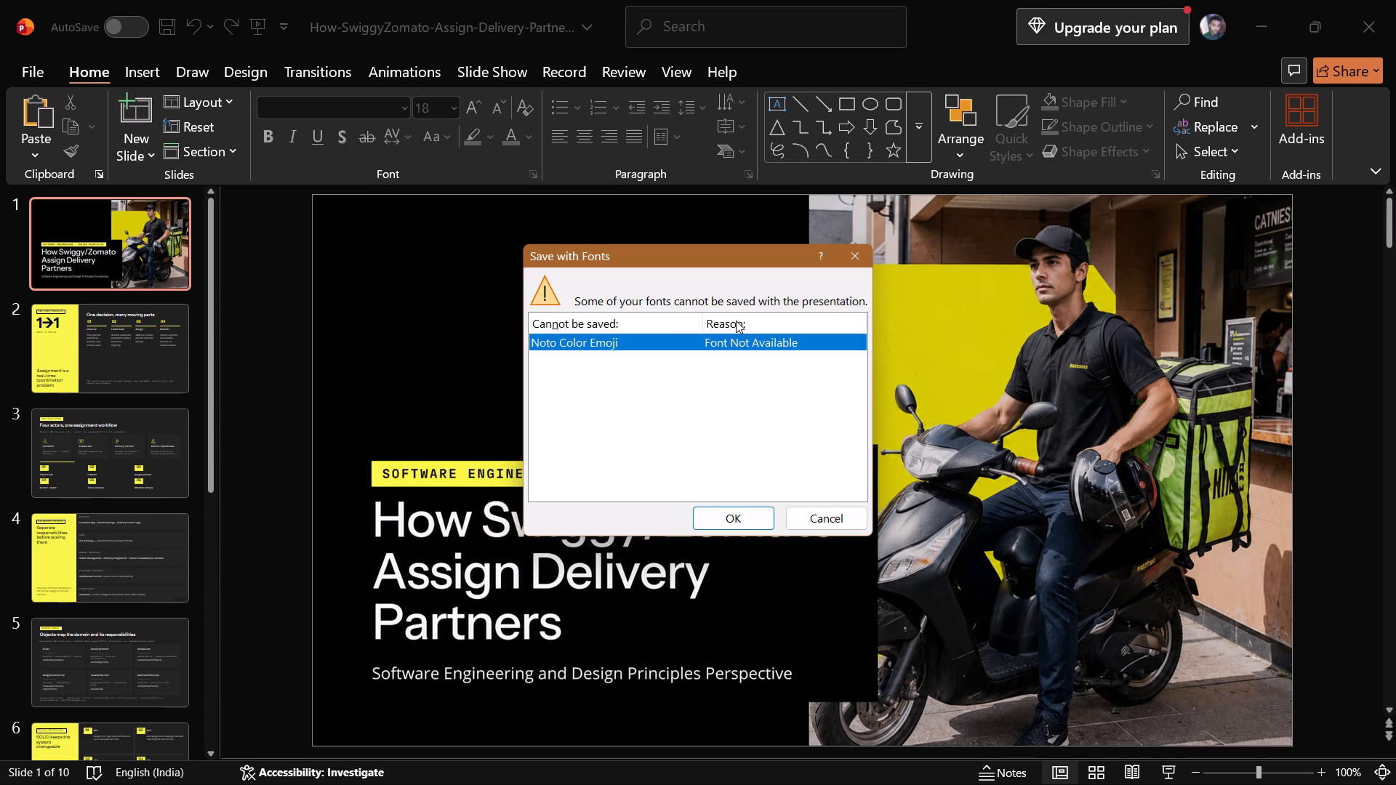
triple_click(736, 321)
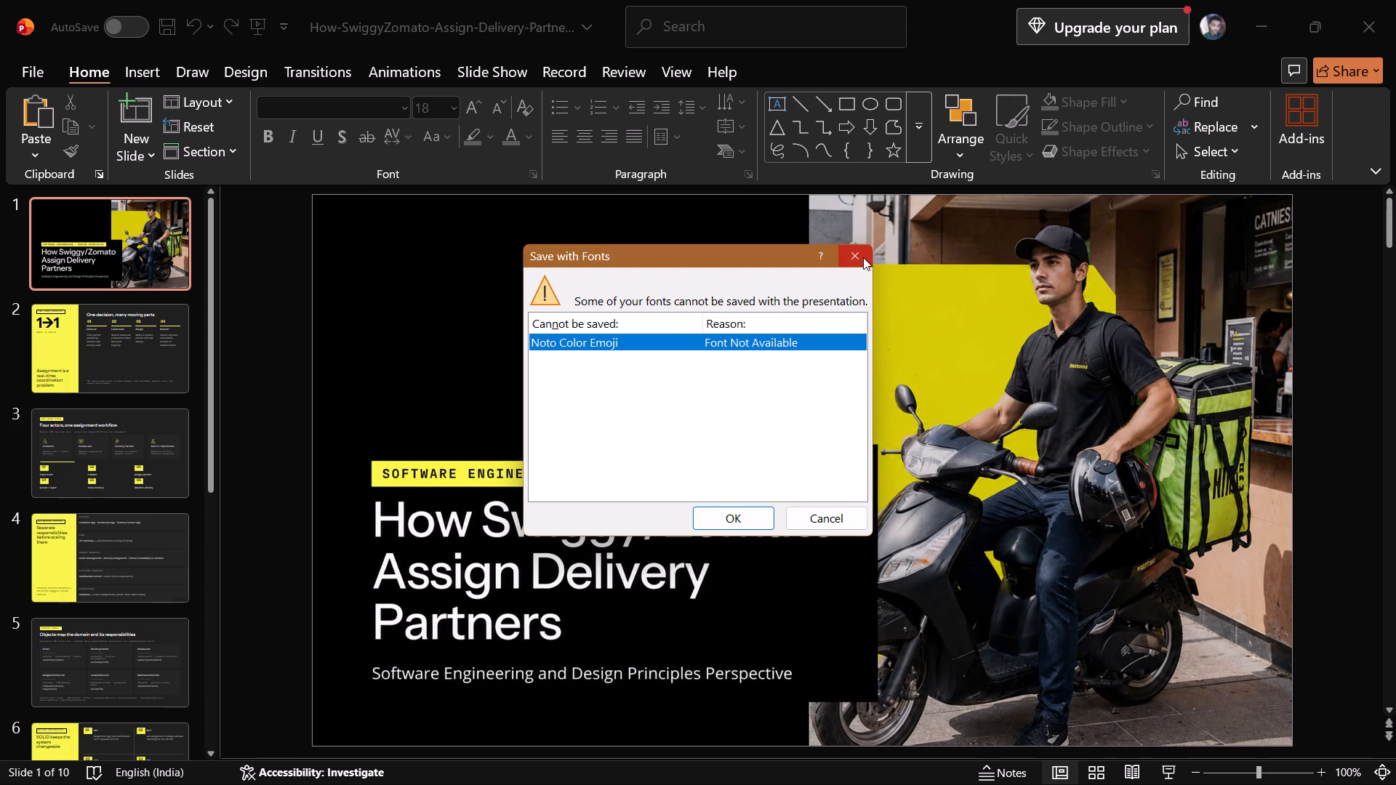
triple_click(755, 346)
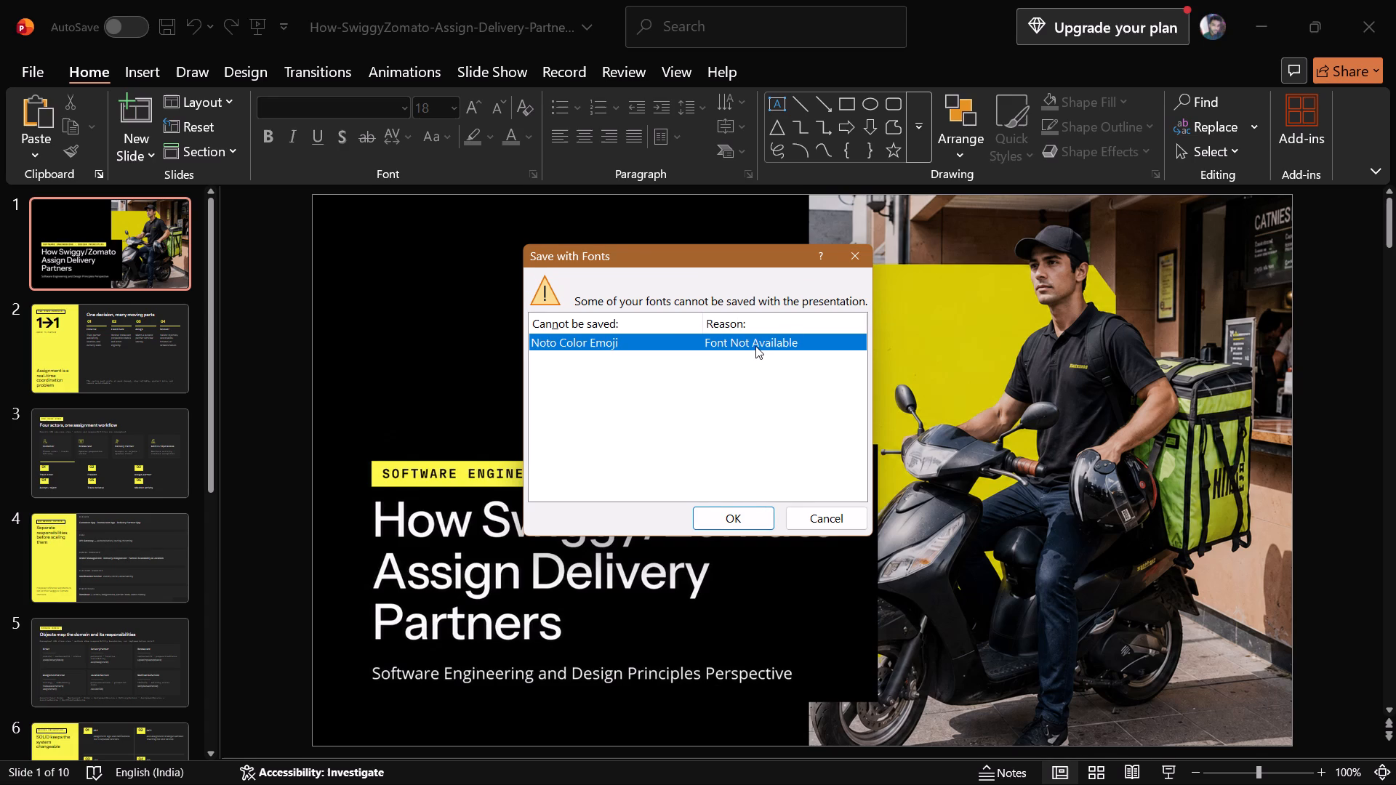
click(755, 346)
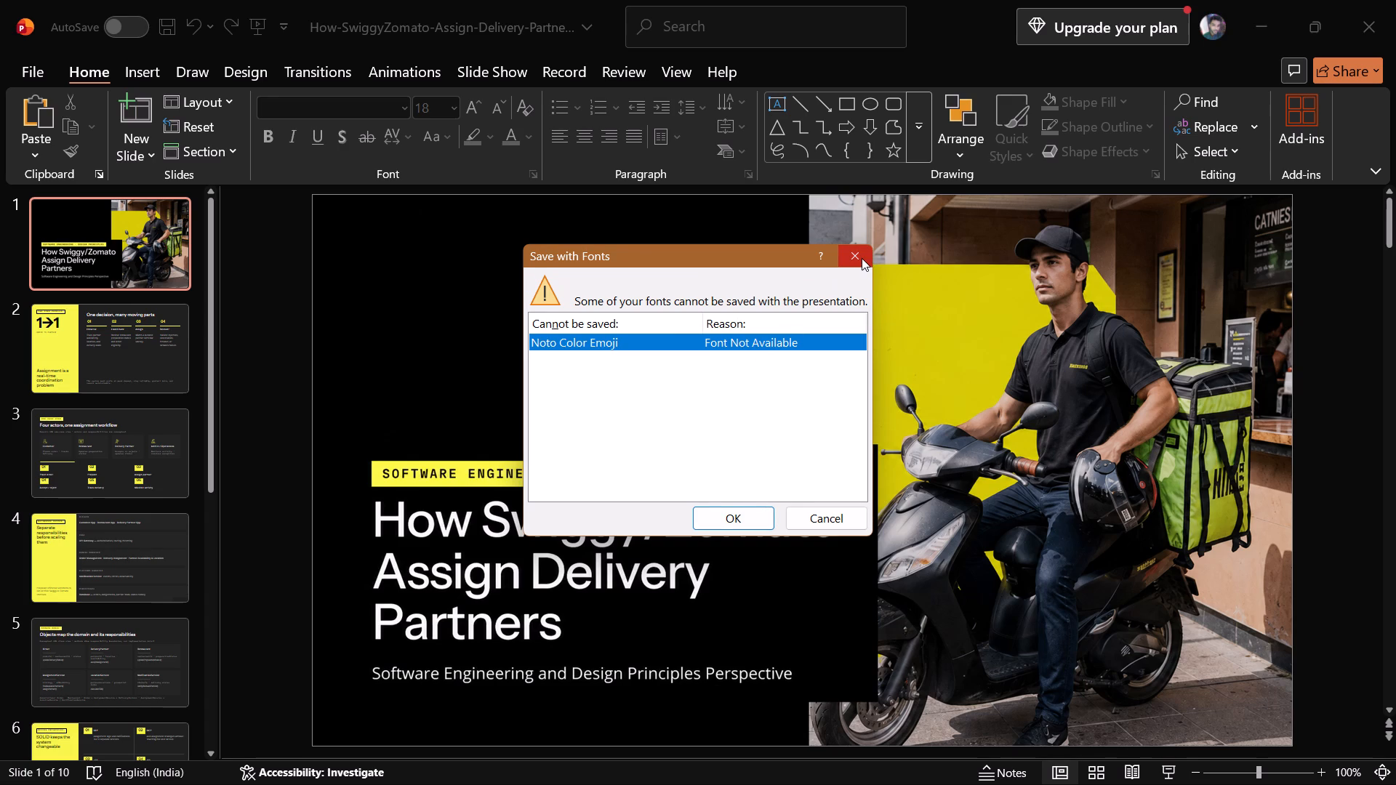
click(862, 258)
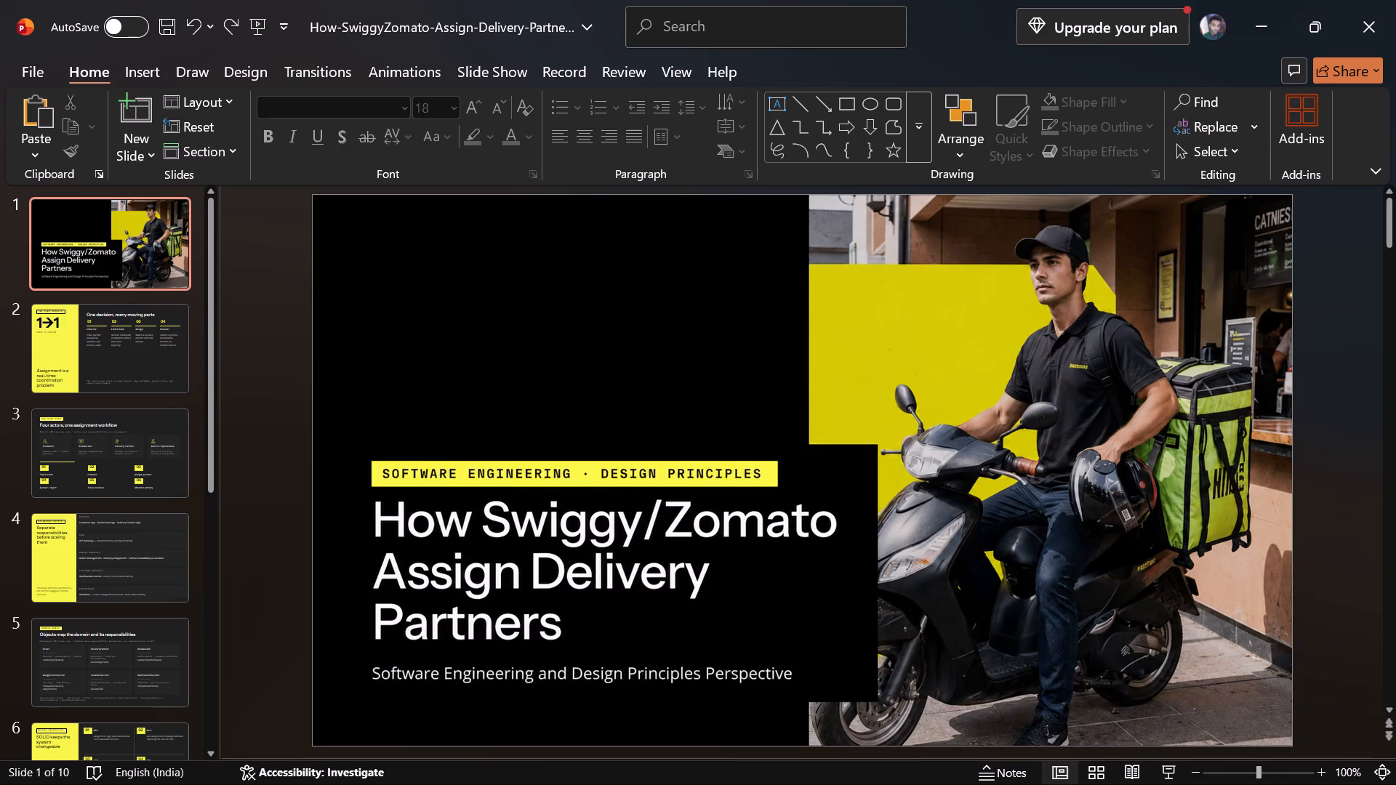
Check the deck's last slides, ending on slide 10 about concurrency and failure handling.
scroll(342, 406, down, 2)
scroll(260, 463, down, 9)
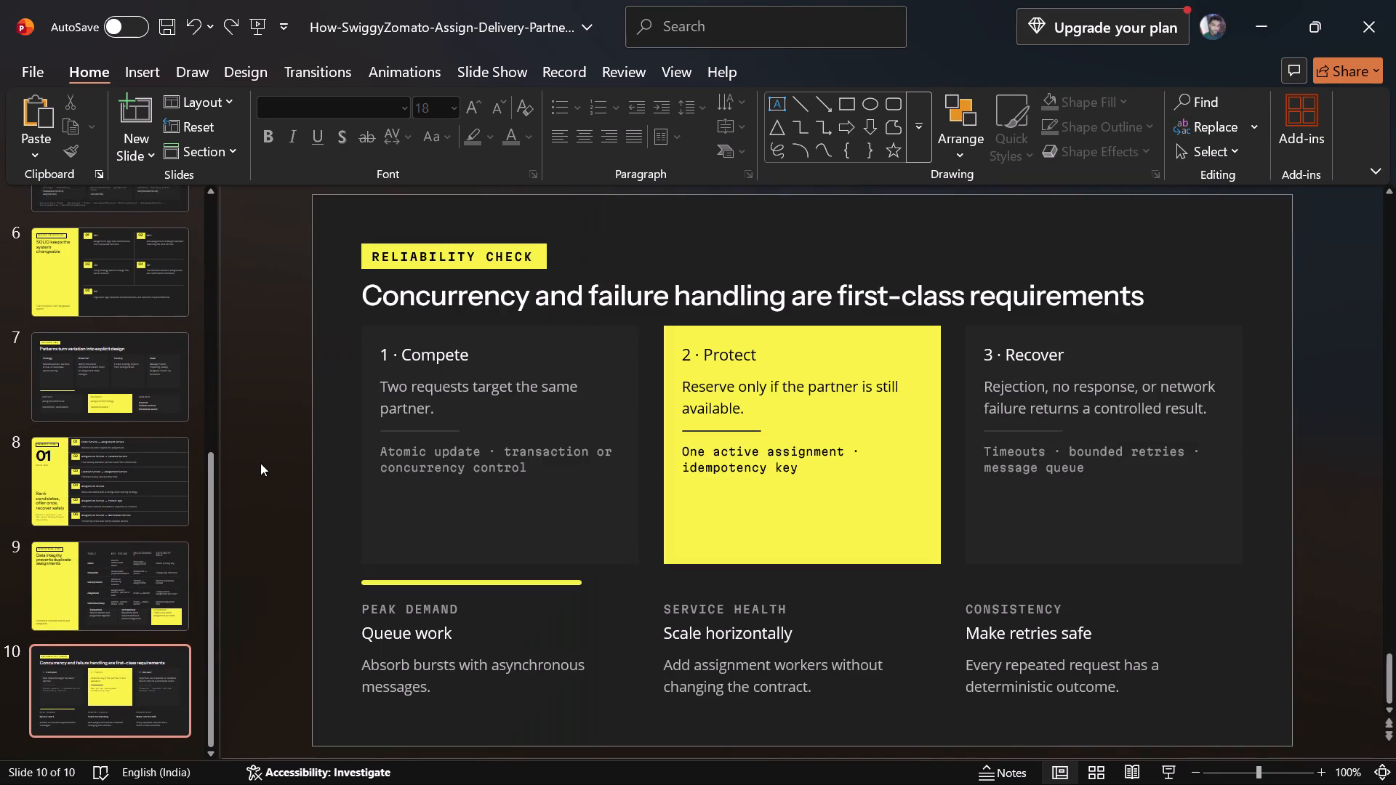
click(143, 608)
click(139, 698)
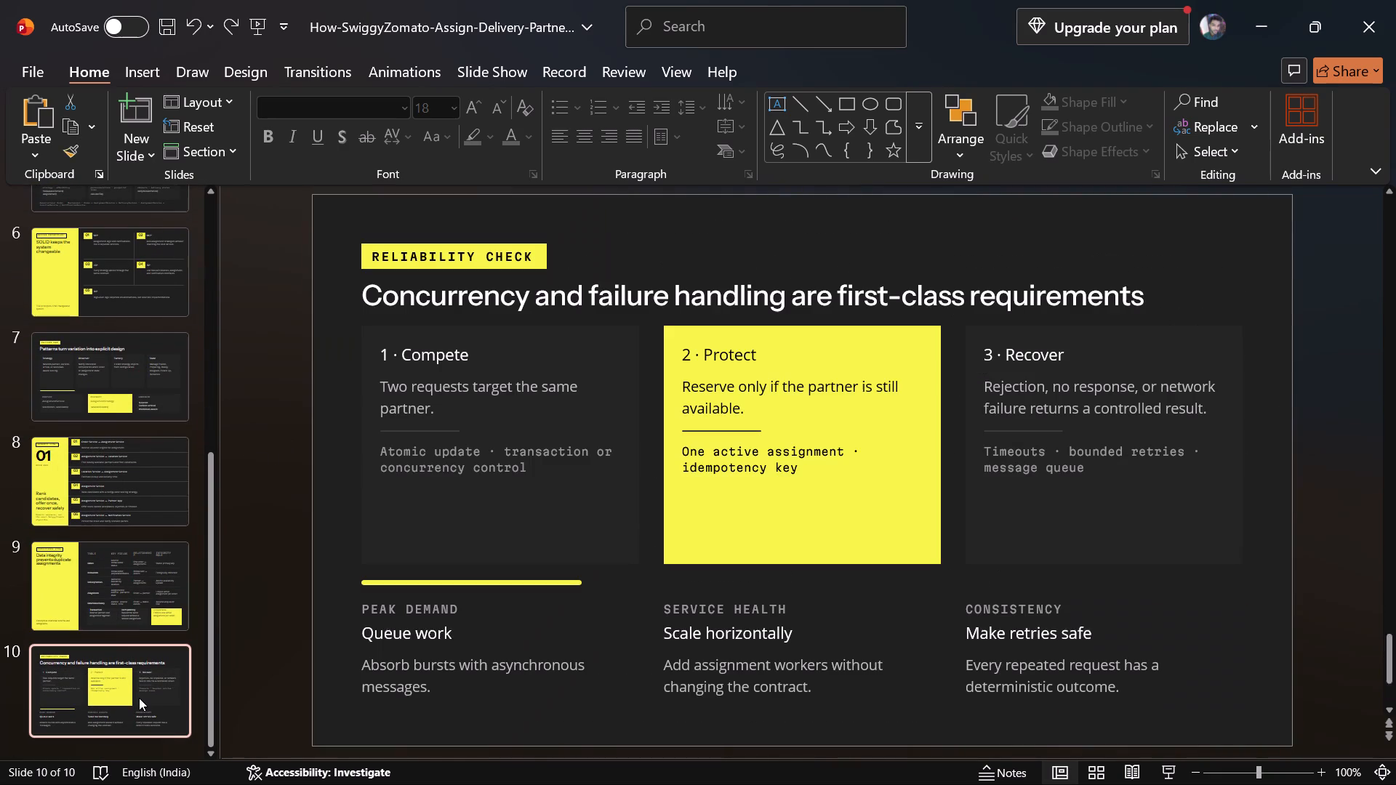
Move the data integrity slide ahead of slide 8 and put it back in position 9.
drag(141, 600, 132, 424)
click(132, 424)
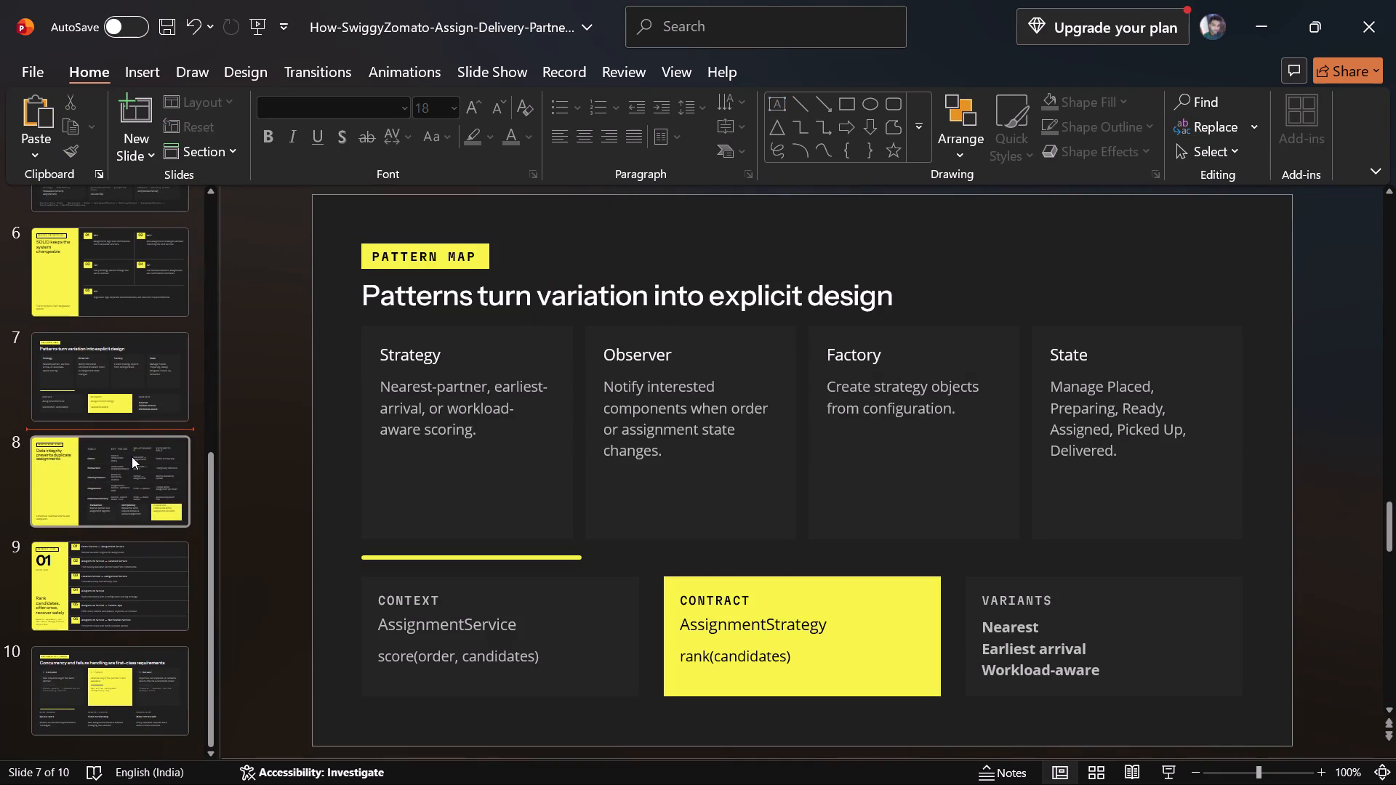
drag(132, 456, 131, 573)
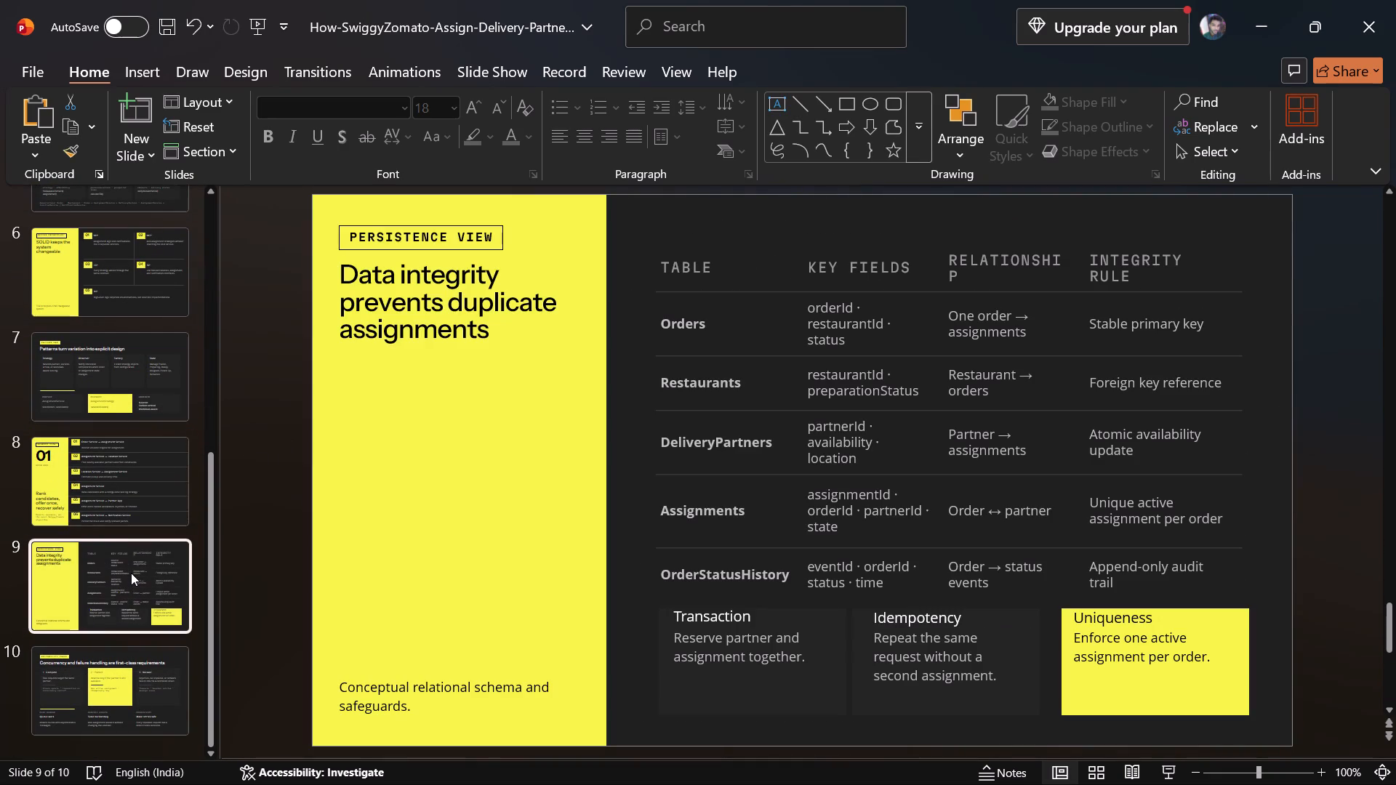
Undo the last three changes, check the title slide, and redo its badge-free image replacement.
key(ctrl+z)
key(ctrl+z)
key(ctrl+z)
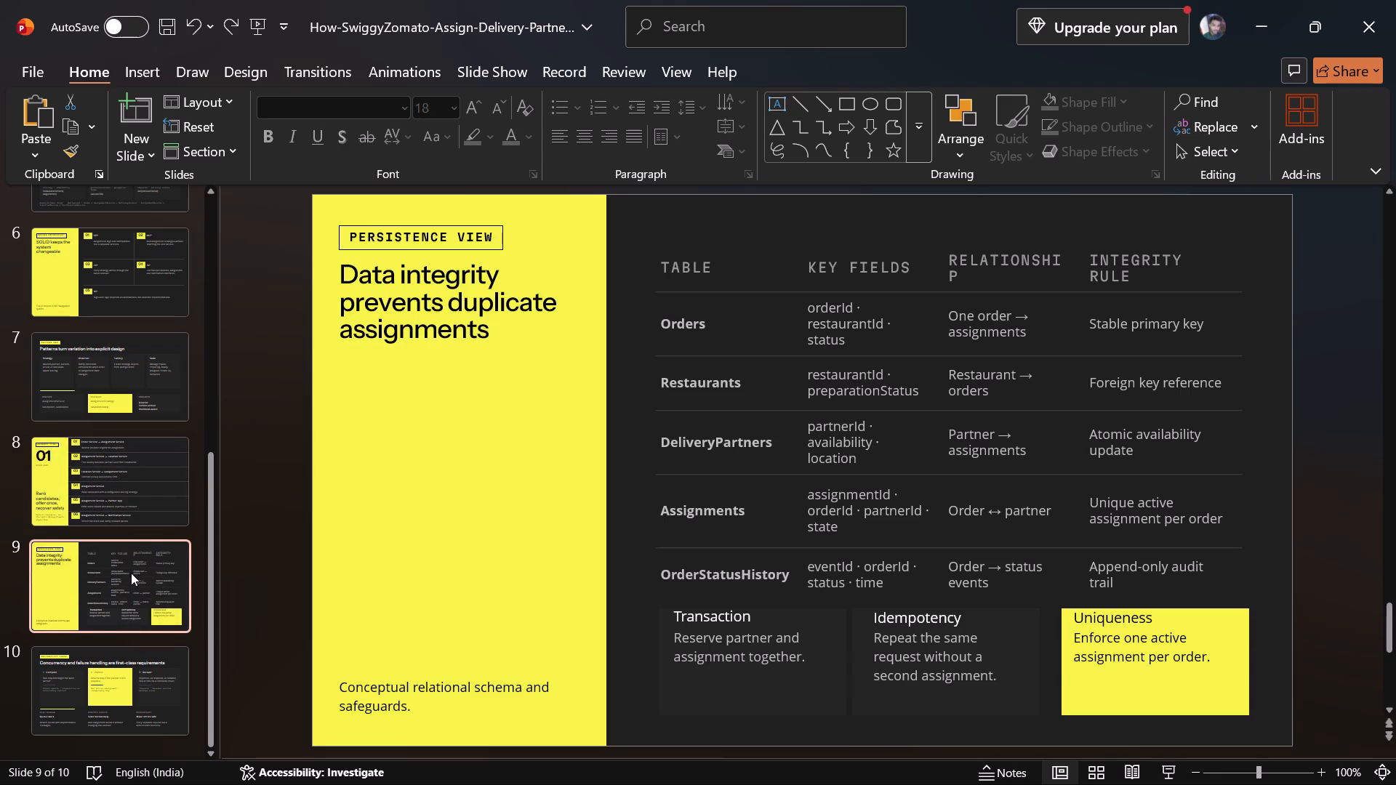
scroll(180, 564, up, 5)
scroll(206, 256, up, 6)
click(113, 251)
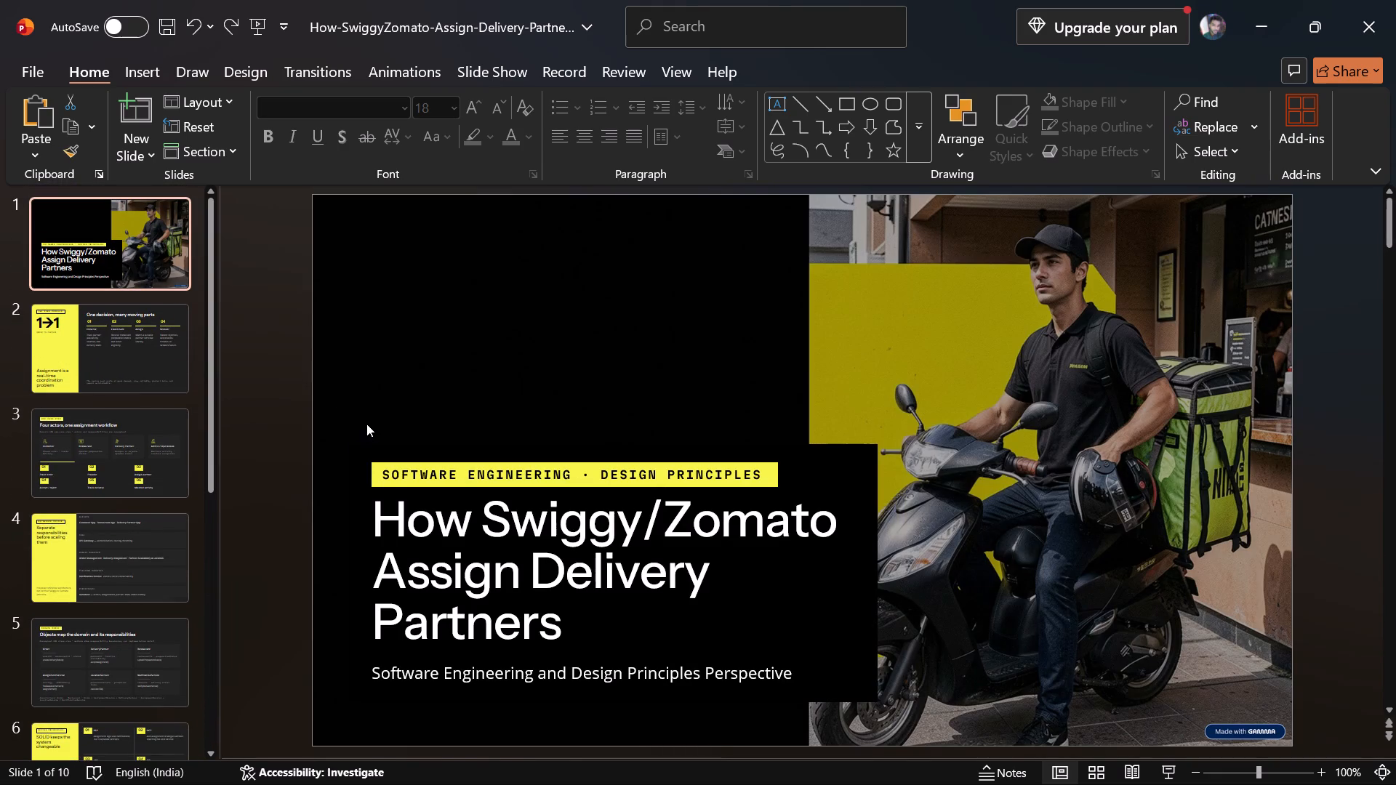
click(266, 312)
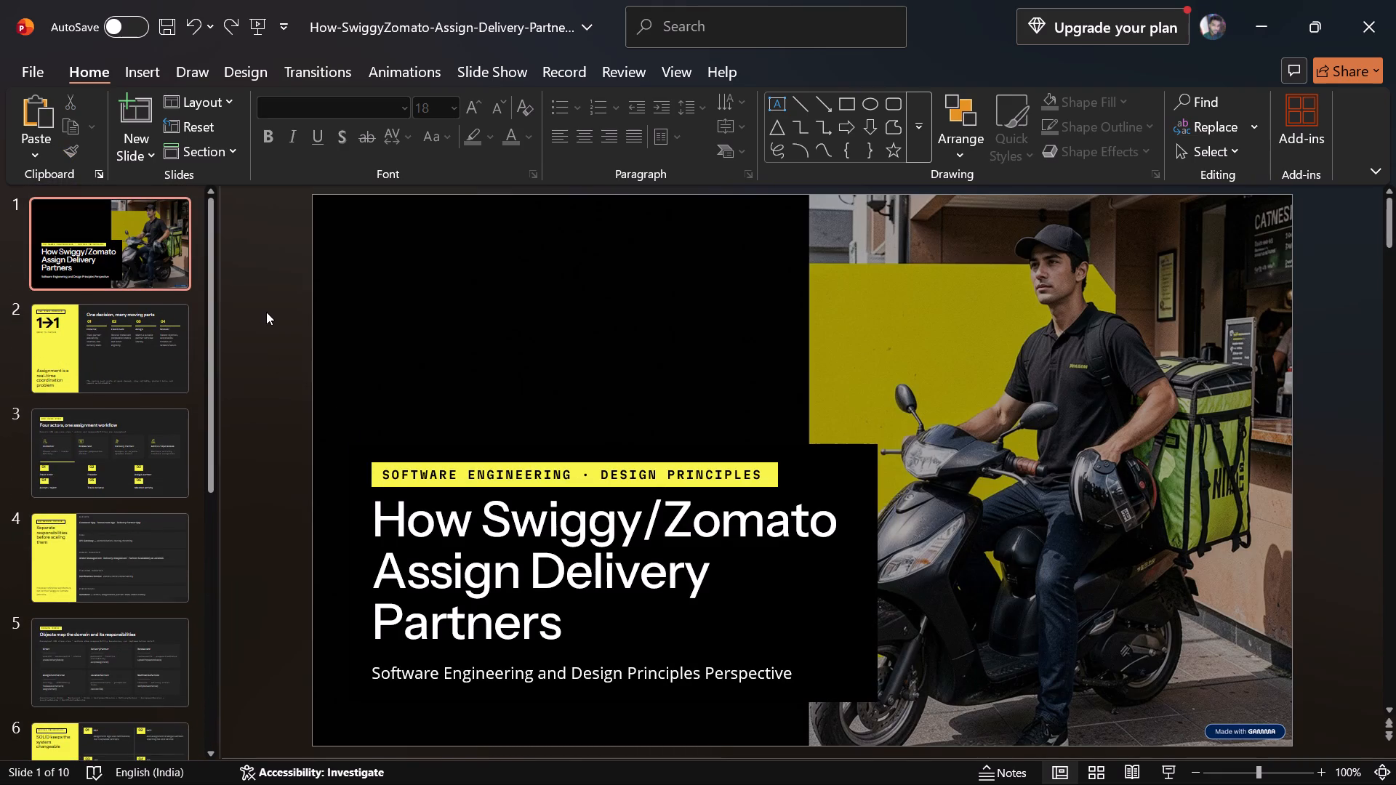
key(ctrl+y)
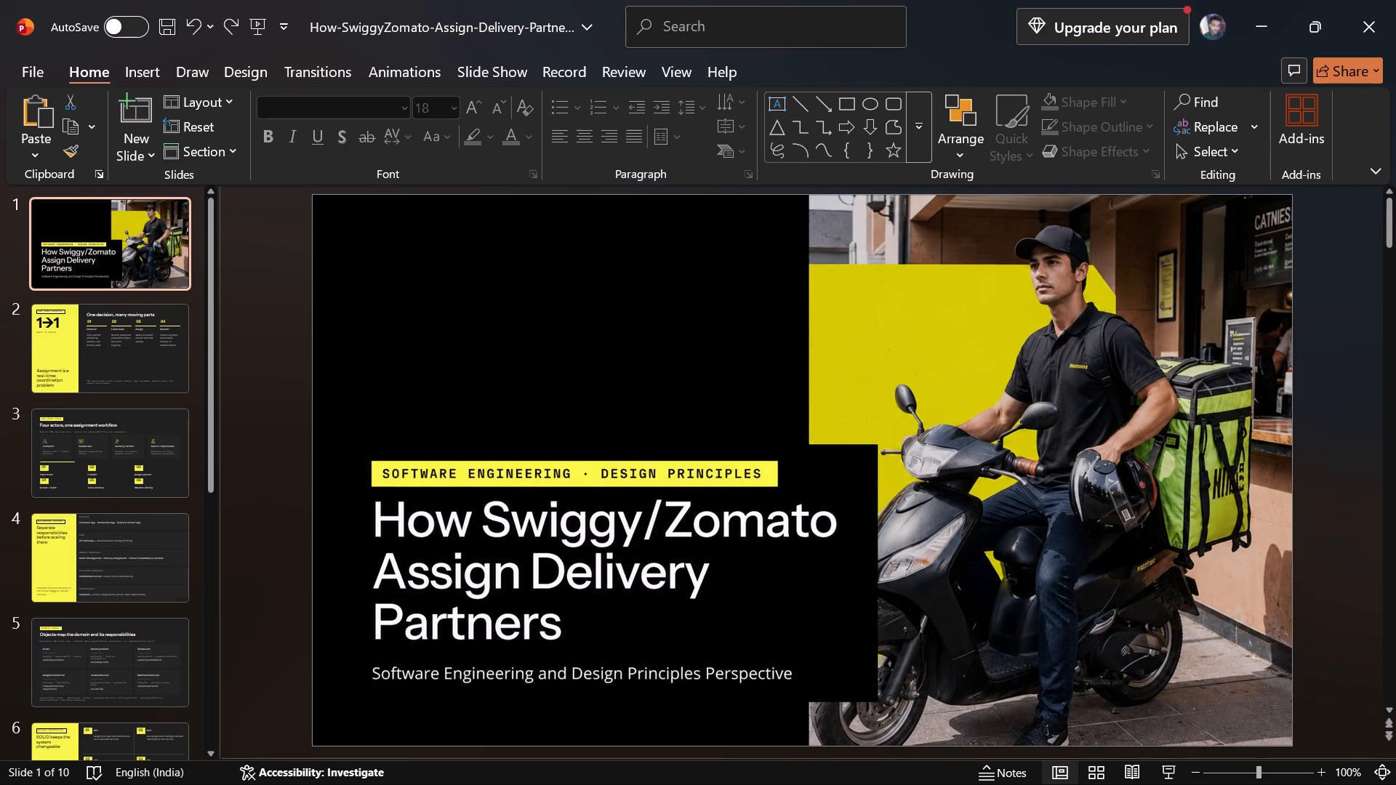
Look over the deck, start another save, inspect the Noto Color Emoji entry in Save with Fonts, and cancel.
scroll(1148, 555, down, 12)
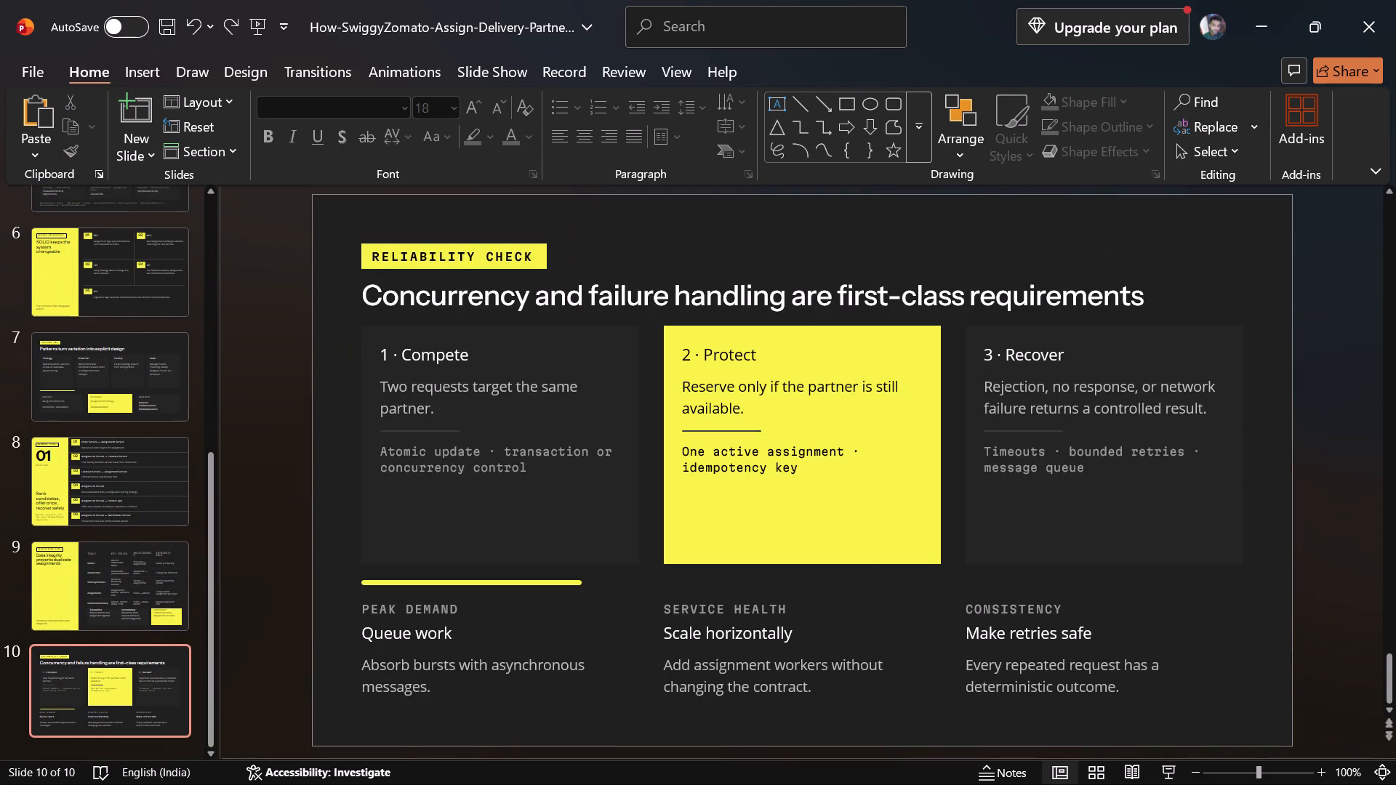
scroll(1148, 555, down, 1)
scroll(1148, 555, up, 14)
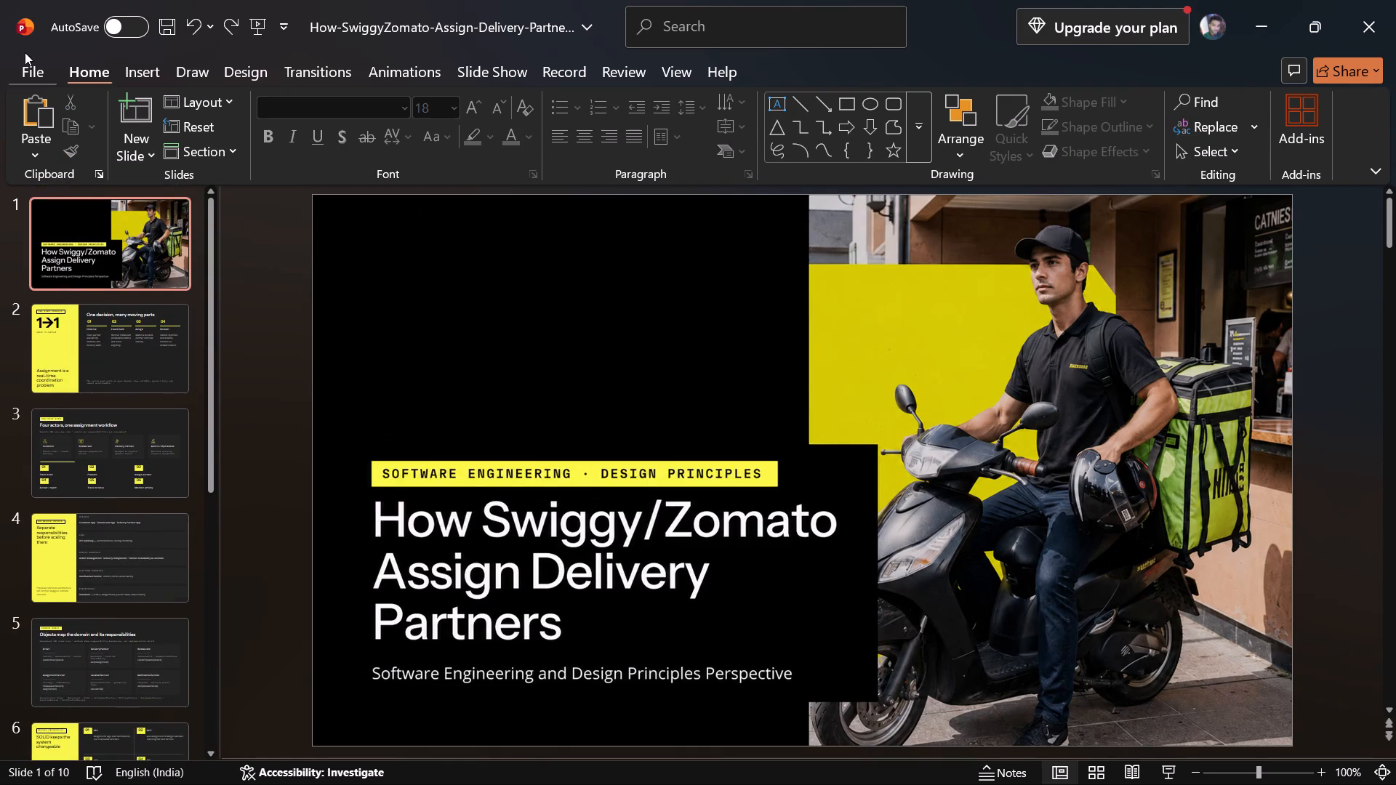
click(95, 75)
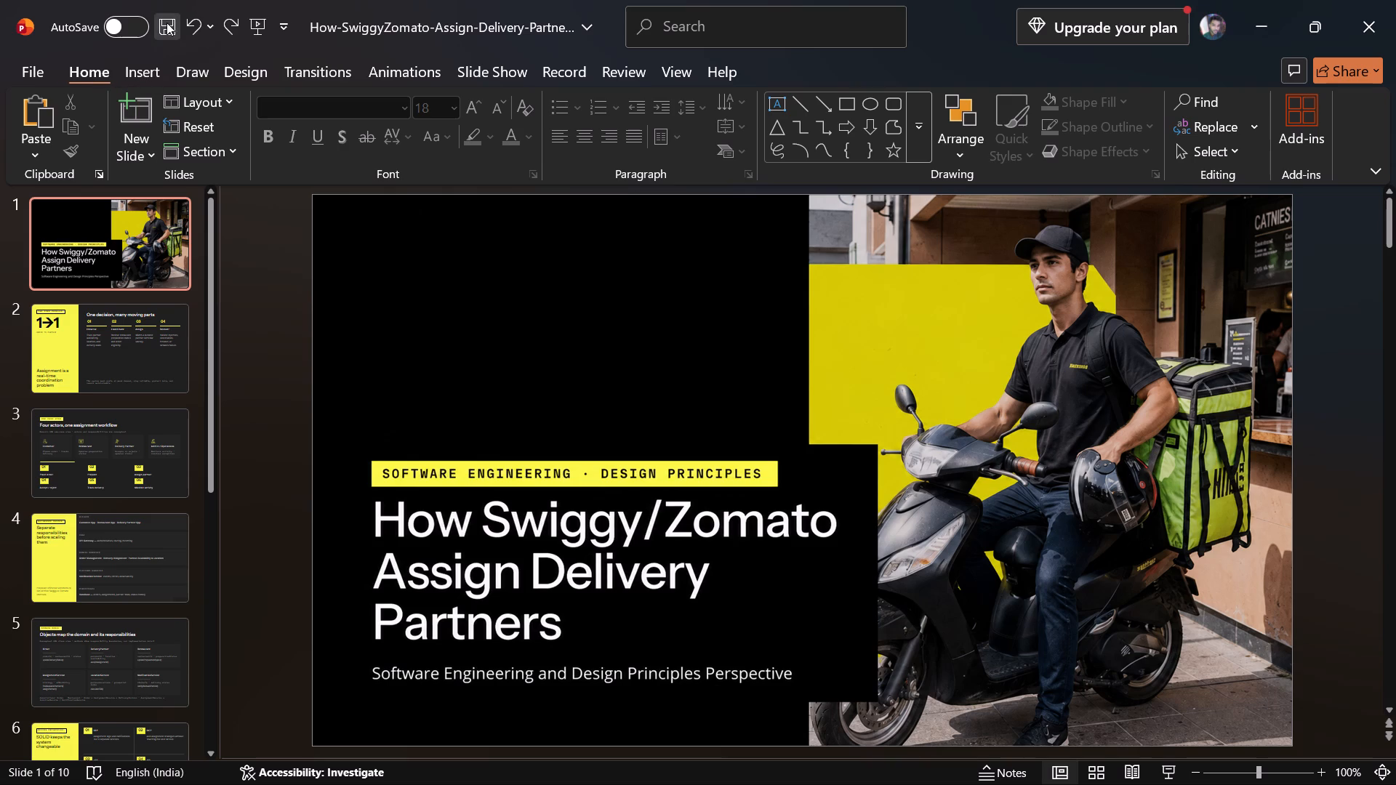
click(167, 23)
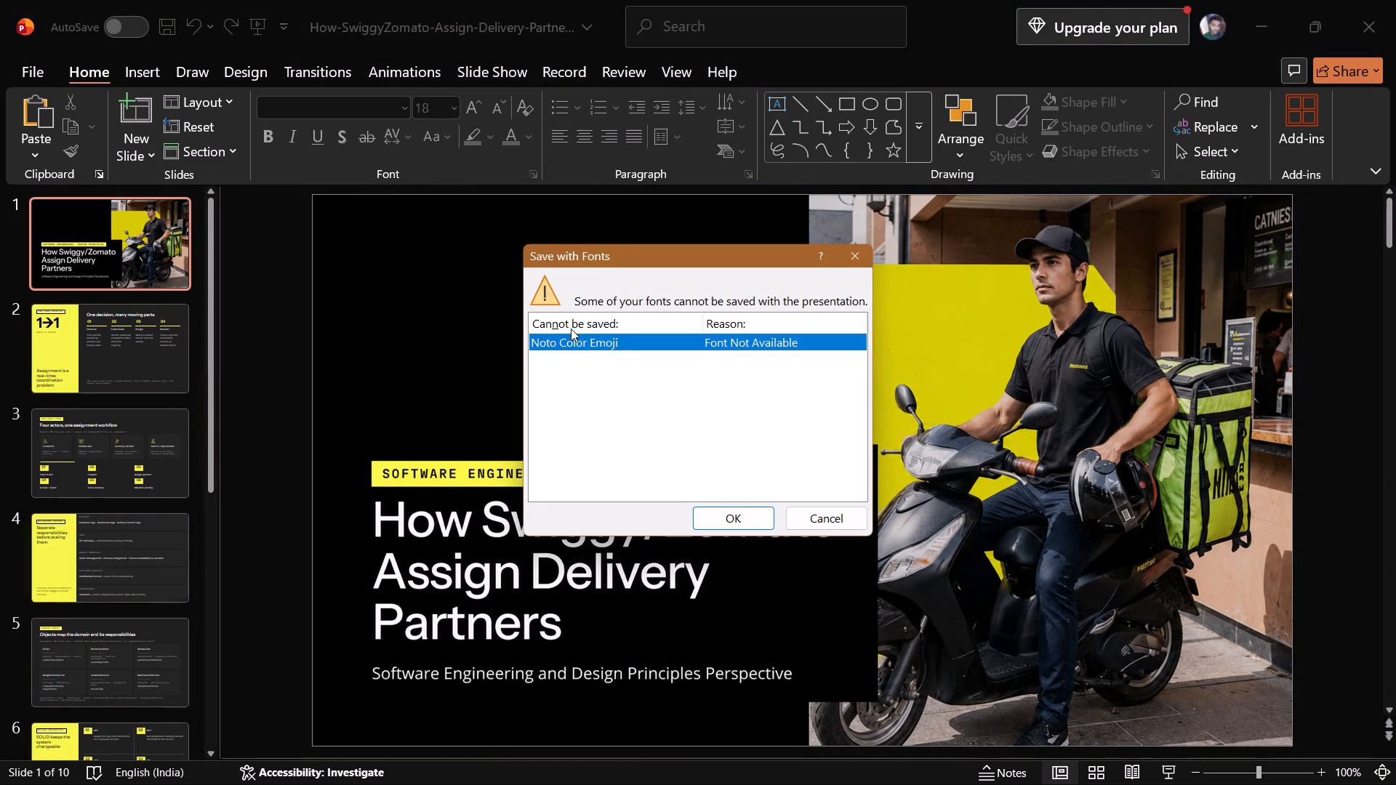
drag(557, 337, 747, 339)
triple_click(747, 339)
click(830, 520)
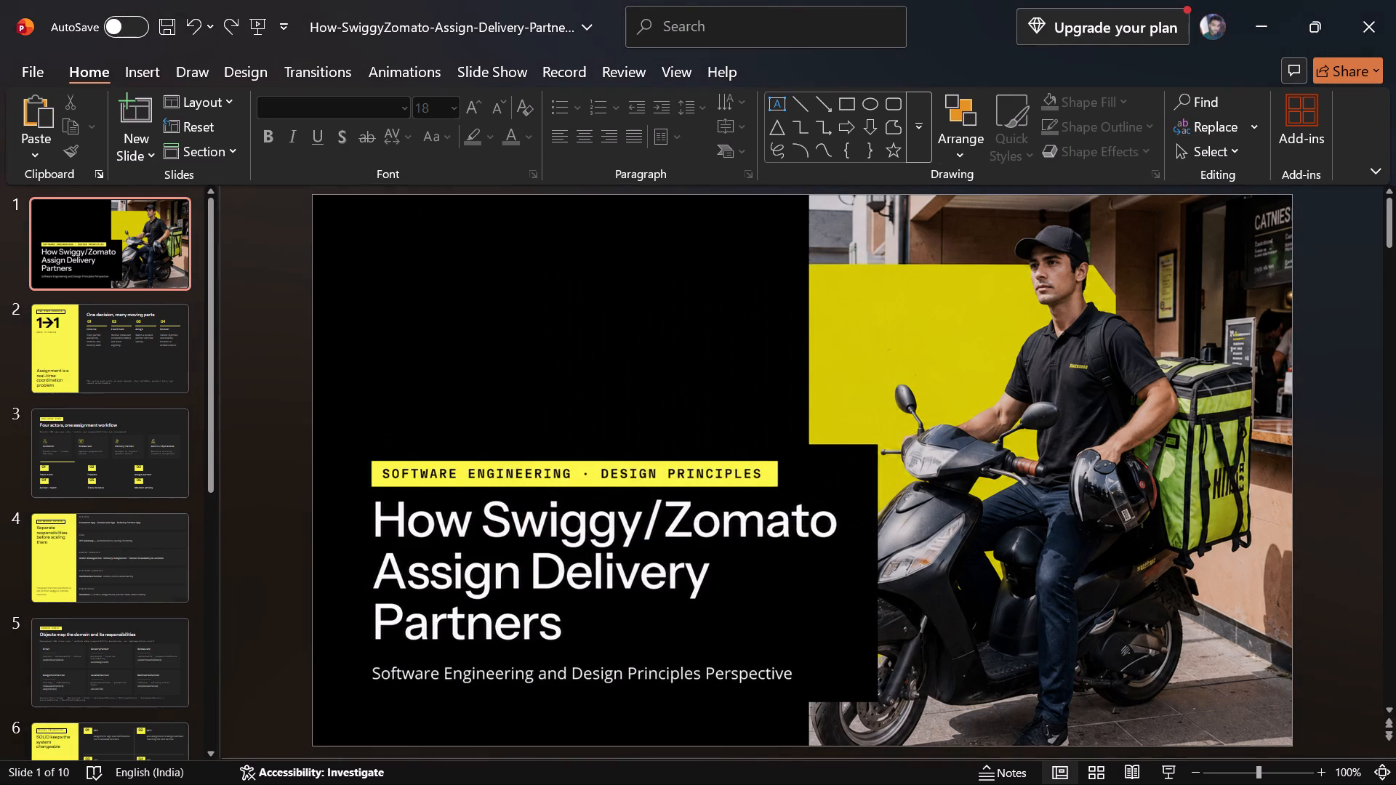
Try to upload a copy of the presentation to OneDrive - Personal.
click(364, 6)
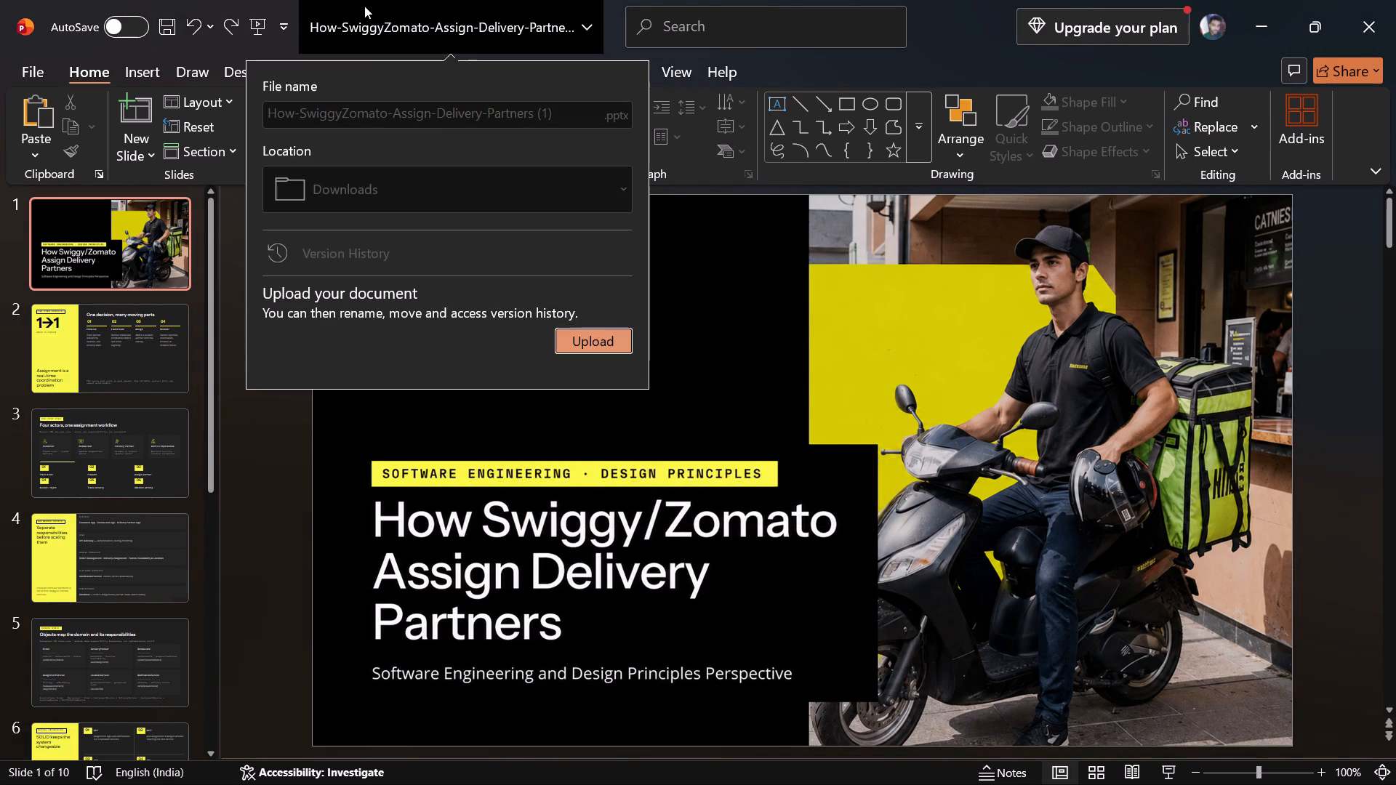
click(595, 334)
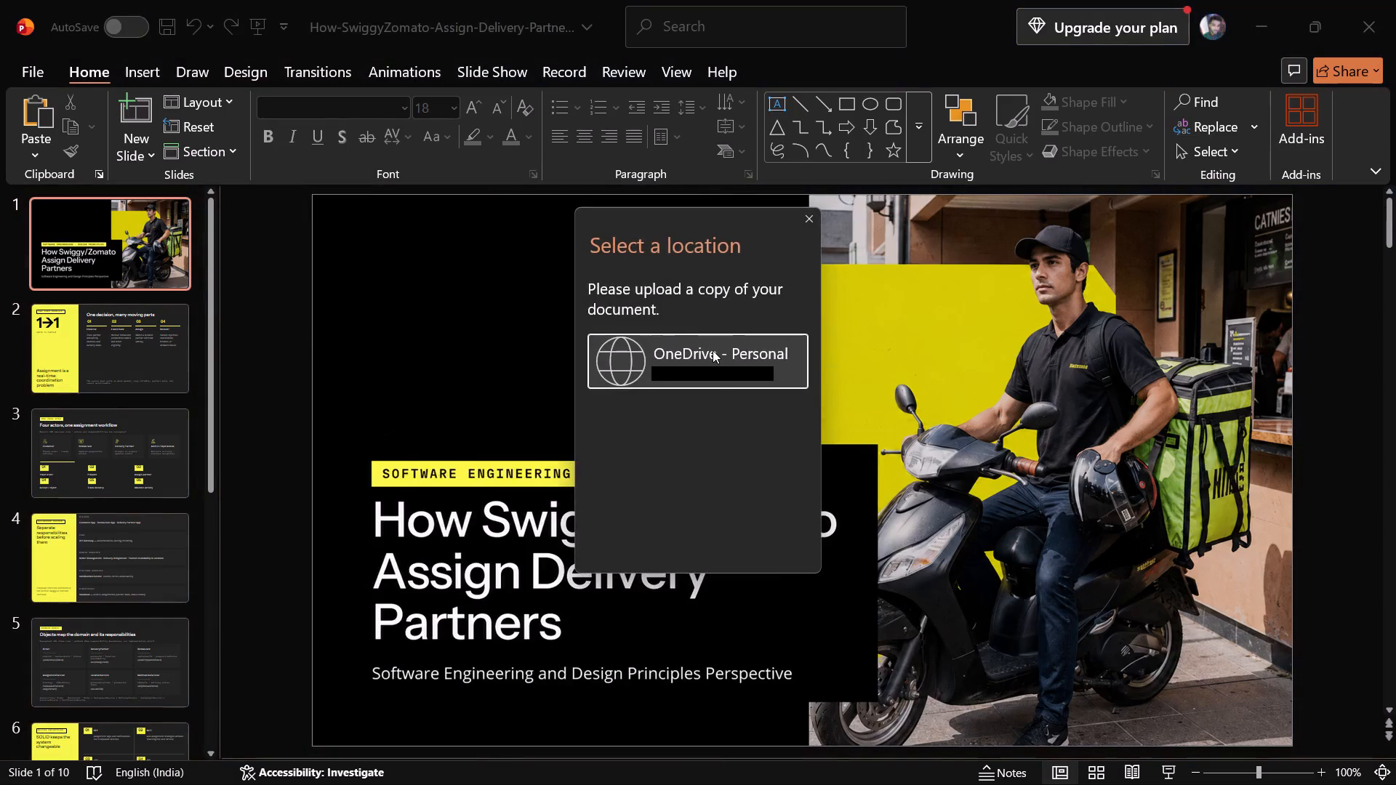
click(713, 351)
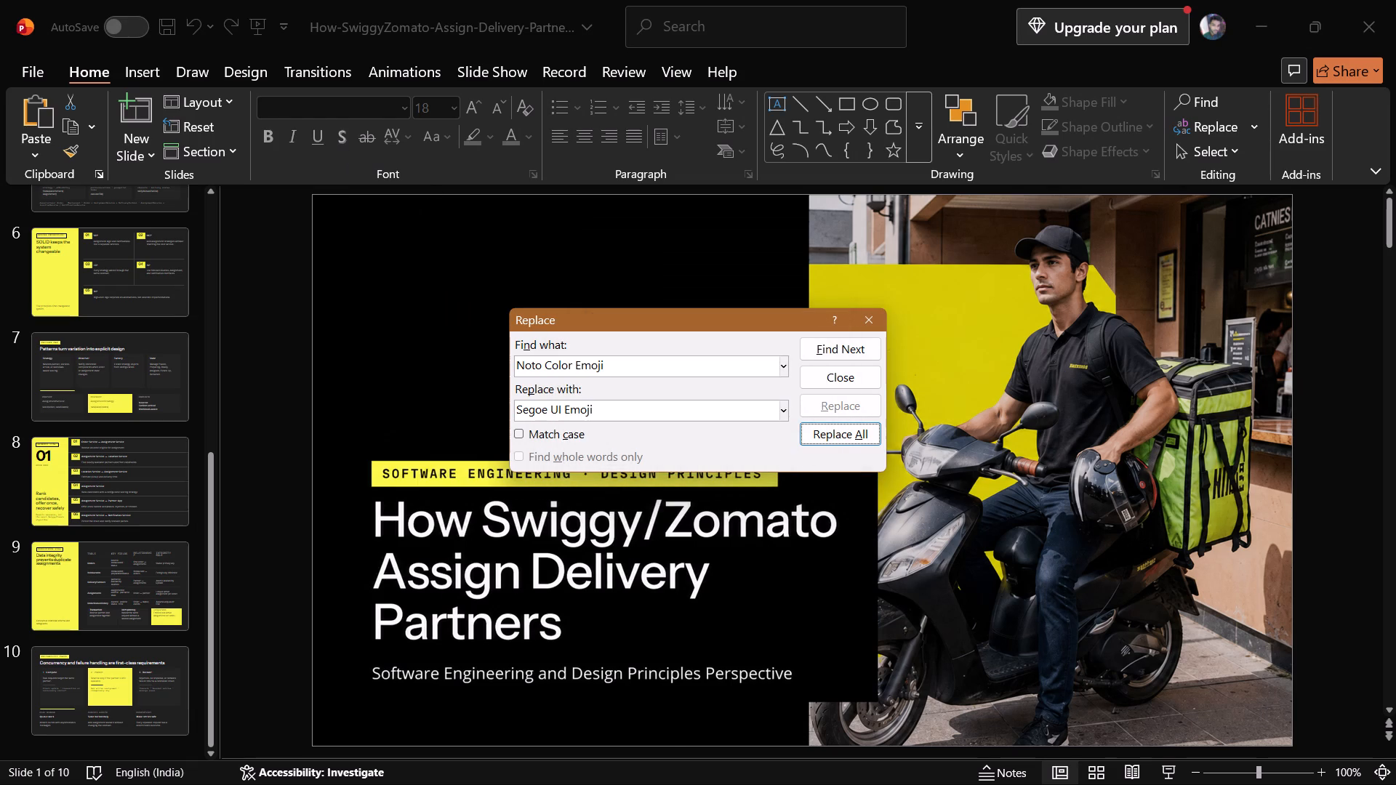
Close the text replacement dialog and save the How-SwiggyZomato-Assign-Delivery-Partners presentation.
click(877, 326)
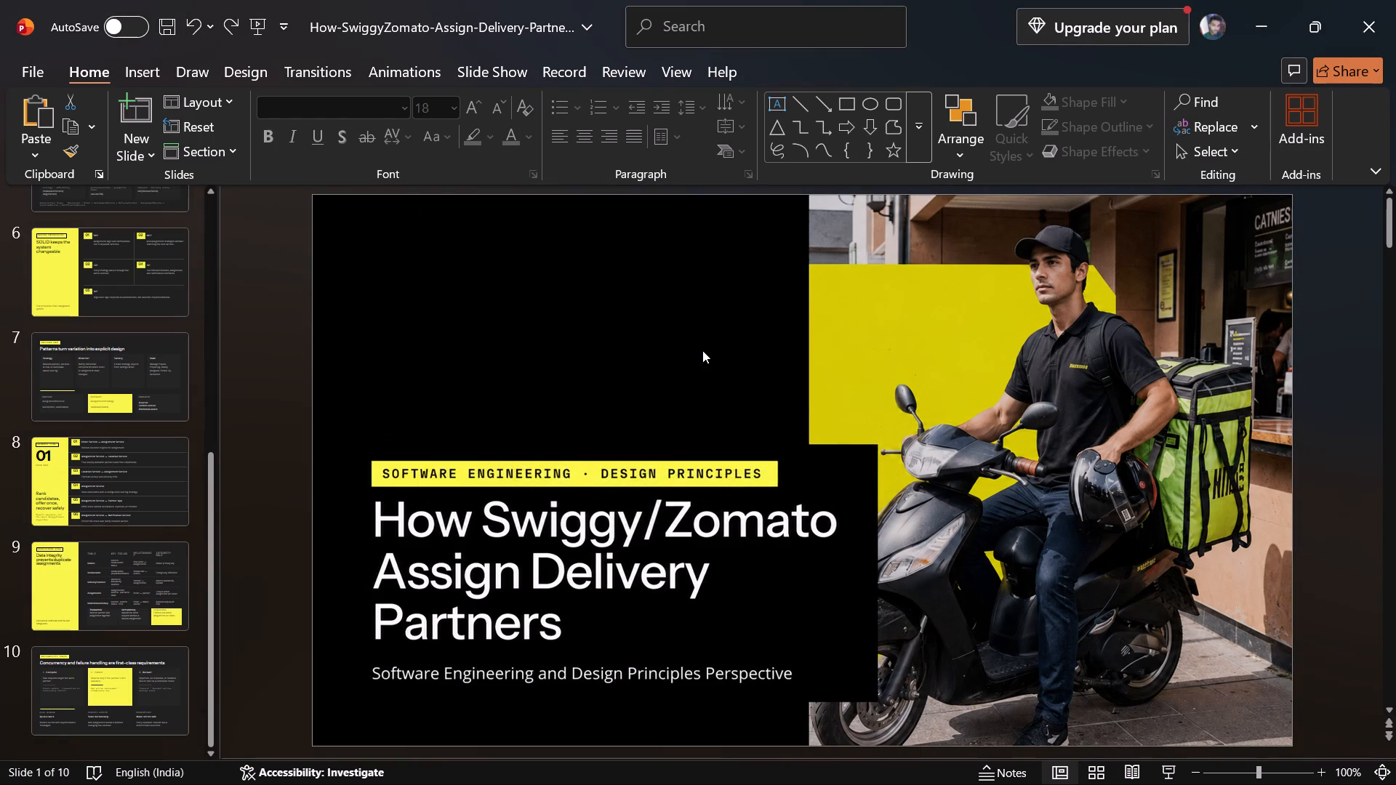
key(ctrl+s)
click(728, 510)
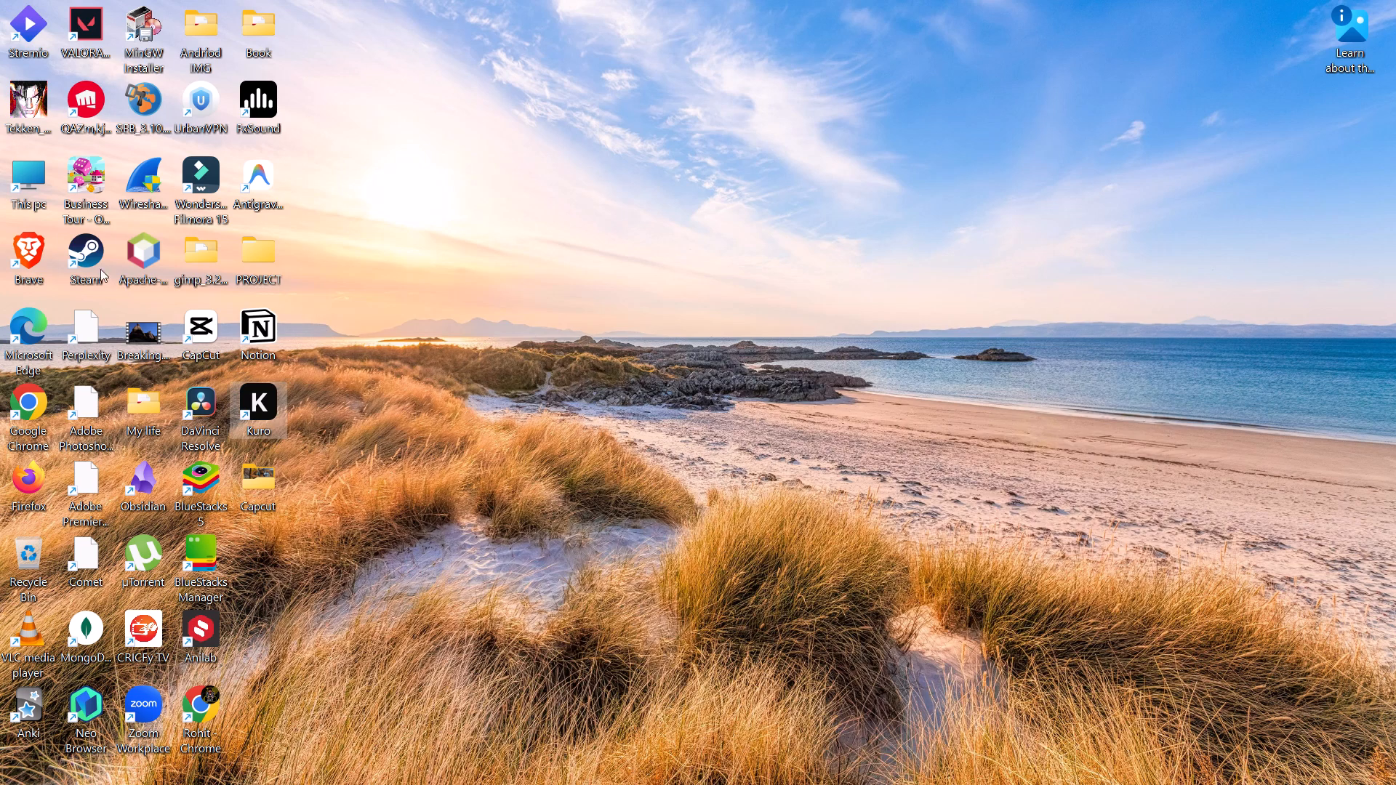
Open the saved How-SwiggyZomato-Assign-Delivery-Partners presentation from the Downloads folder and look through its slides.
double_click(14, 180)
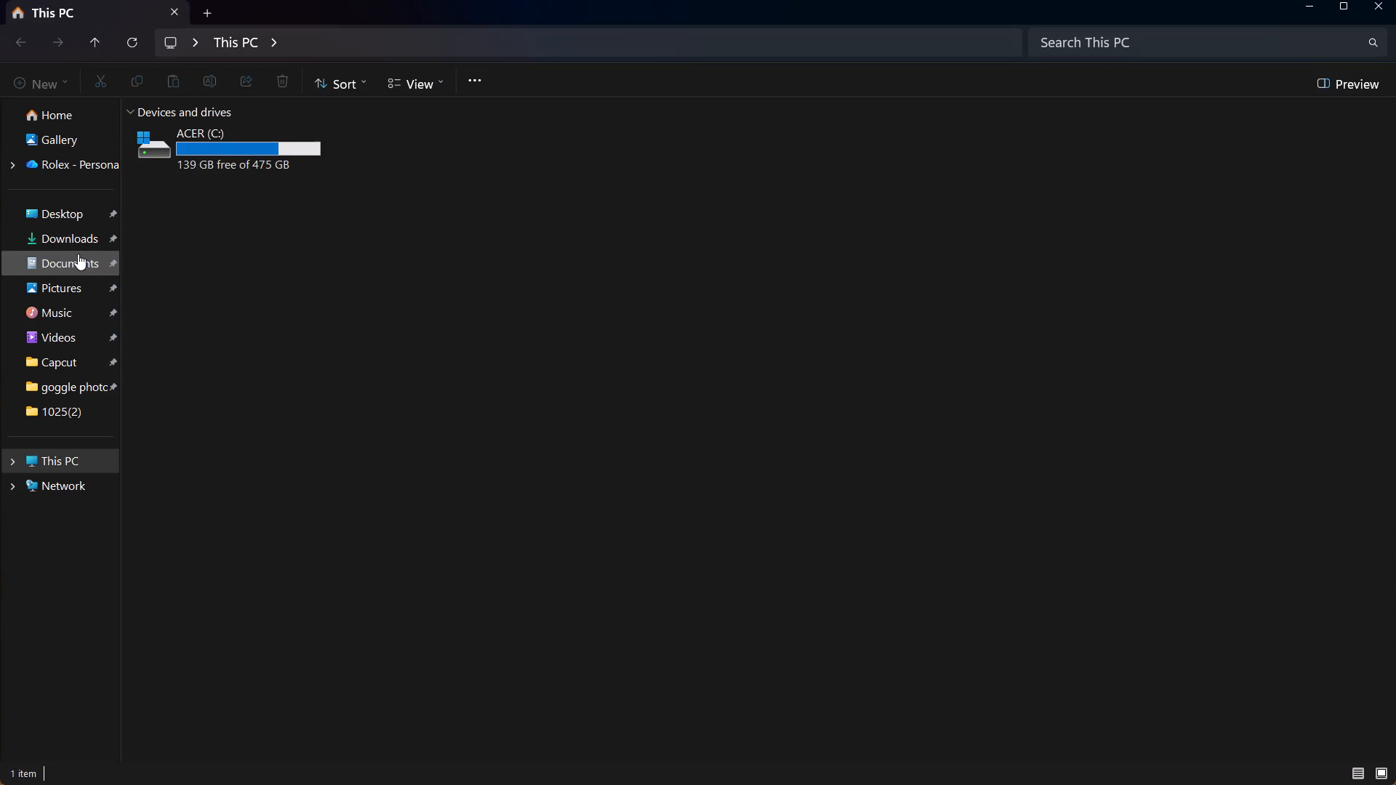
double_click(74, 244)
double_click(178, 169)
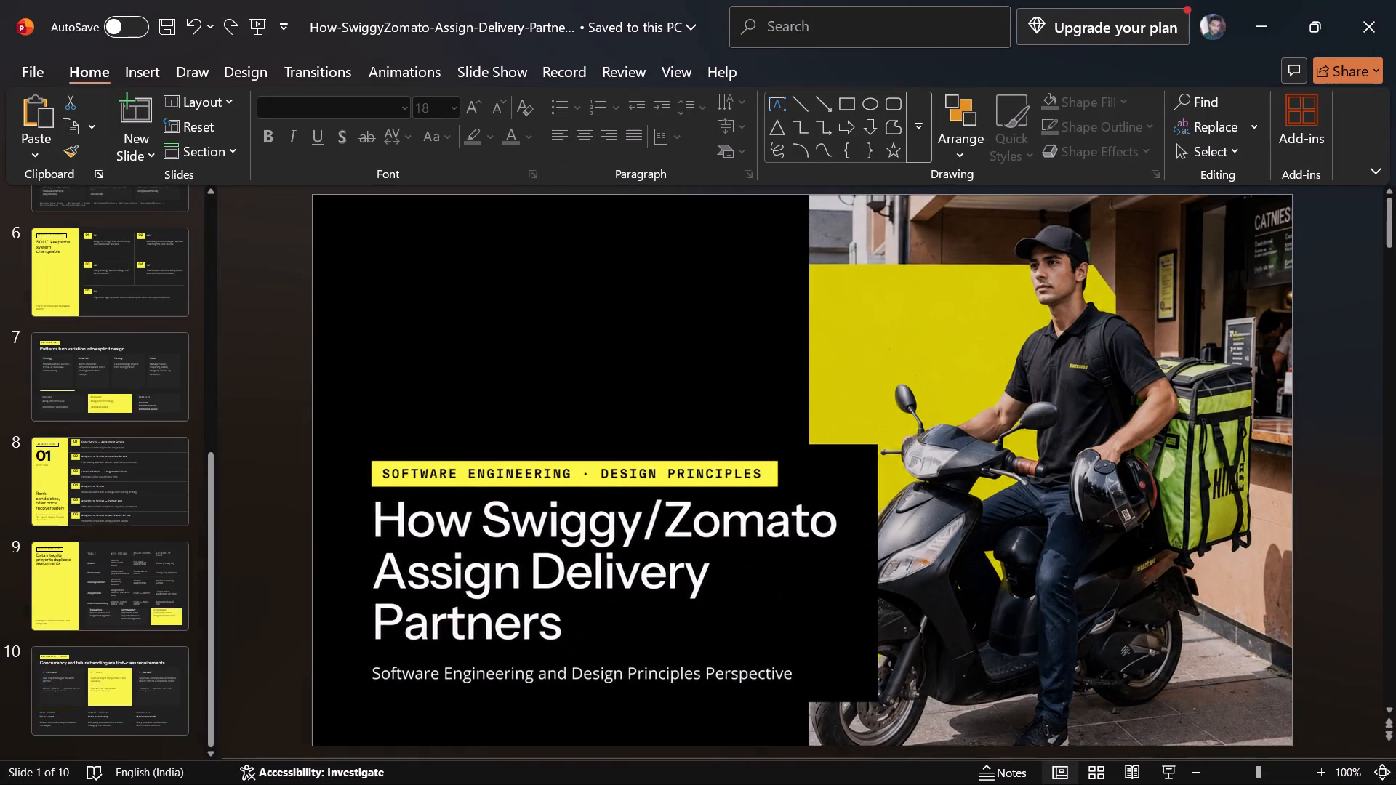
scroll(681, 364, down, 6)
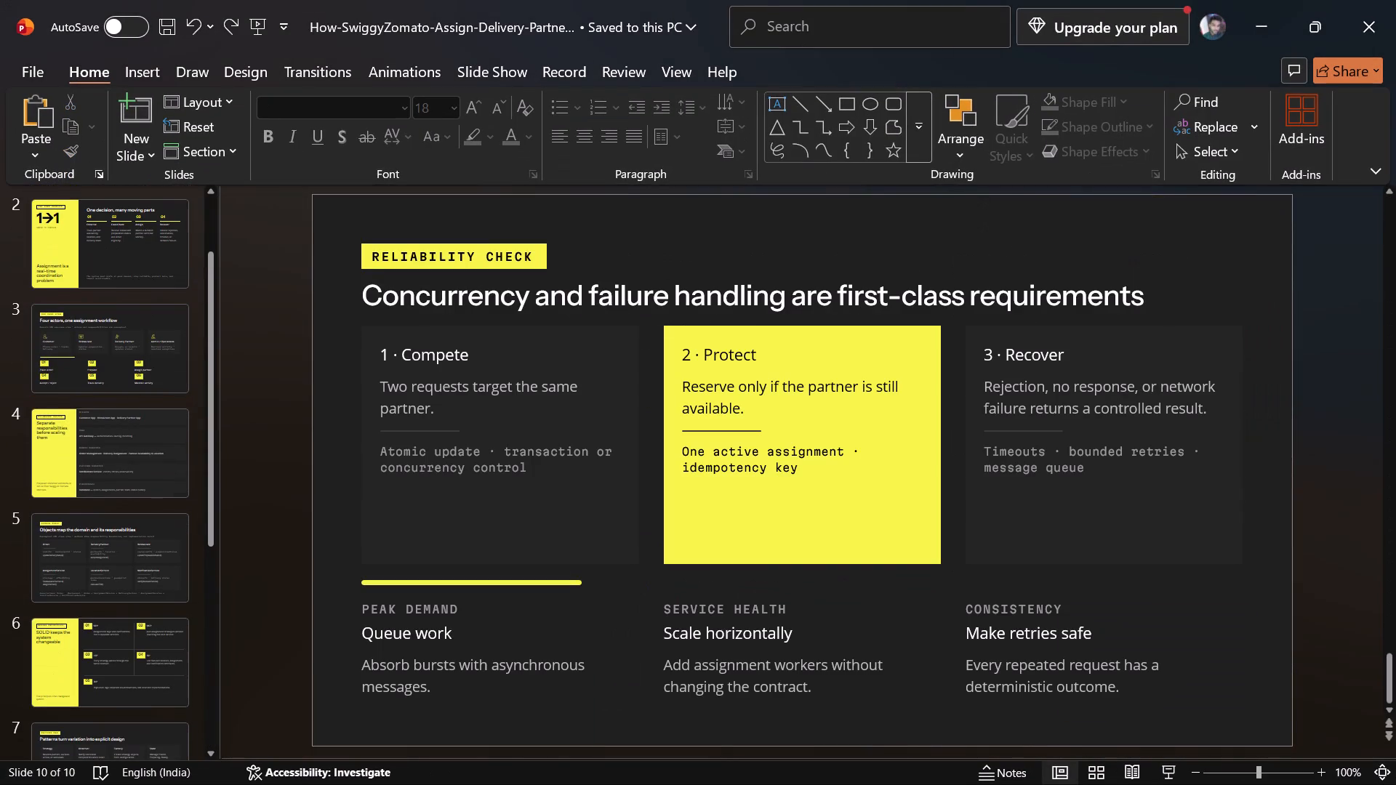
scroll(681, 364, down, 2)
scroll(681, 364, up, 20)
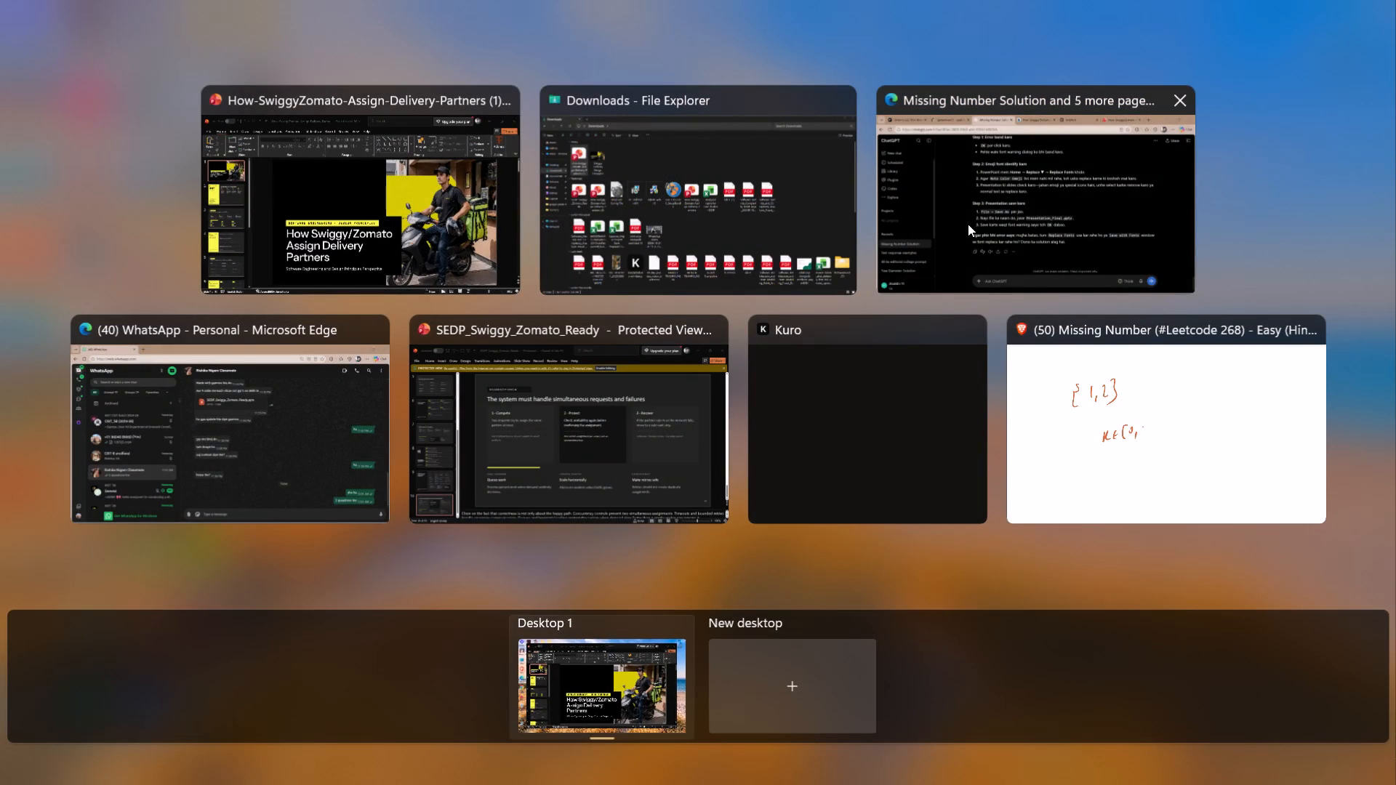
Switch to the browser window with the ChatGPT conversation.
click(968, 224)
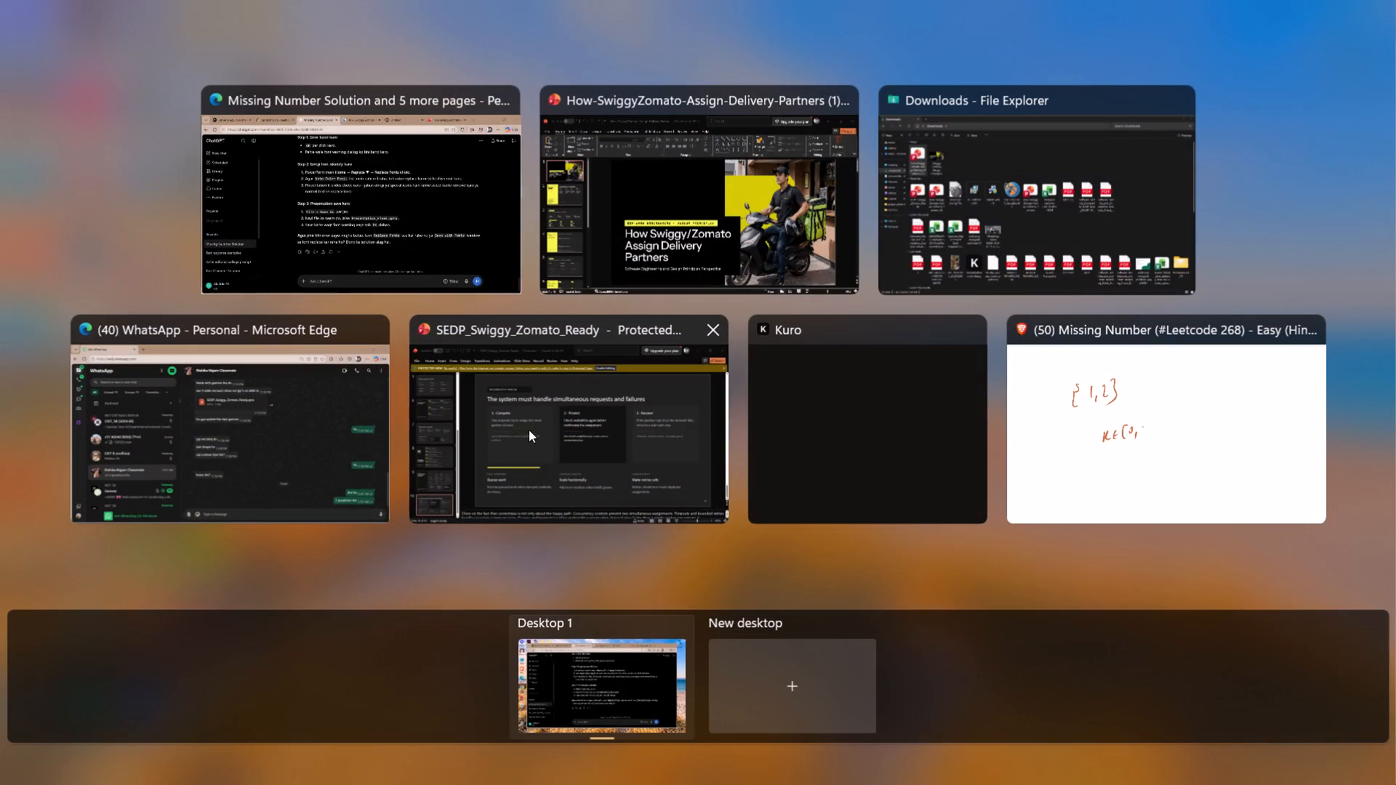